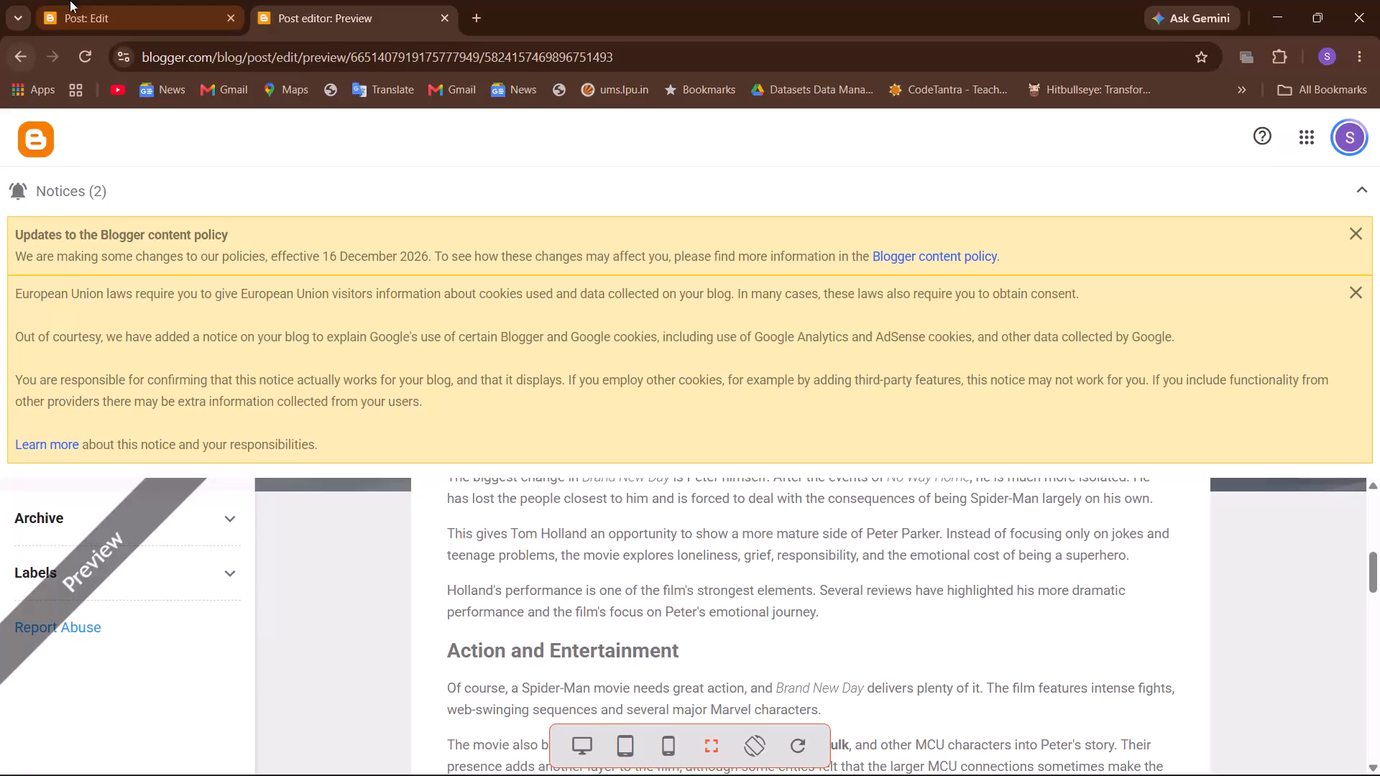
Search Google for google analytics in a new browser tab.
left_click(482, 18)
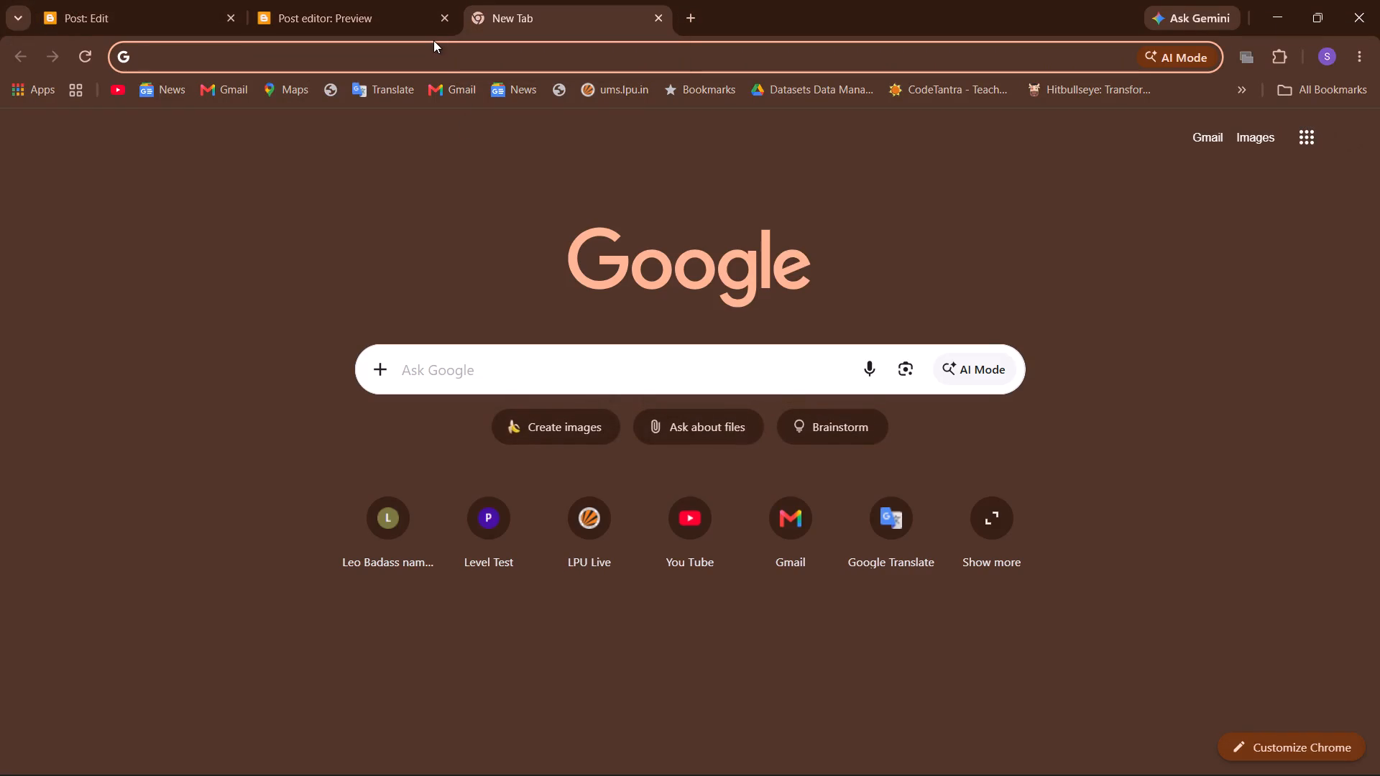
key("g")
type("oo")
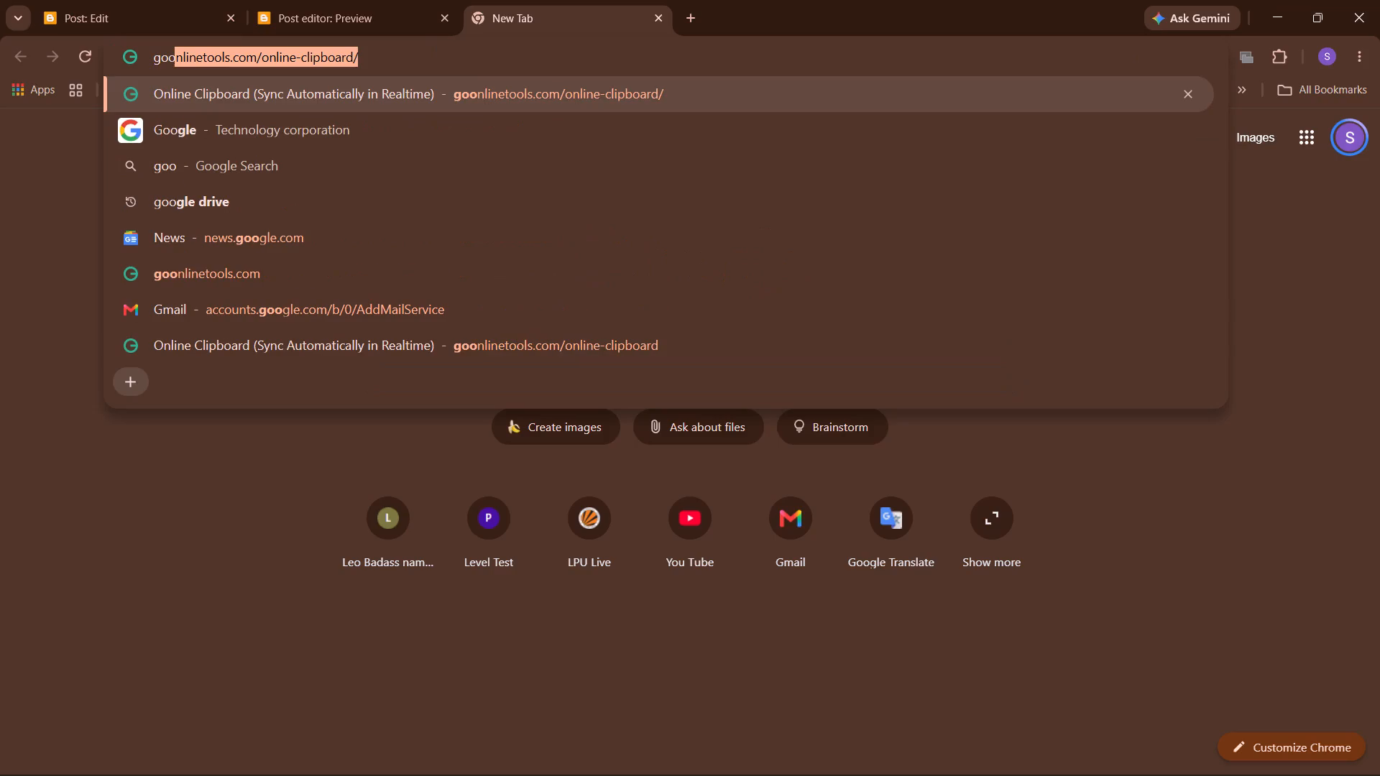
key("g")
type("le")
key("space")
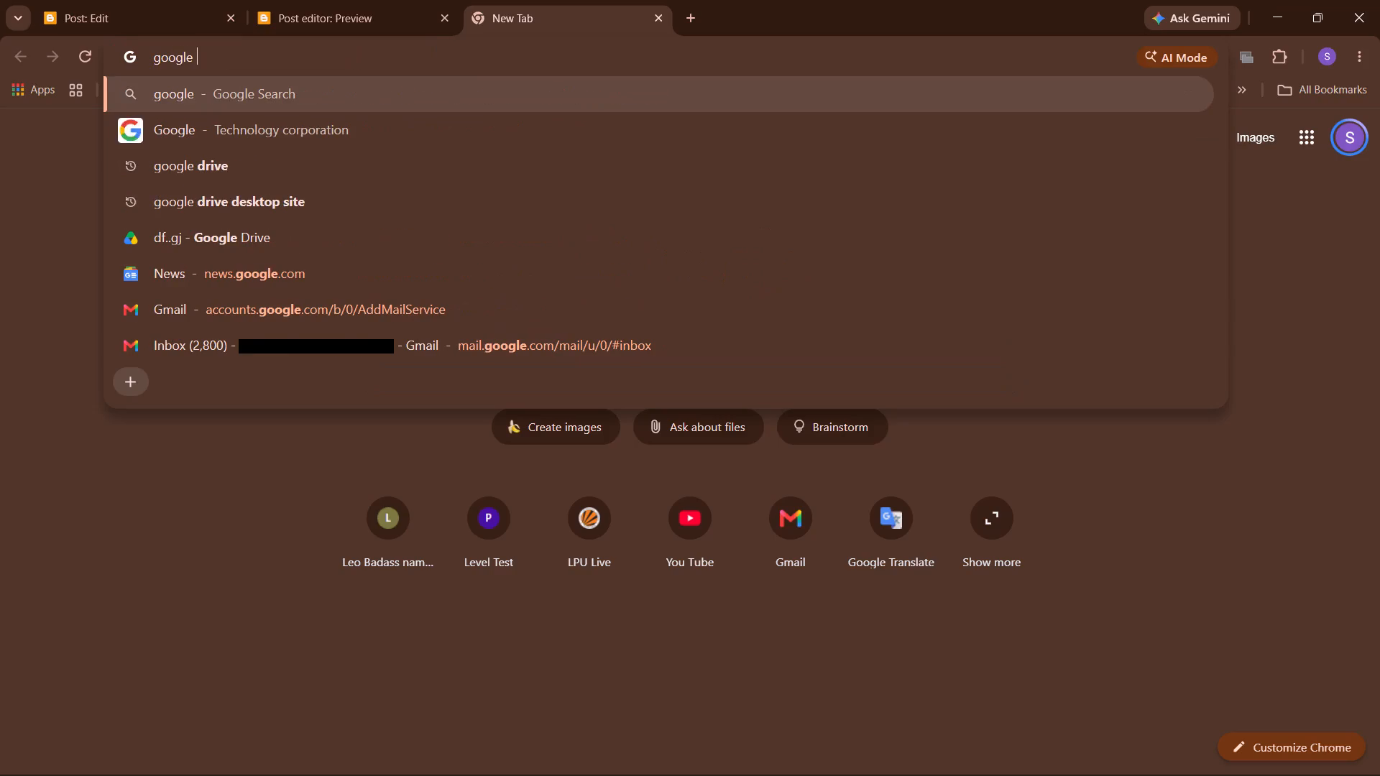
type("an")
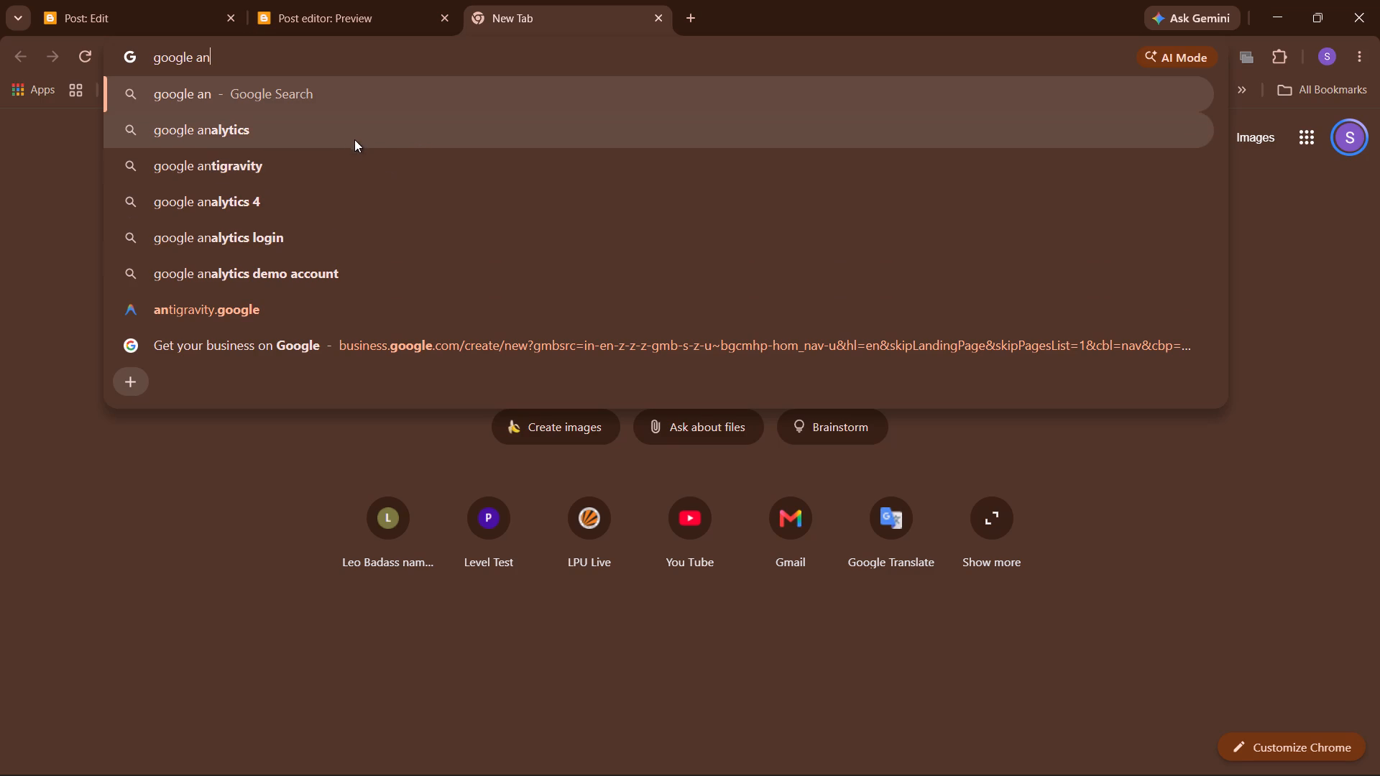
left_click(349, 130)
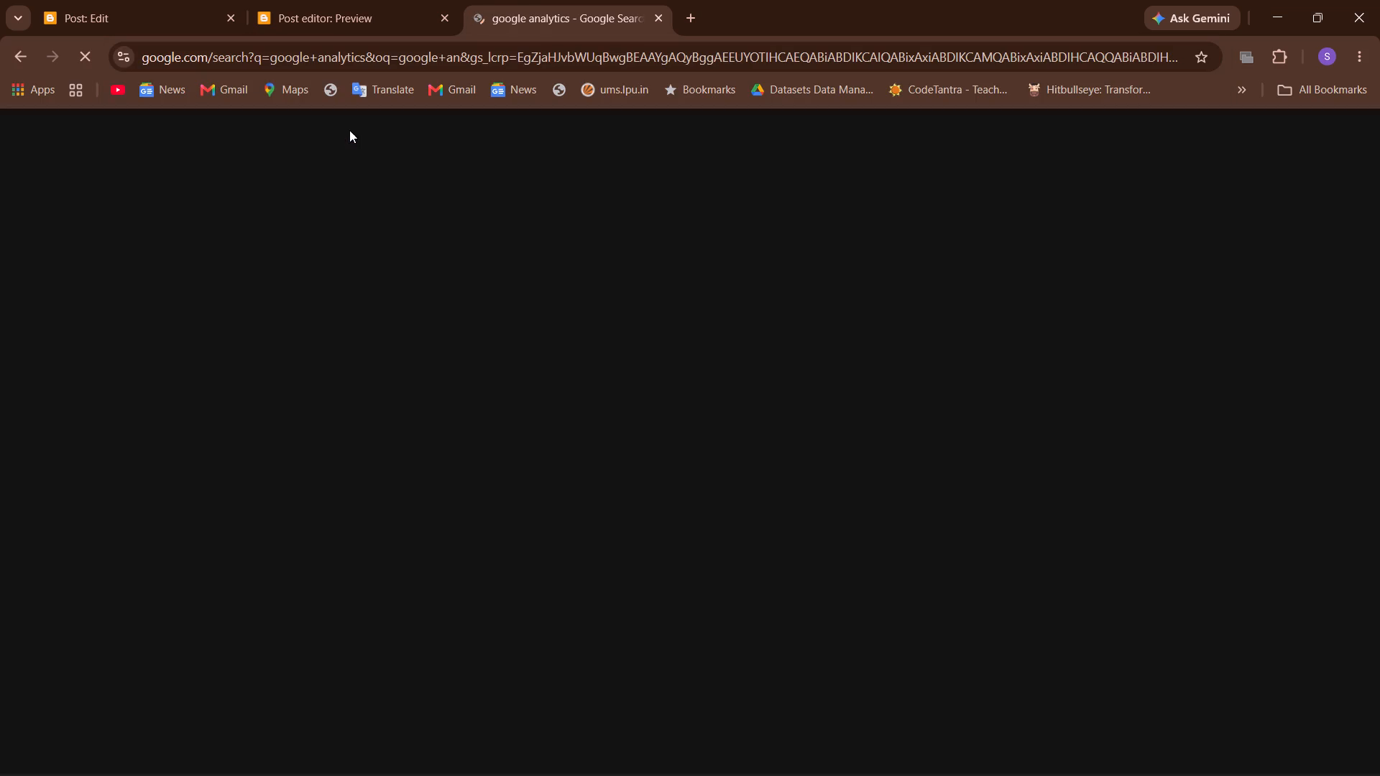
Open the Google Analytics result from the Google for Developers site.
left_click_drag(286, 300, 287, 313)
left_click(287, 313)
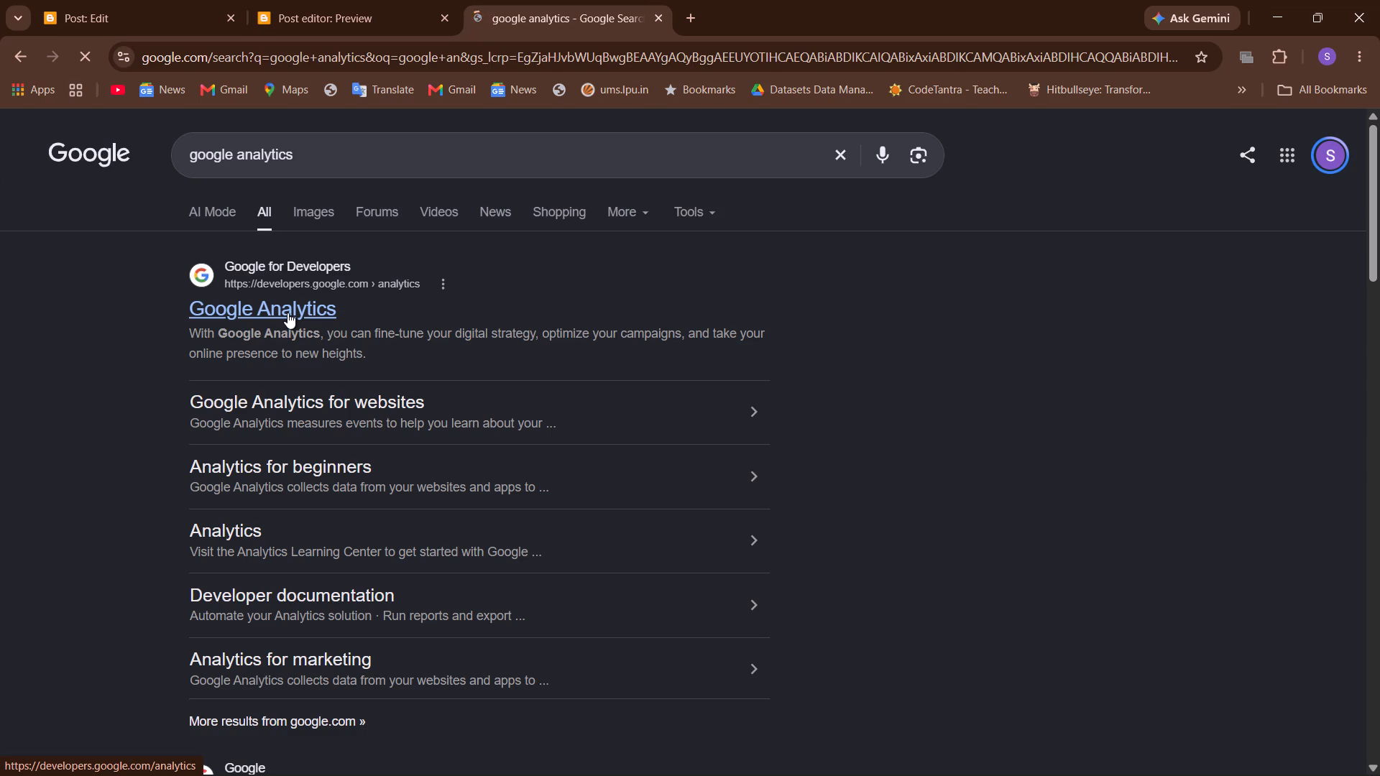
left_click(287, 313)
left_click(234, 316)
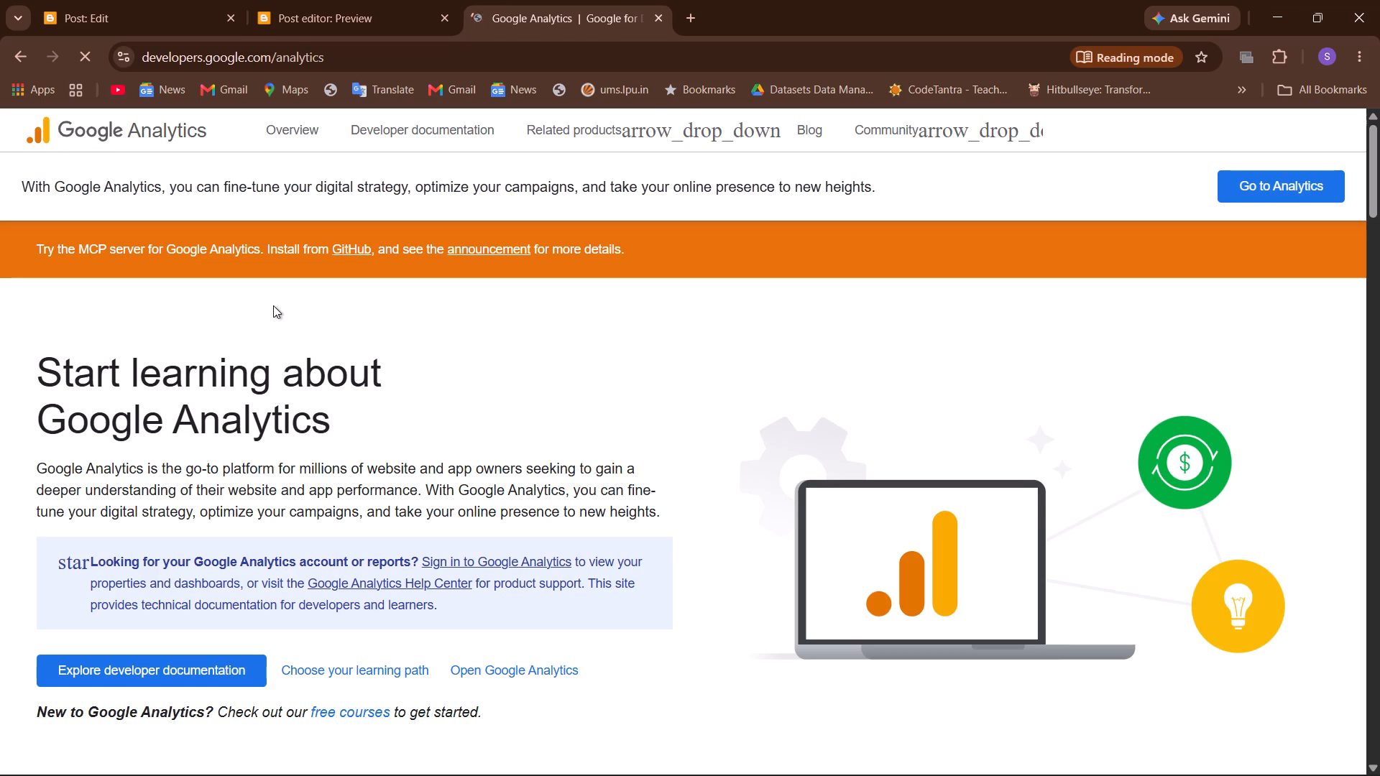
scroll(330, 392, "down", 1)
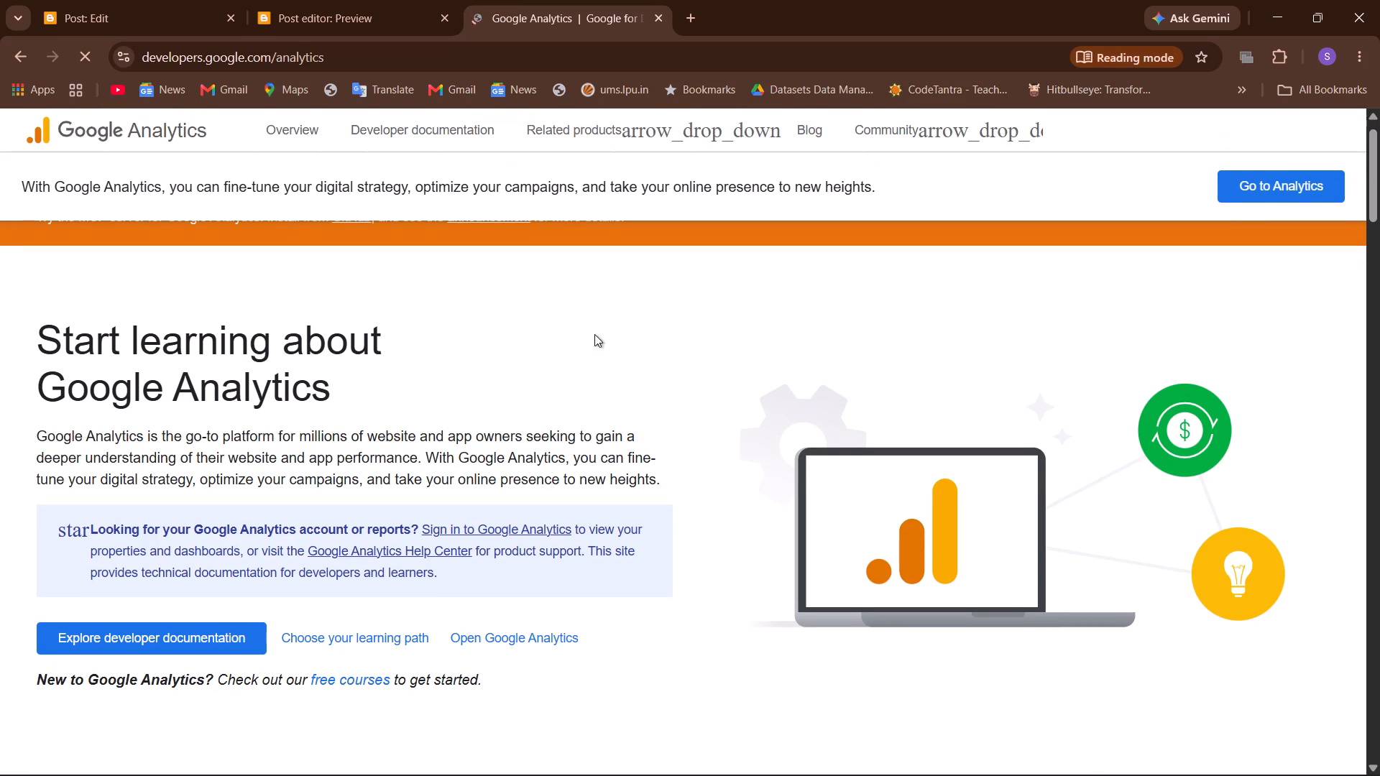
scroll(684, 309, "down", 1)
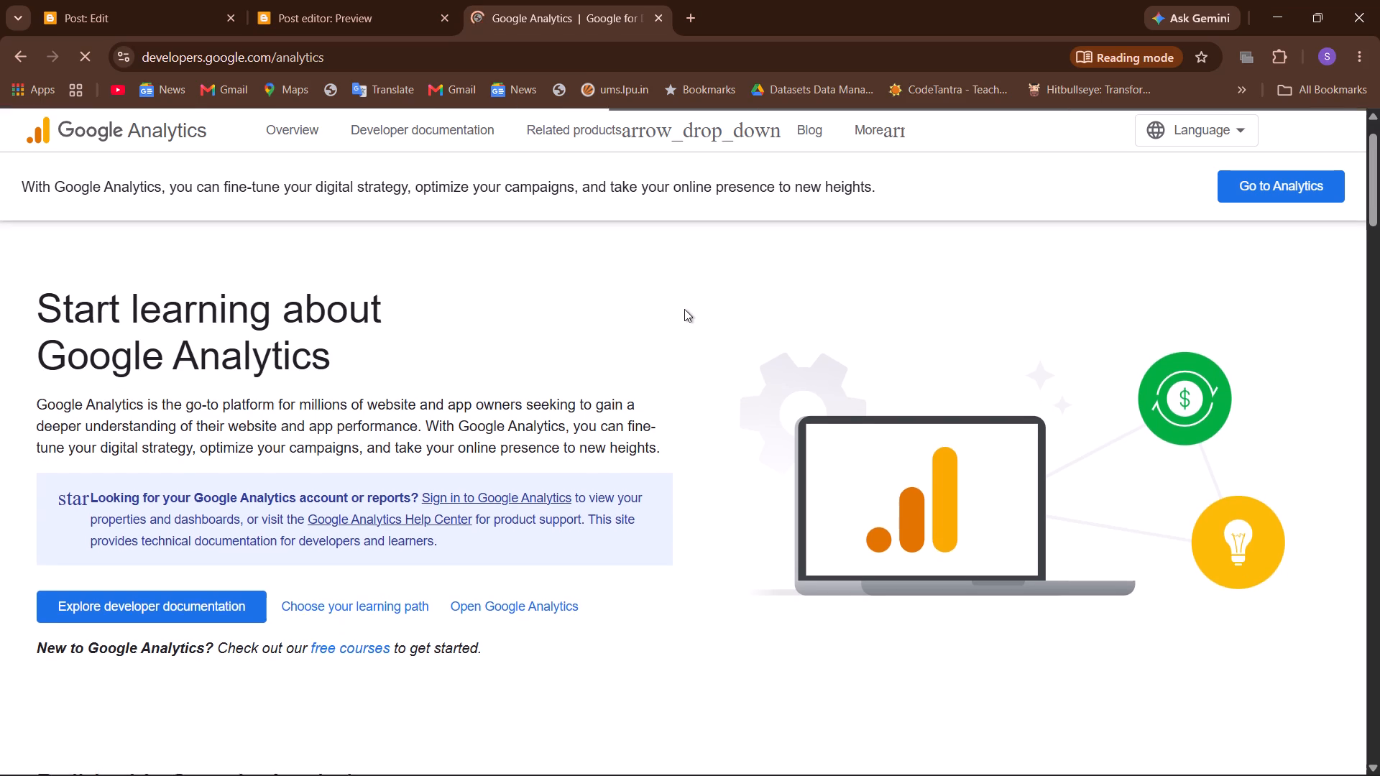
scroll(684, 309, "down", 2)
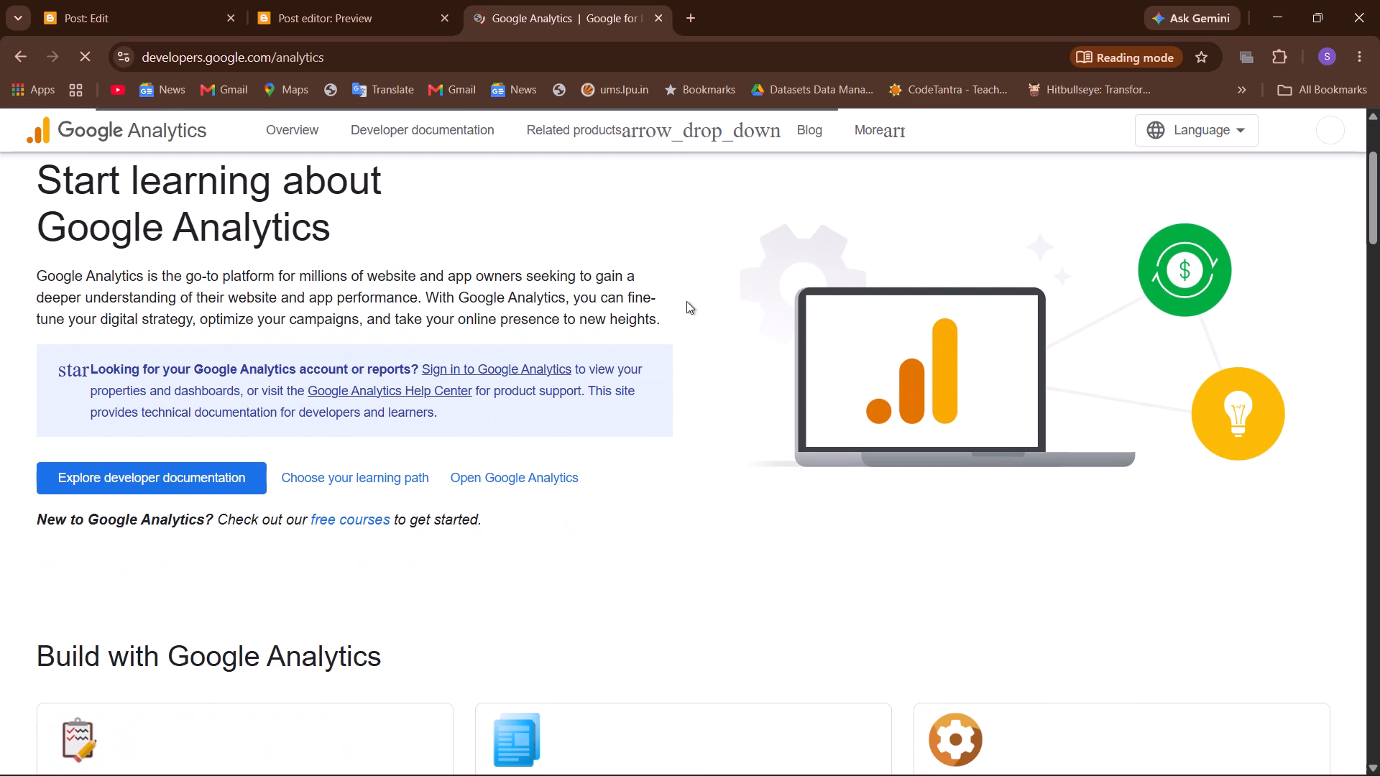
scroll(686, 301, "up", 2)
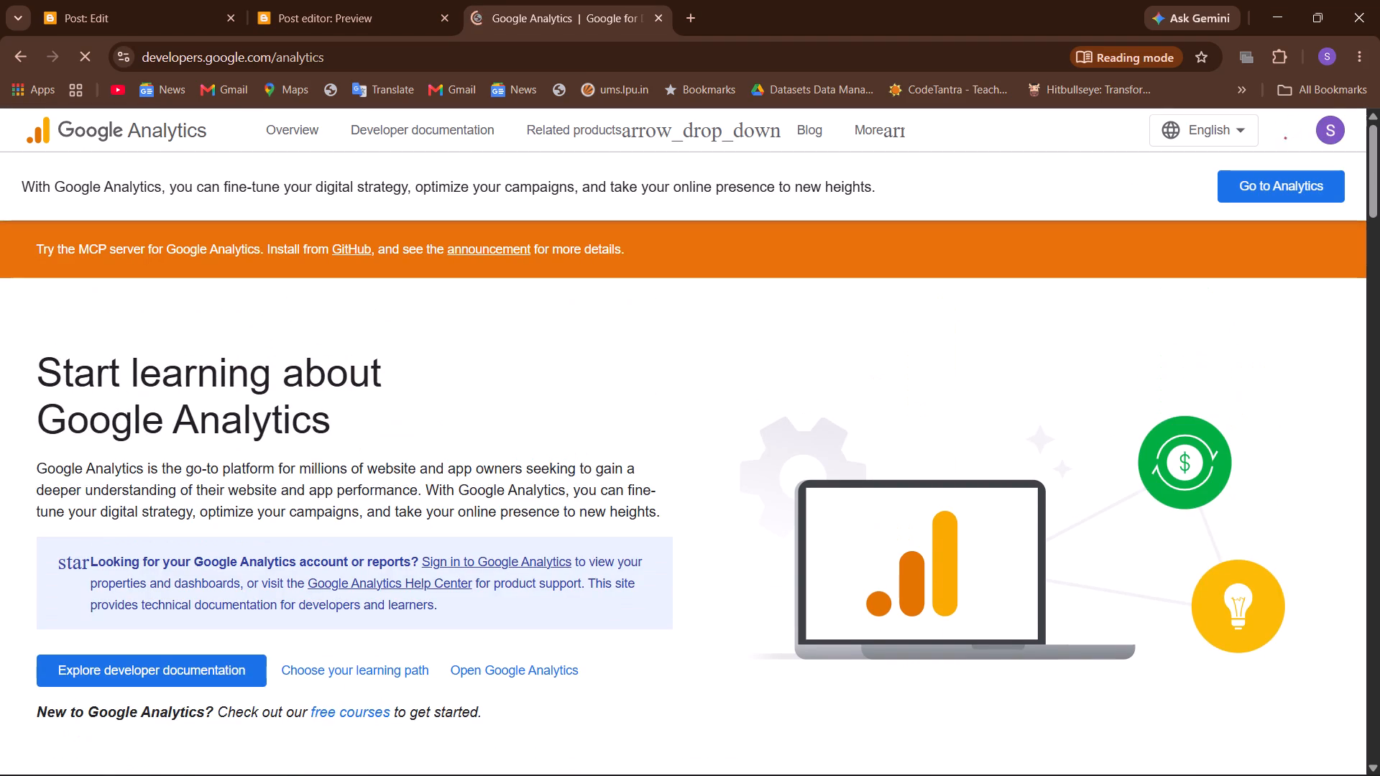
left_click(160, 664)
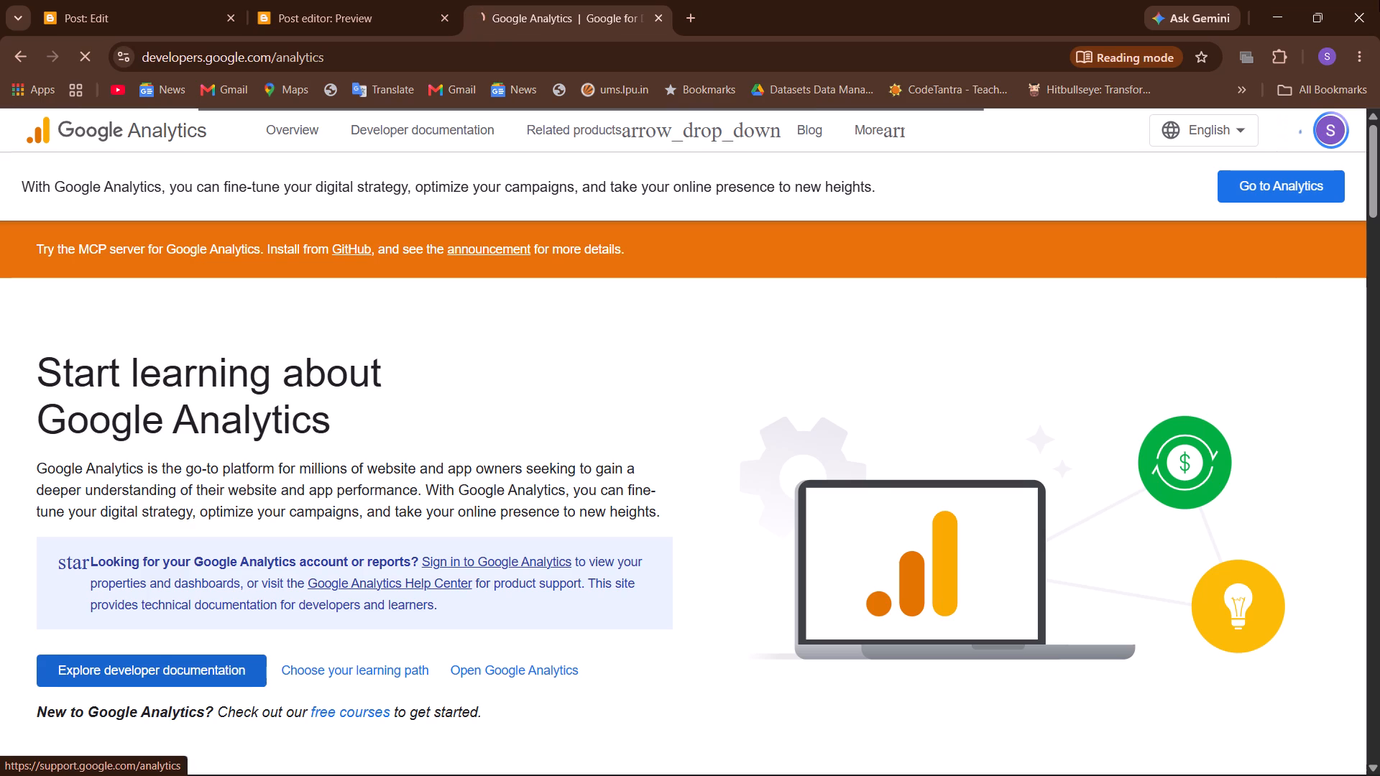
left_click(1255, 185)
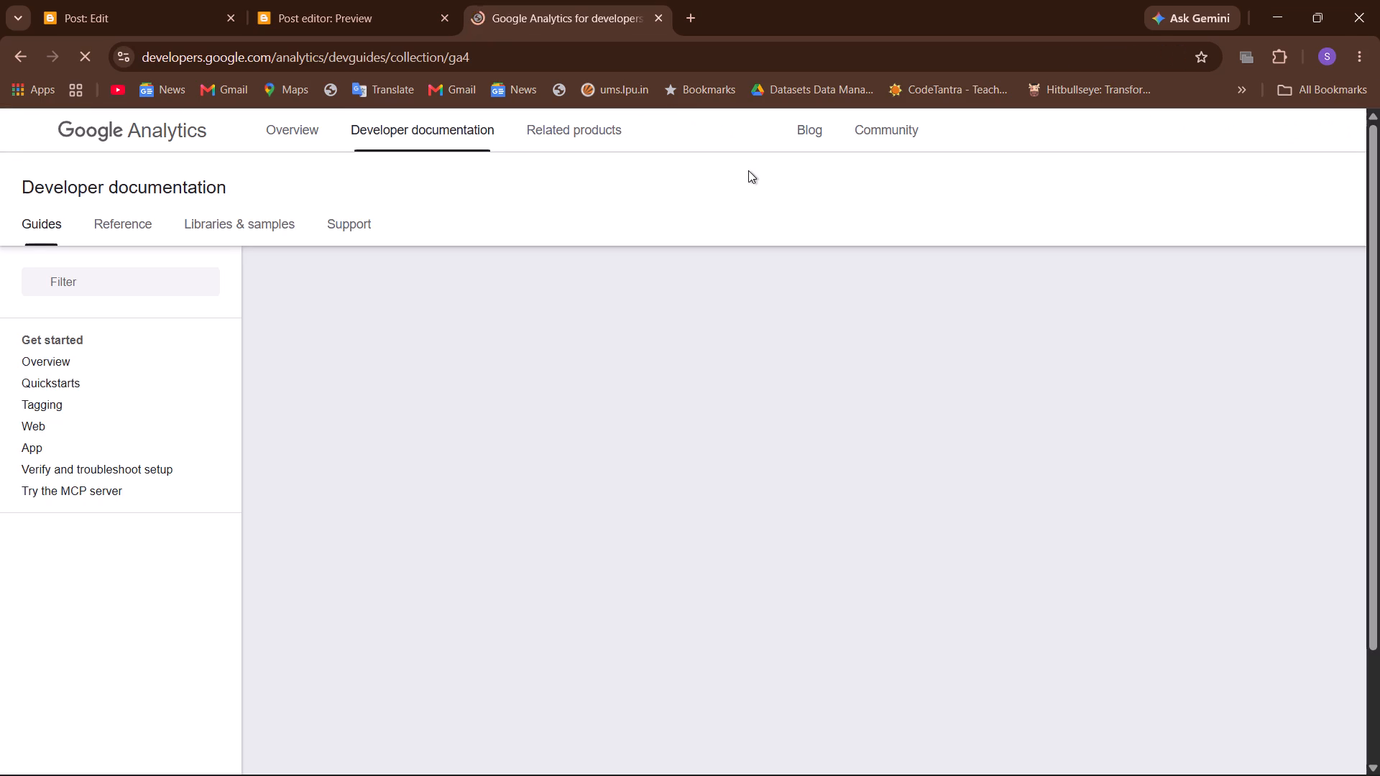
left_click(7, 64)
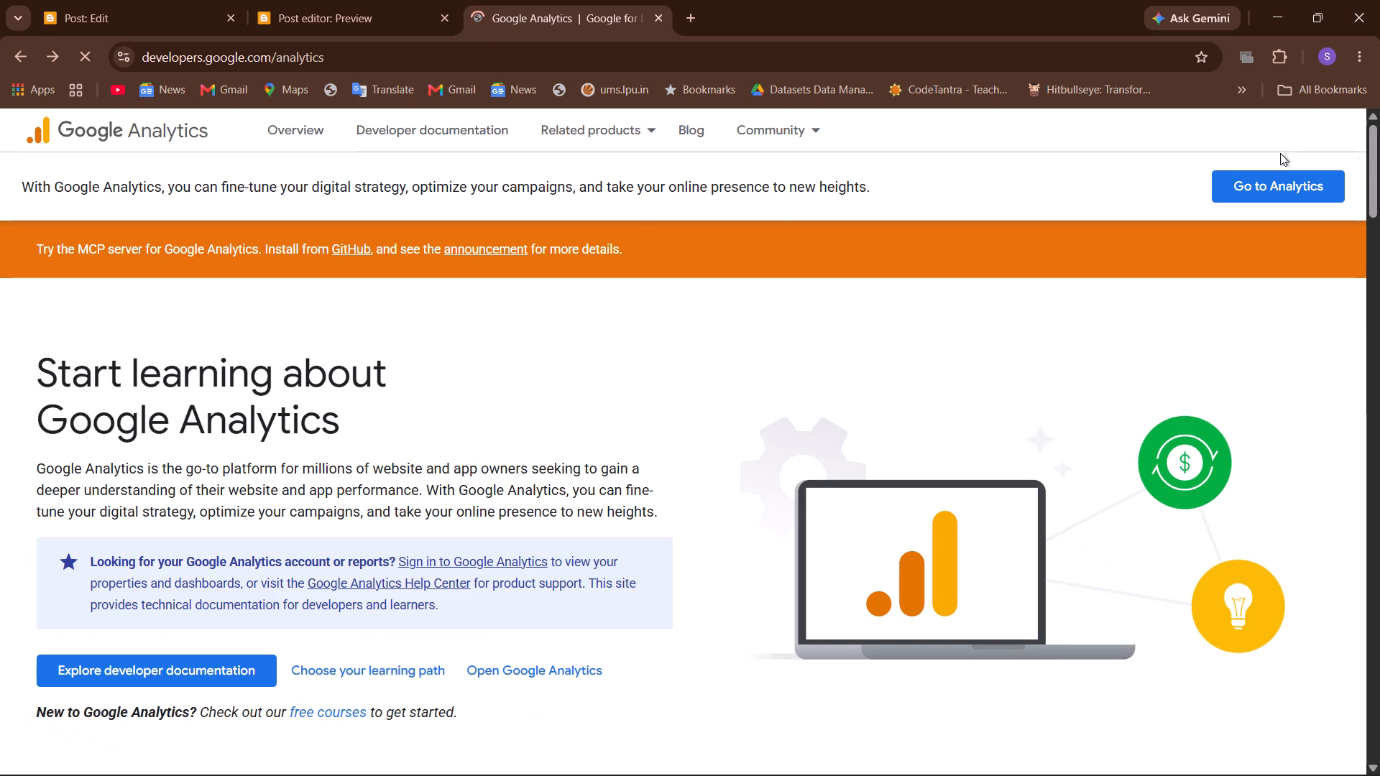
Go to Google Analytics from the developers page and start measuring to begin the account setup.
left_click(1333, 186)
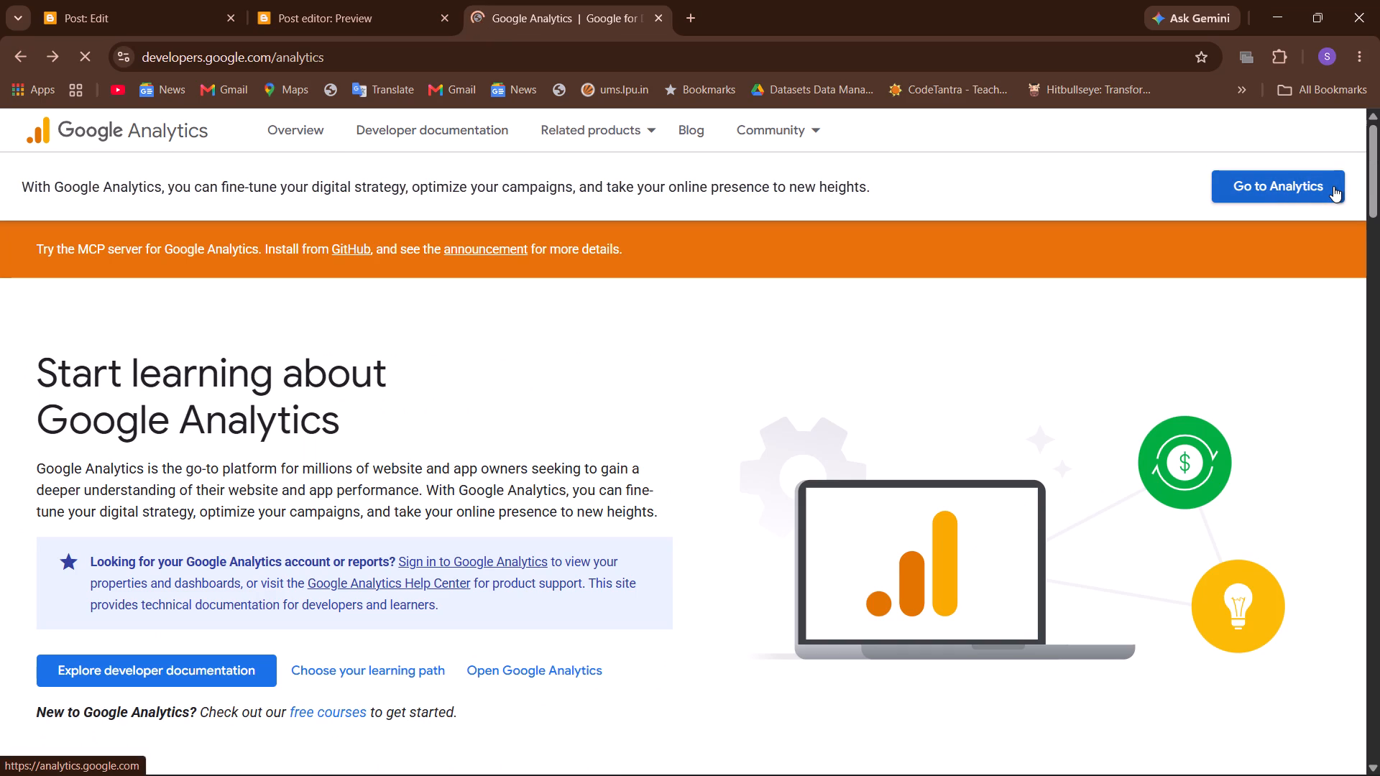
left_click(1312, 188)
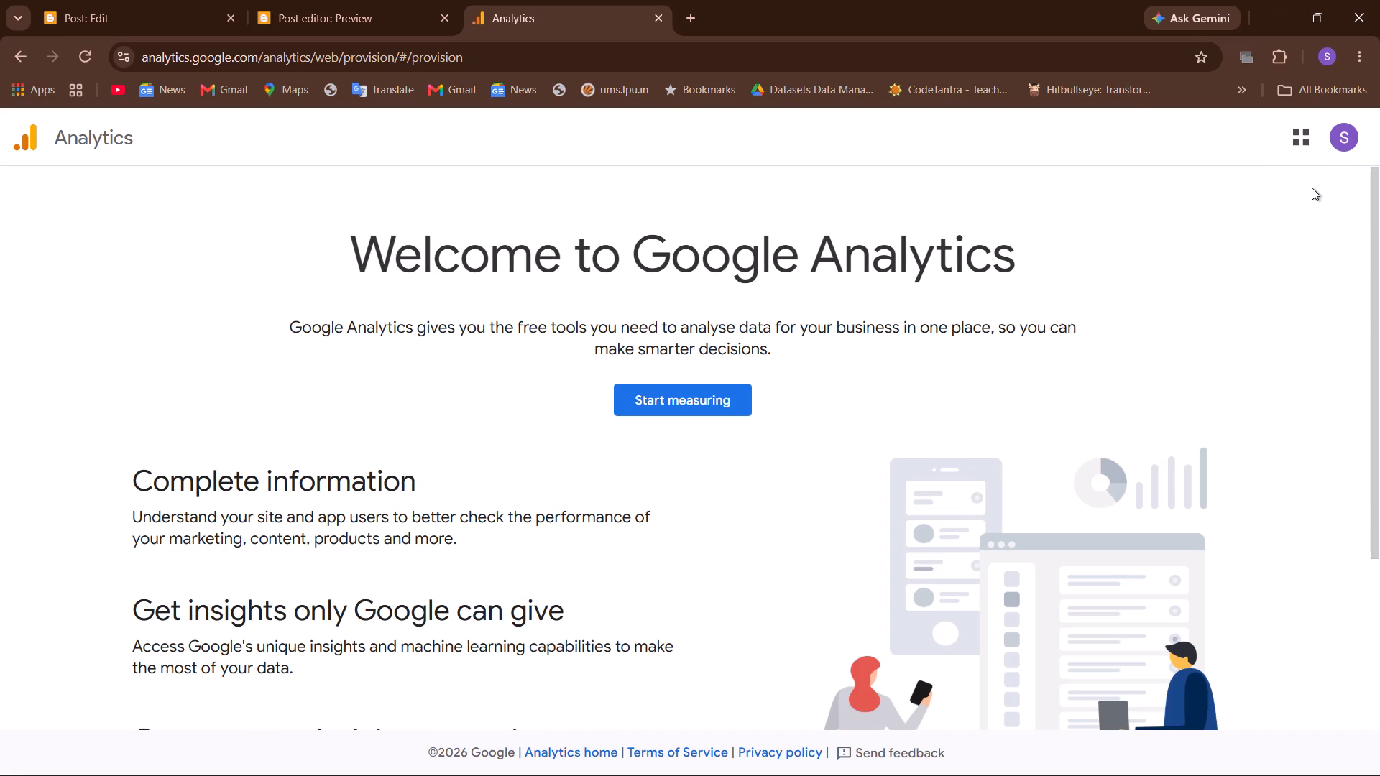
left_click(689, 392)
Enable the Google products and services option in the Account Data Sharing Settings.
scroll(664, 478, "down", 1)
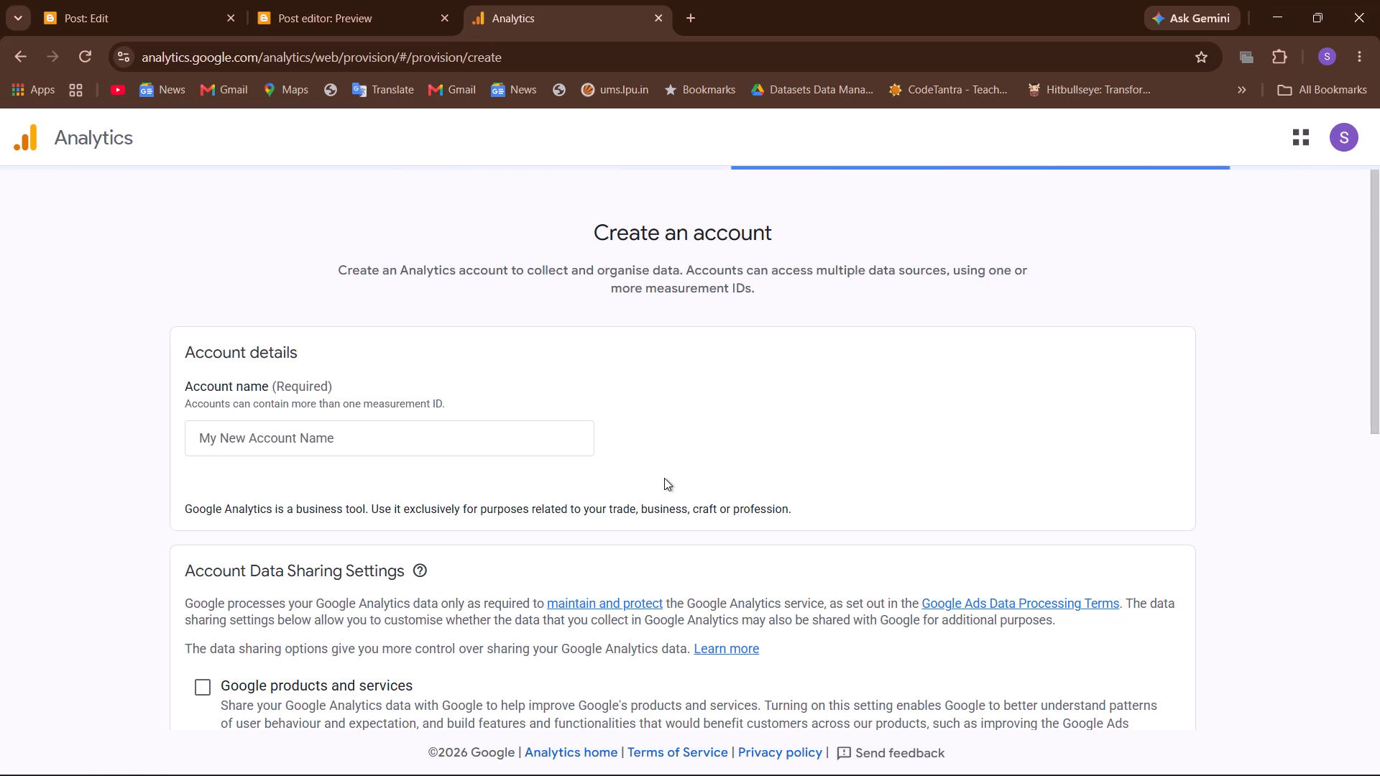
scroll(520, 526, "down", 3)
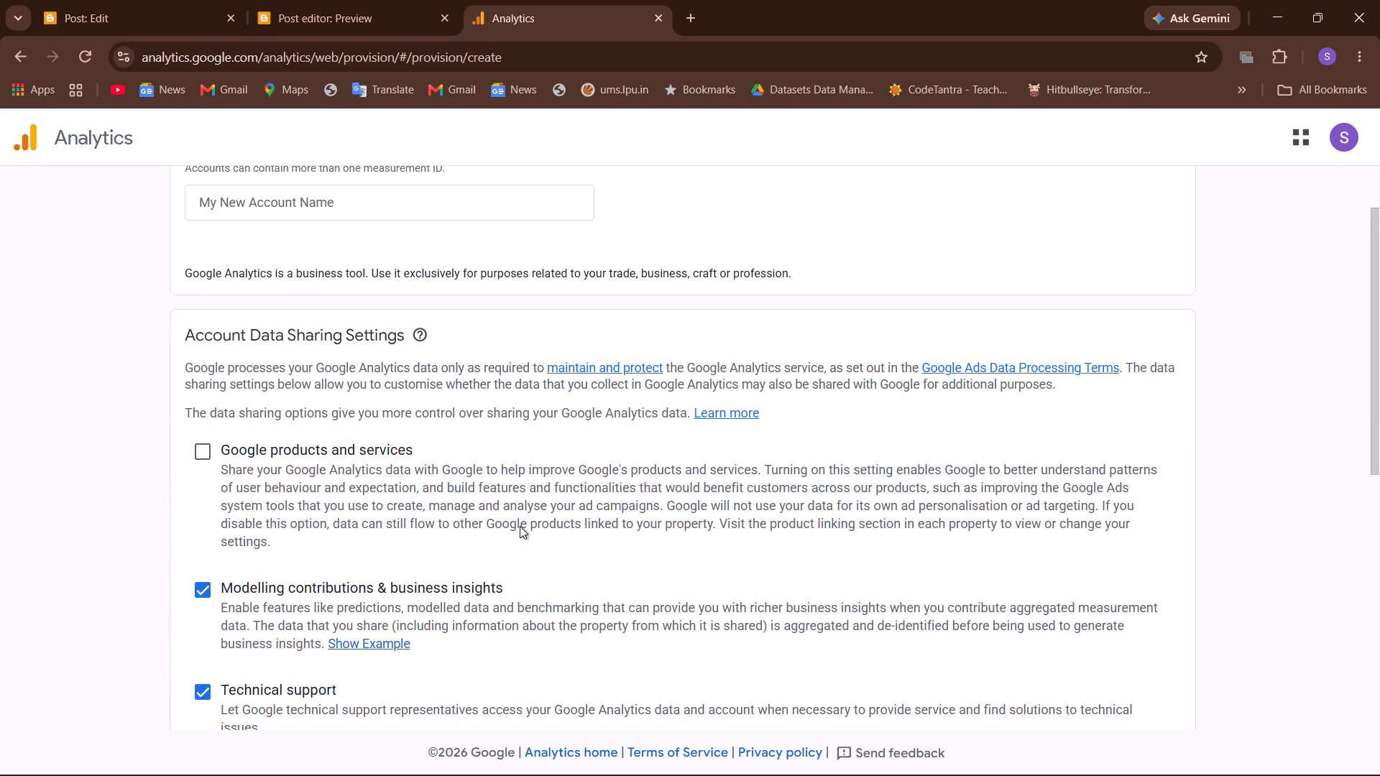
scroll(520, 526, "down", 2)
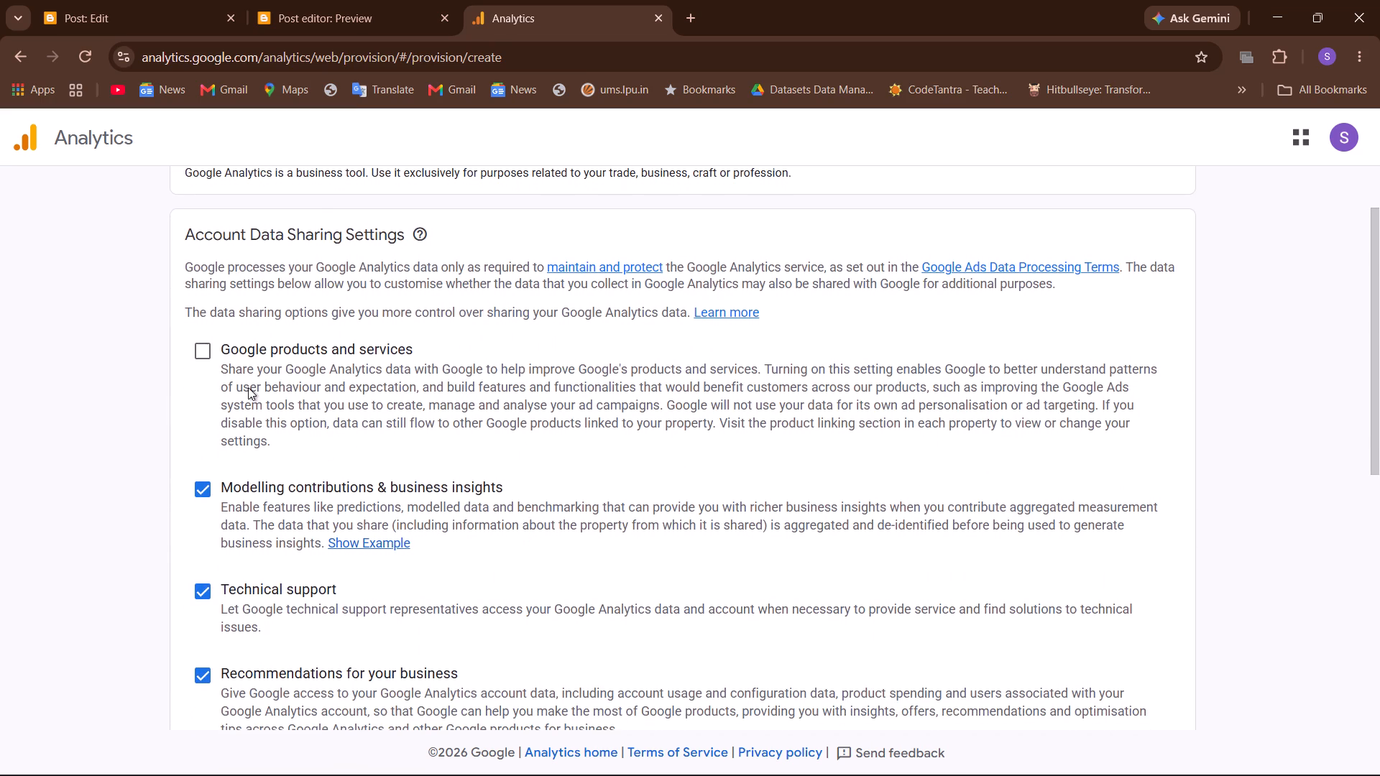
scroll(248, 387, "down", 3)
scroll(224, 267, "up", 1)
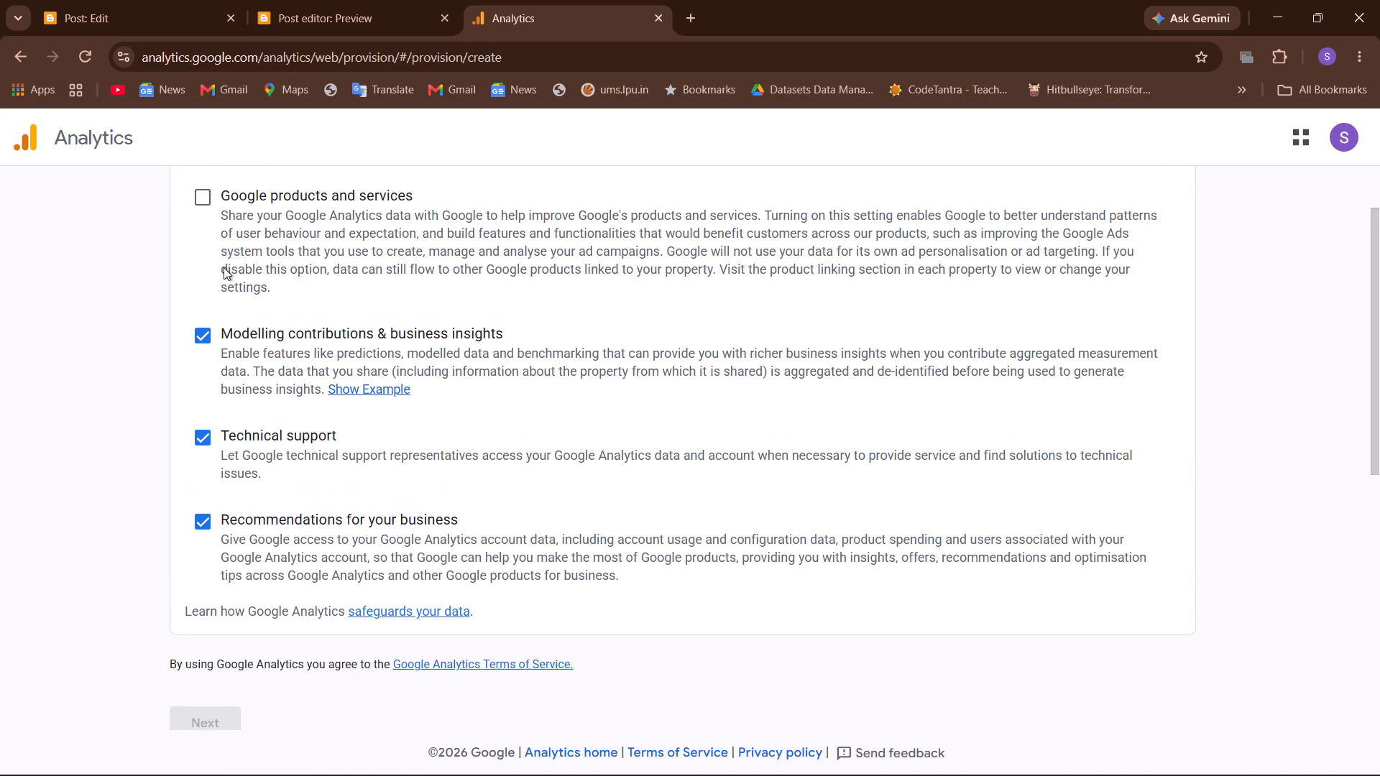
scroll(224, 267, "up", 1)
left_click(196, 203)
scroll(196, 203, "down", 1)
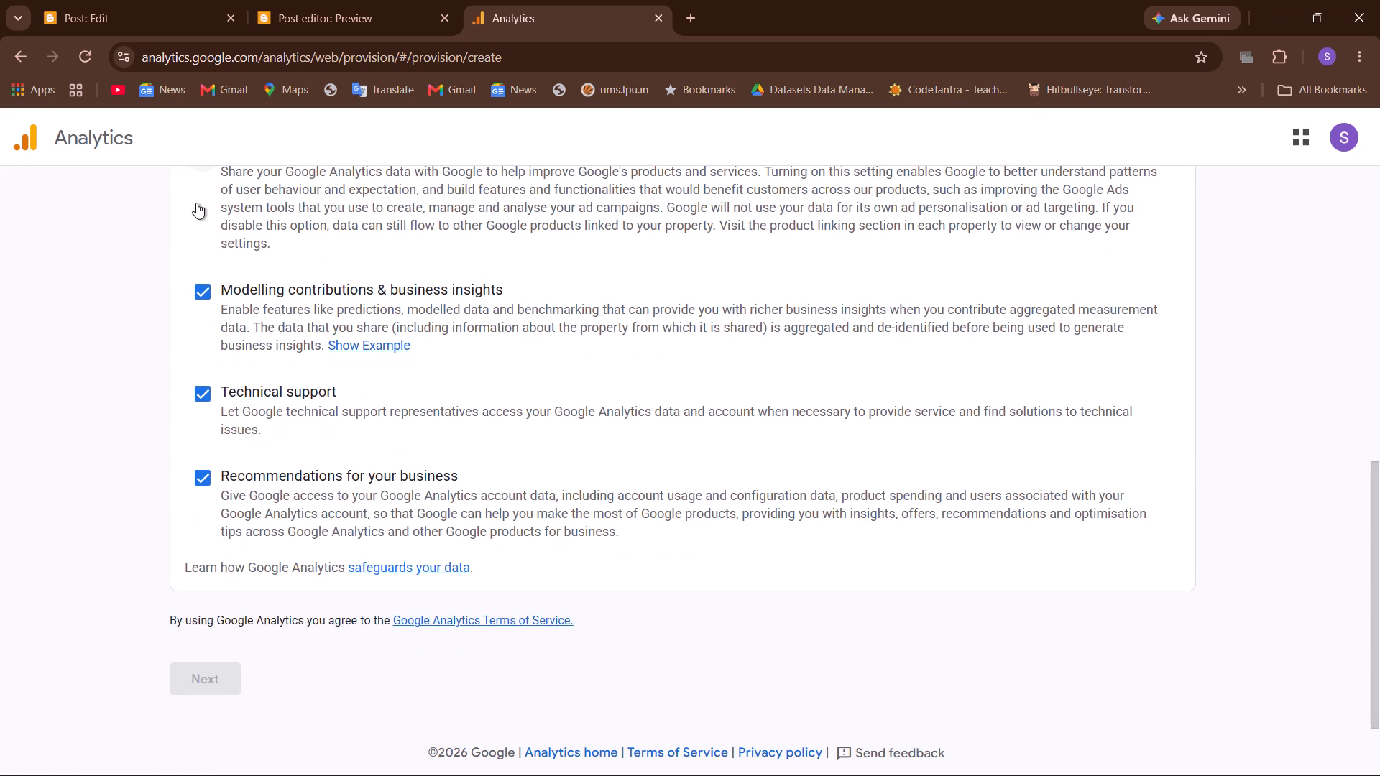
scroll(196, 203, "down", 1)
scroll(209, 205, "up", 1)
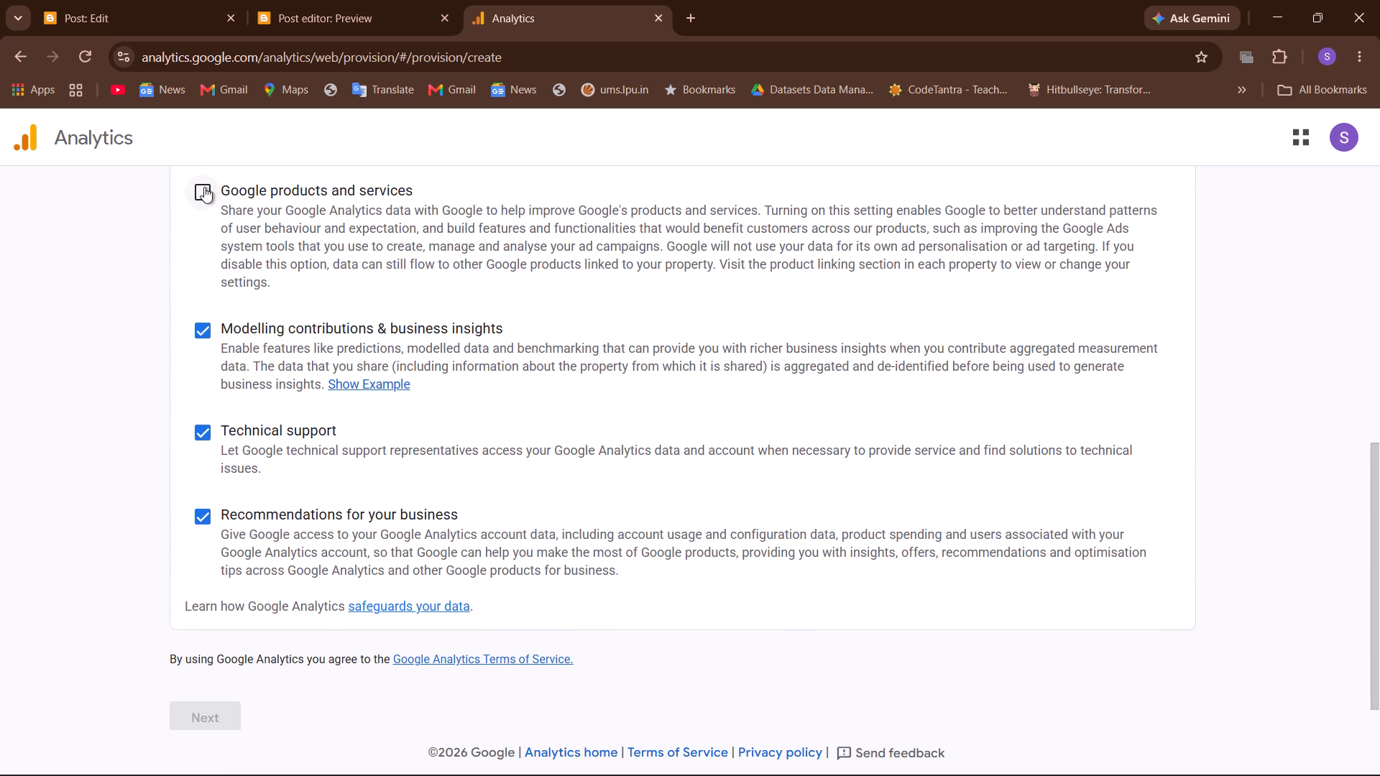
left_click(204, 187)
scroll(218, 308, "down", 2)
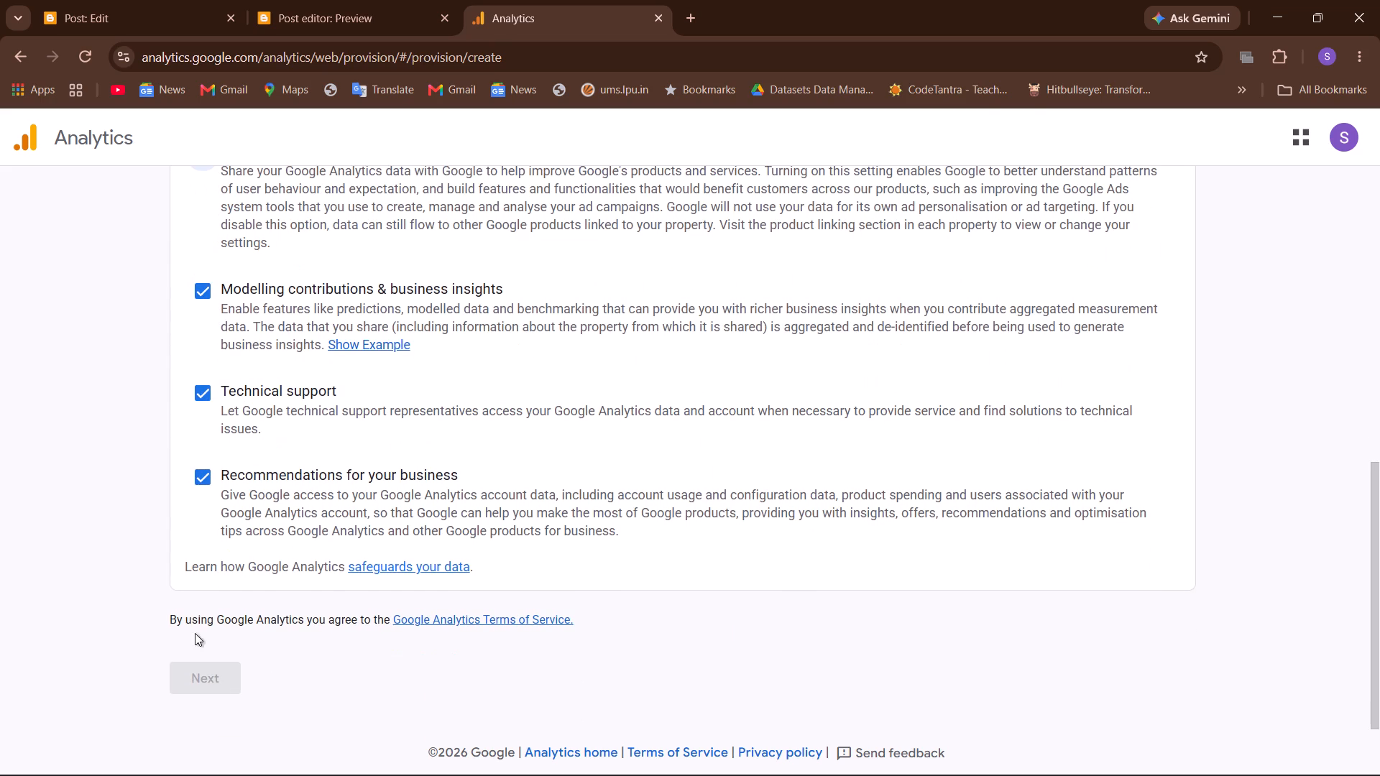
Enter the owner's suggested full name as the account name and continue to Property creation.
scroll(481, 448, "up", 6)
left_click(425, 469)
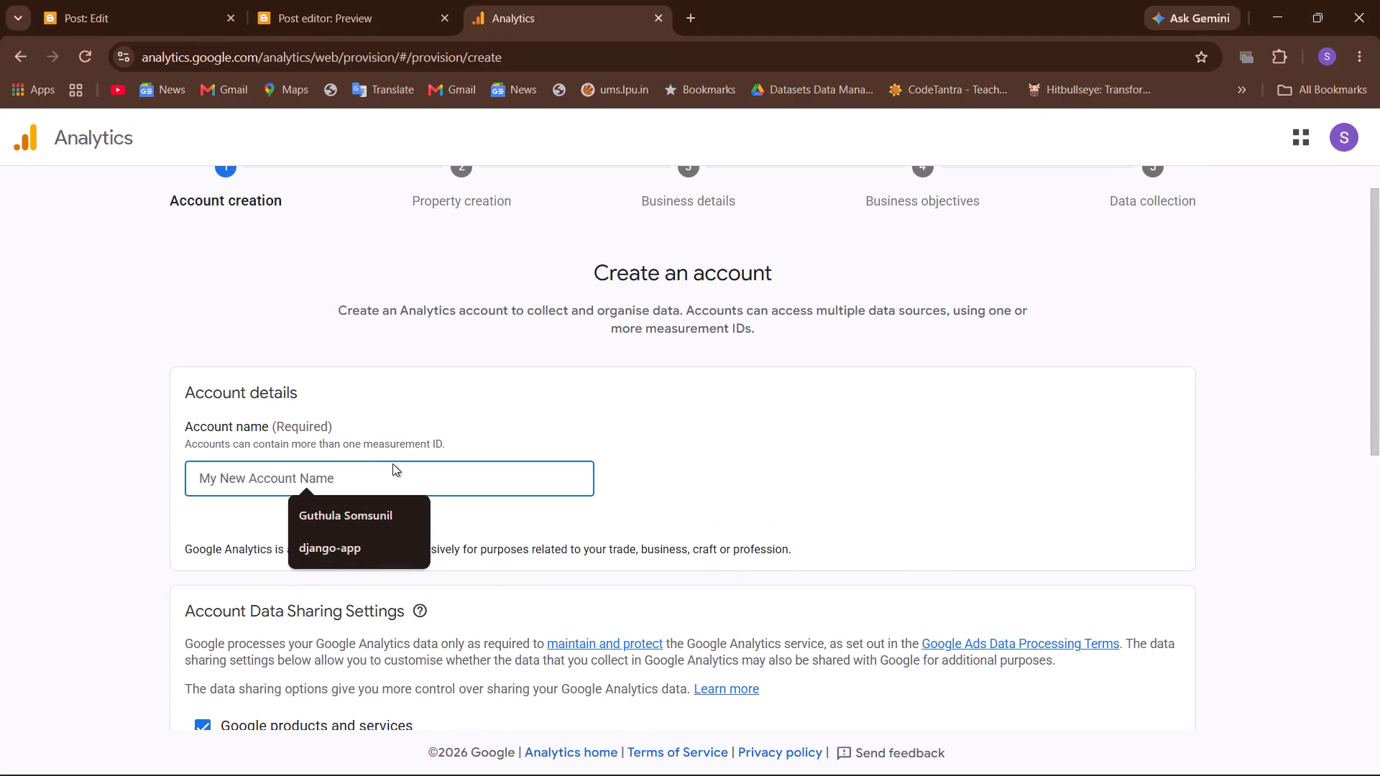
key("s")
key("u")
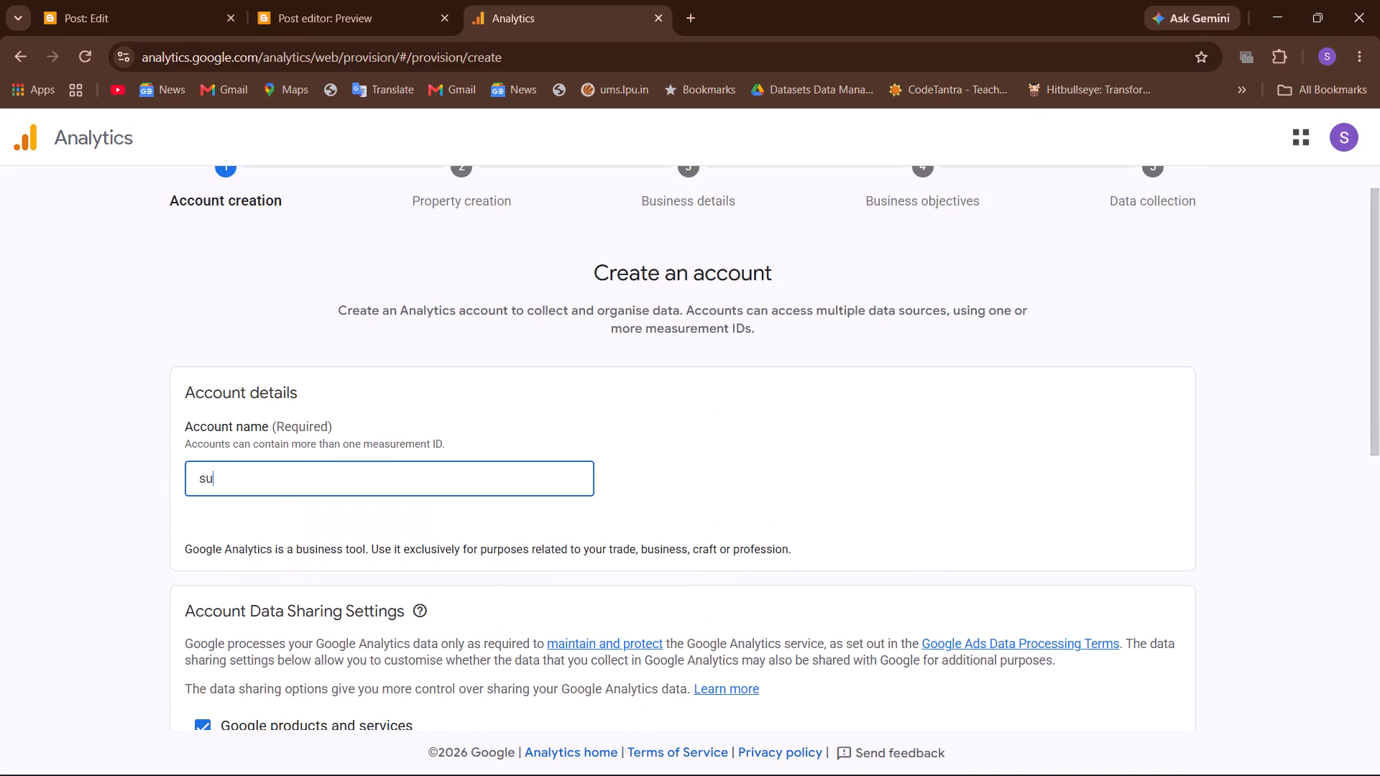
type("nil")
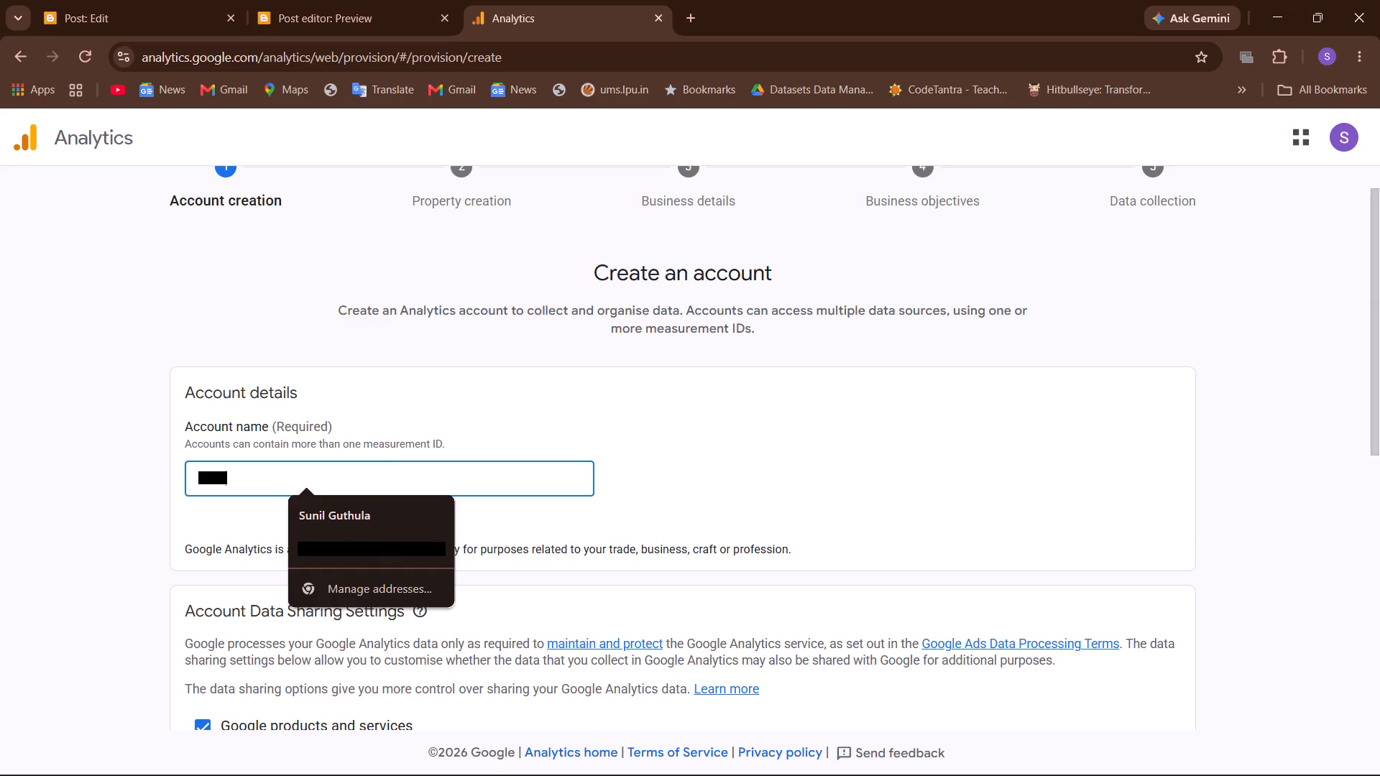
left_click(385, 521)
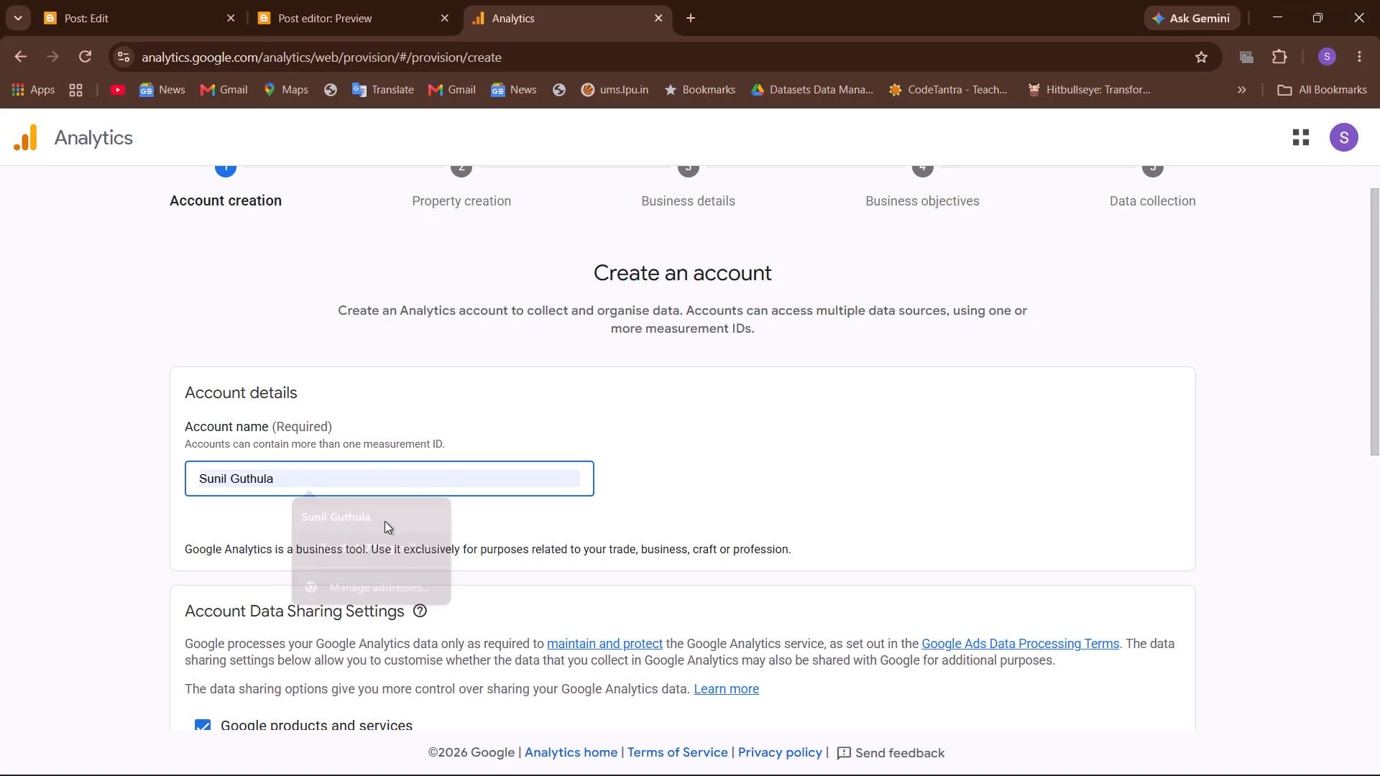
scroll(306, 670, "down", 4)
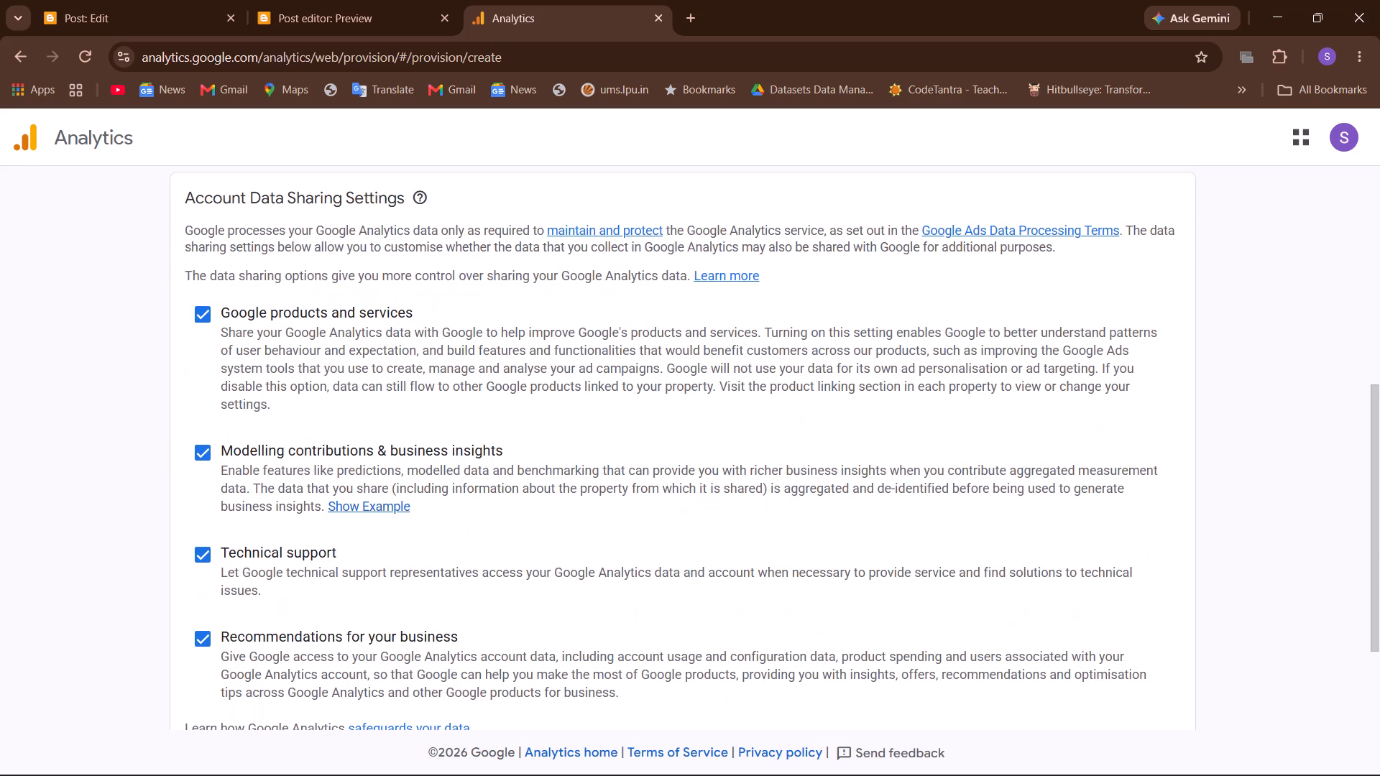
scroll(268, 690, "down", 4)
left_click(199, 688)
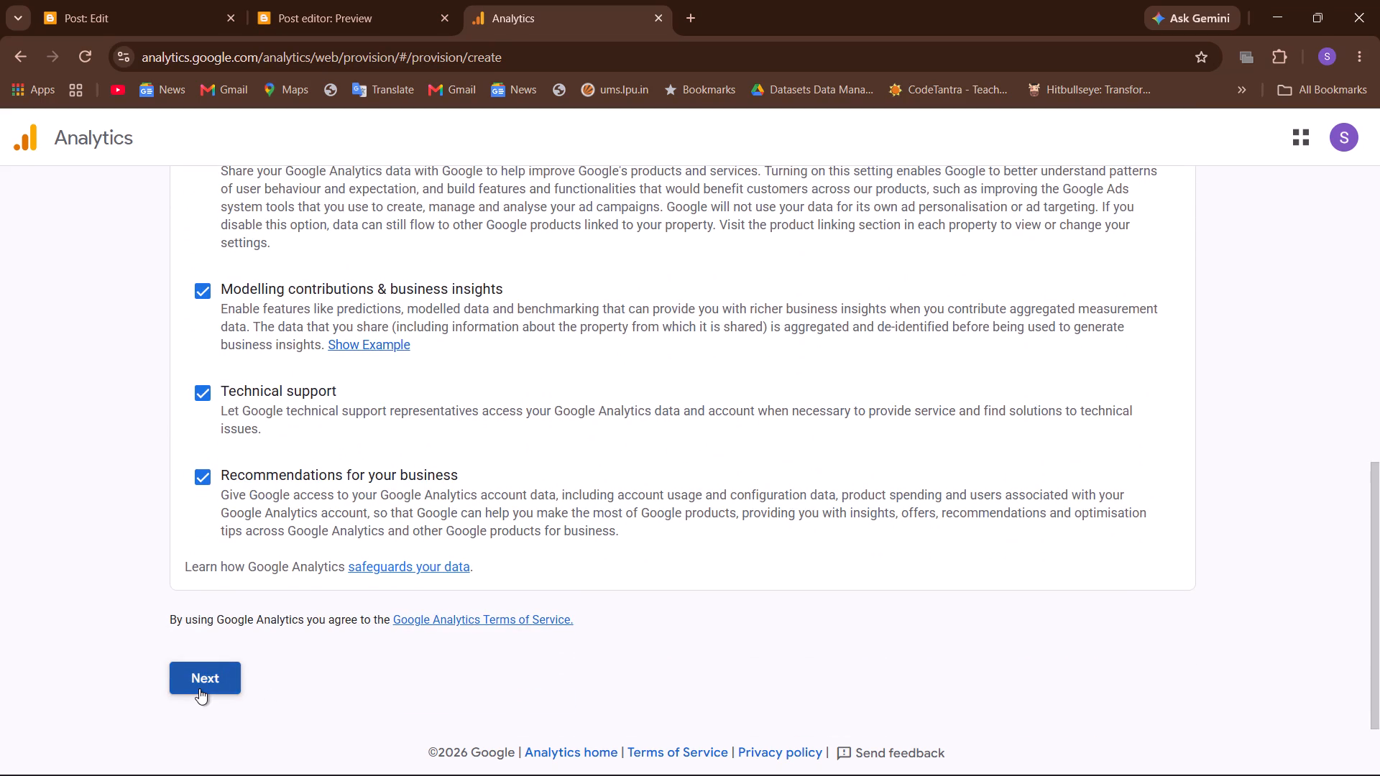
Return from Property creation to the Account creation stage of the setup.
scroll(273, 519, "down", 1)
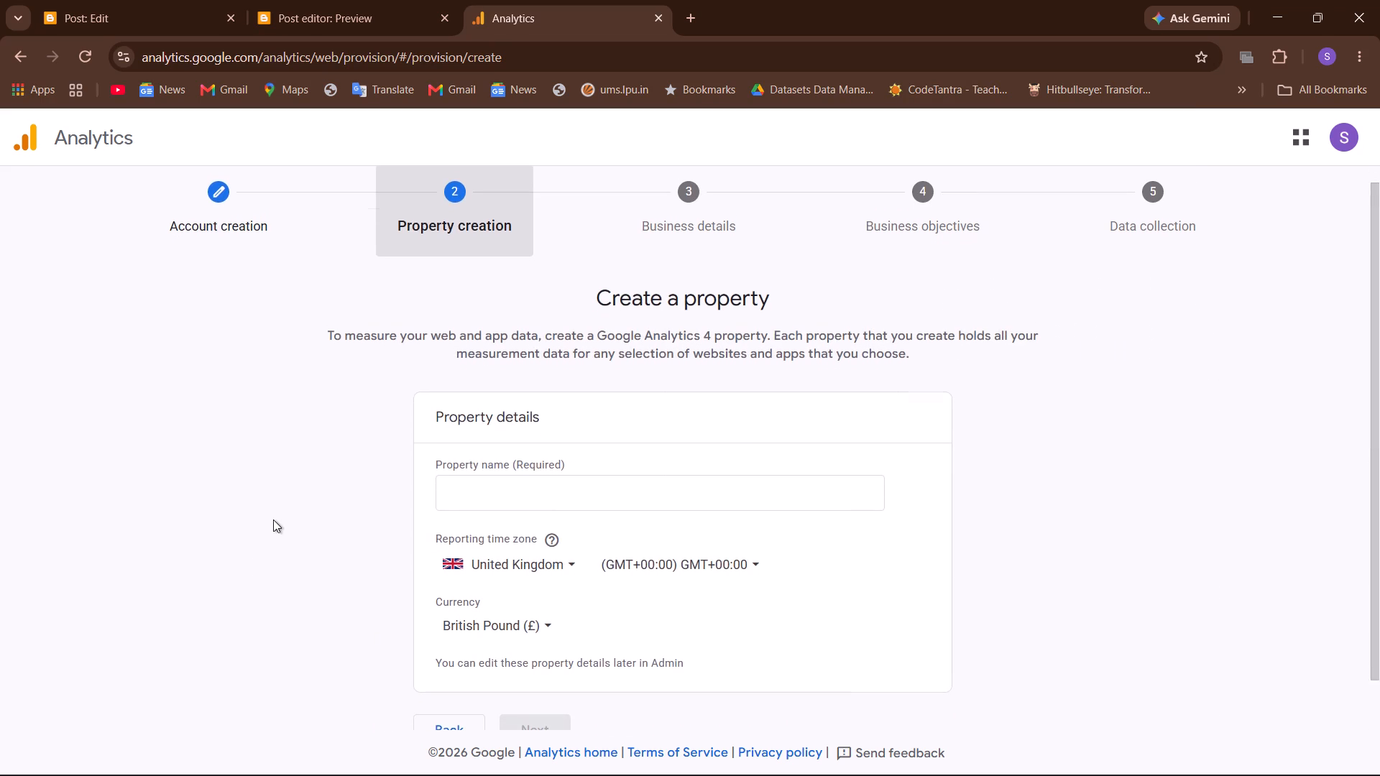
scroll(273, 519, "down", 3)
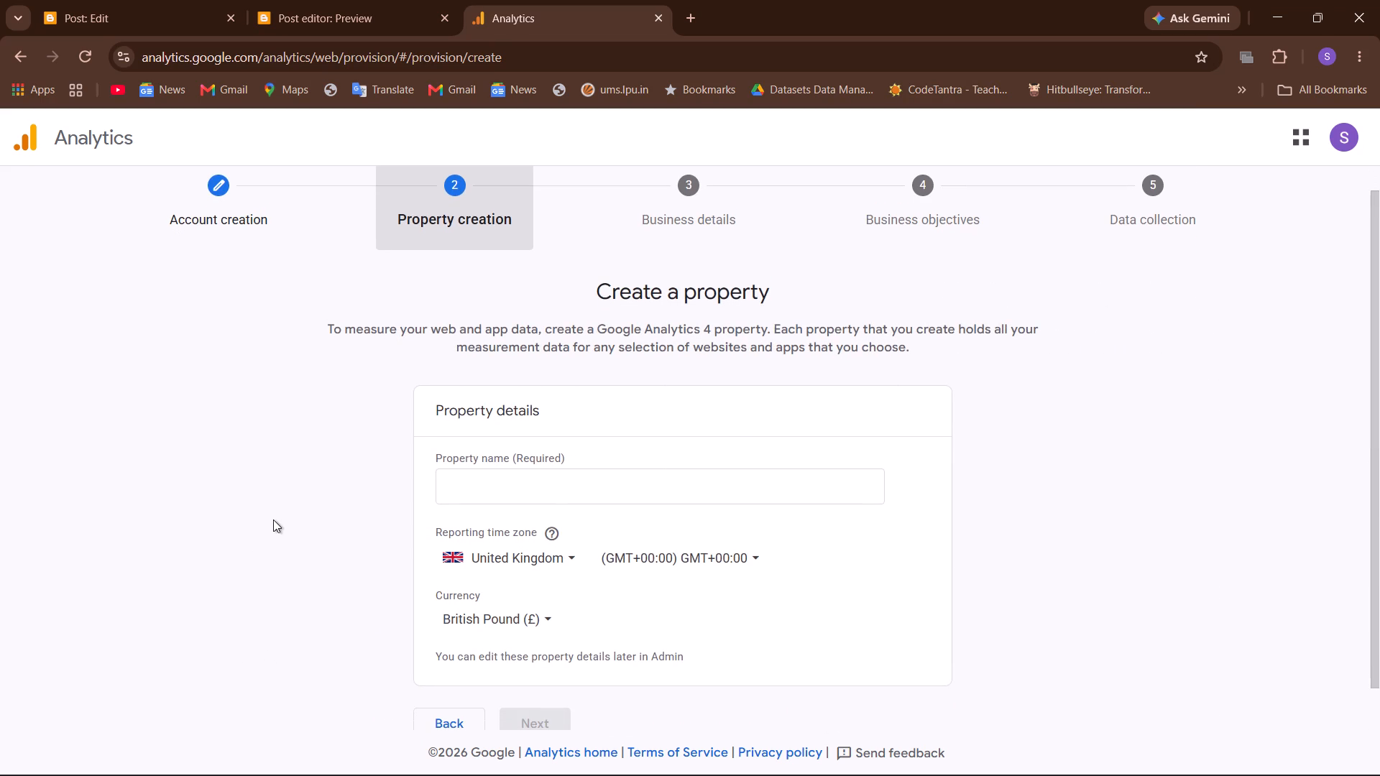
scroll(273, 519, "down", 1)
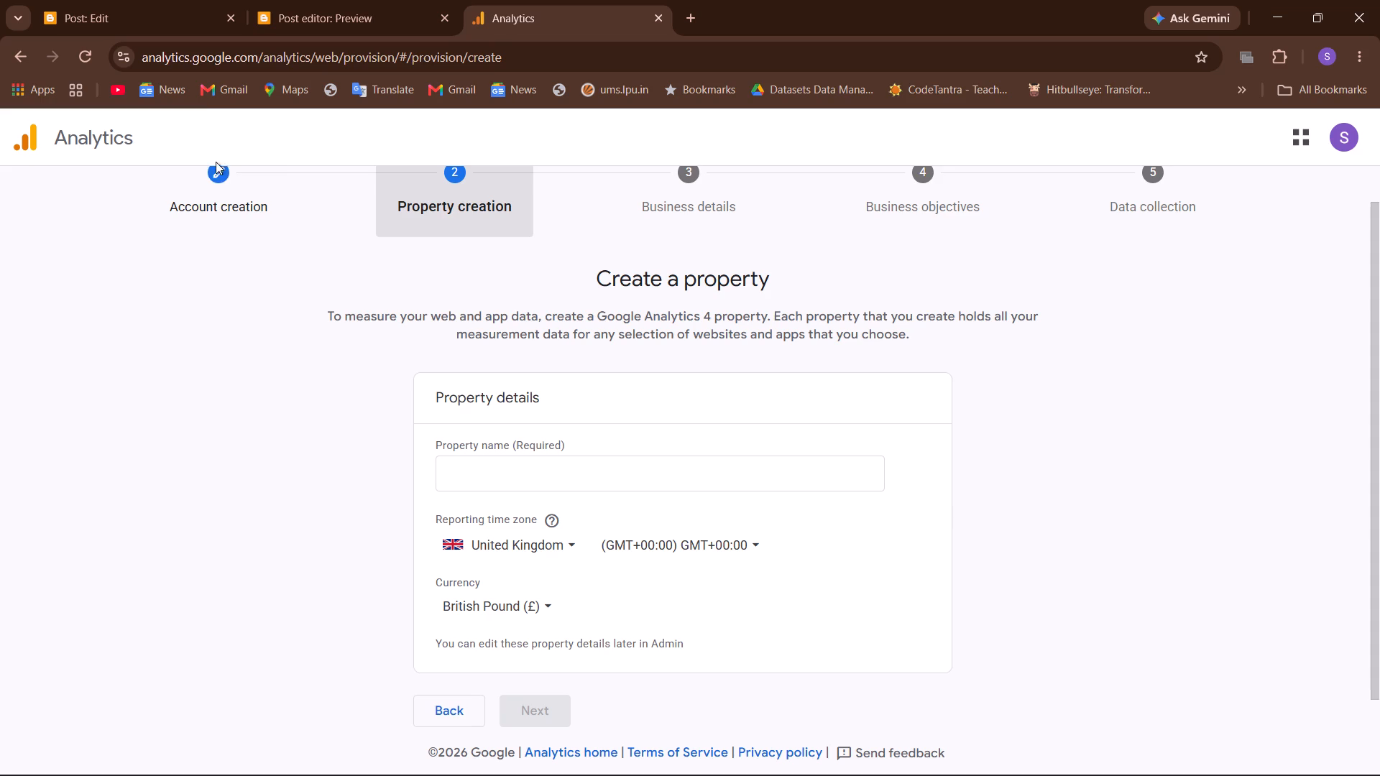
left_click(216, 176)
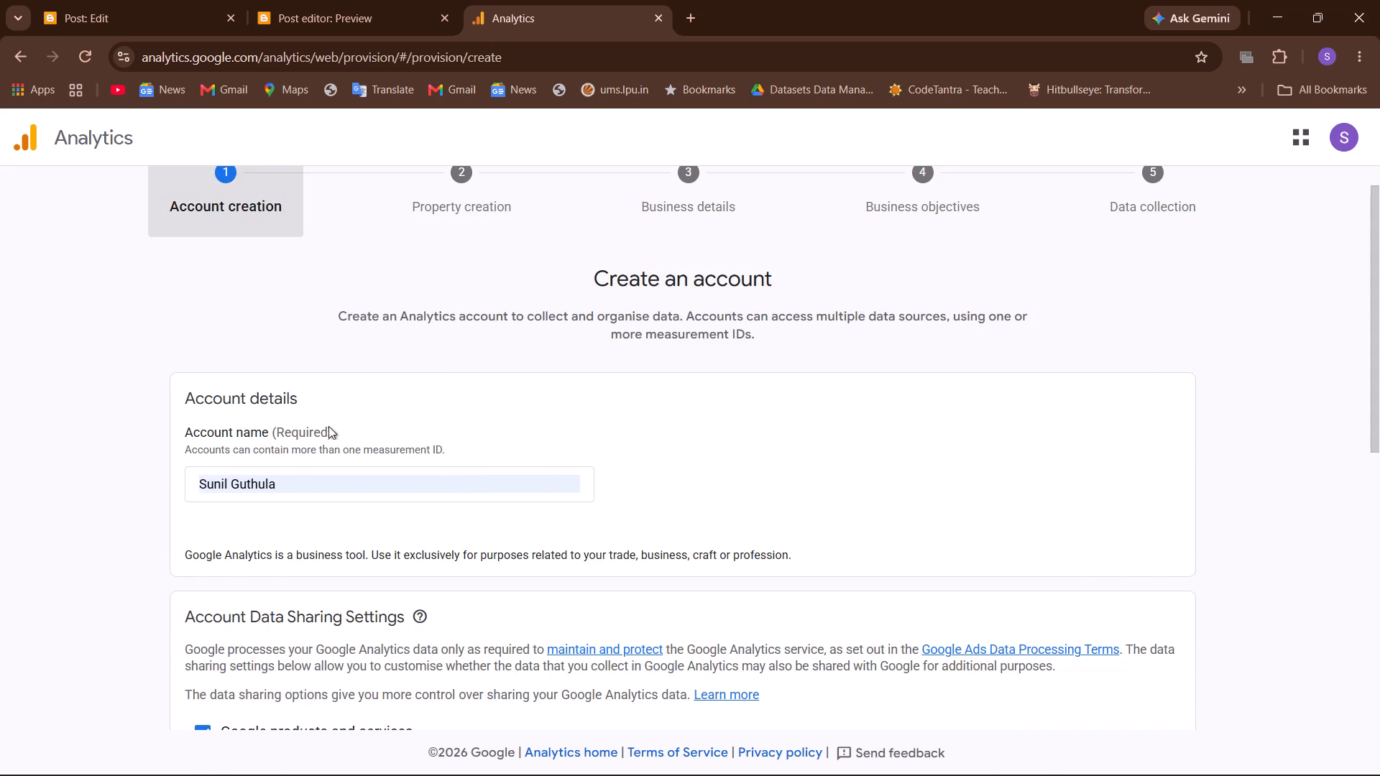
scroll(503, 538, "up", 2)
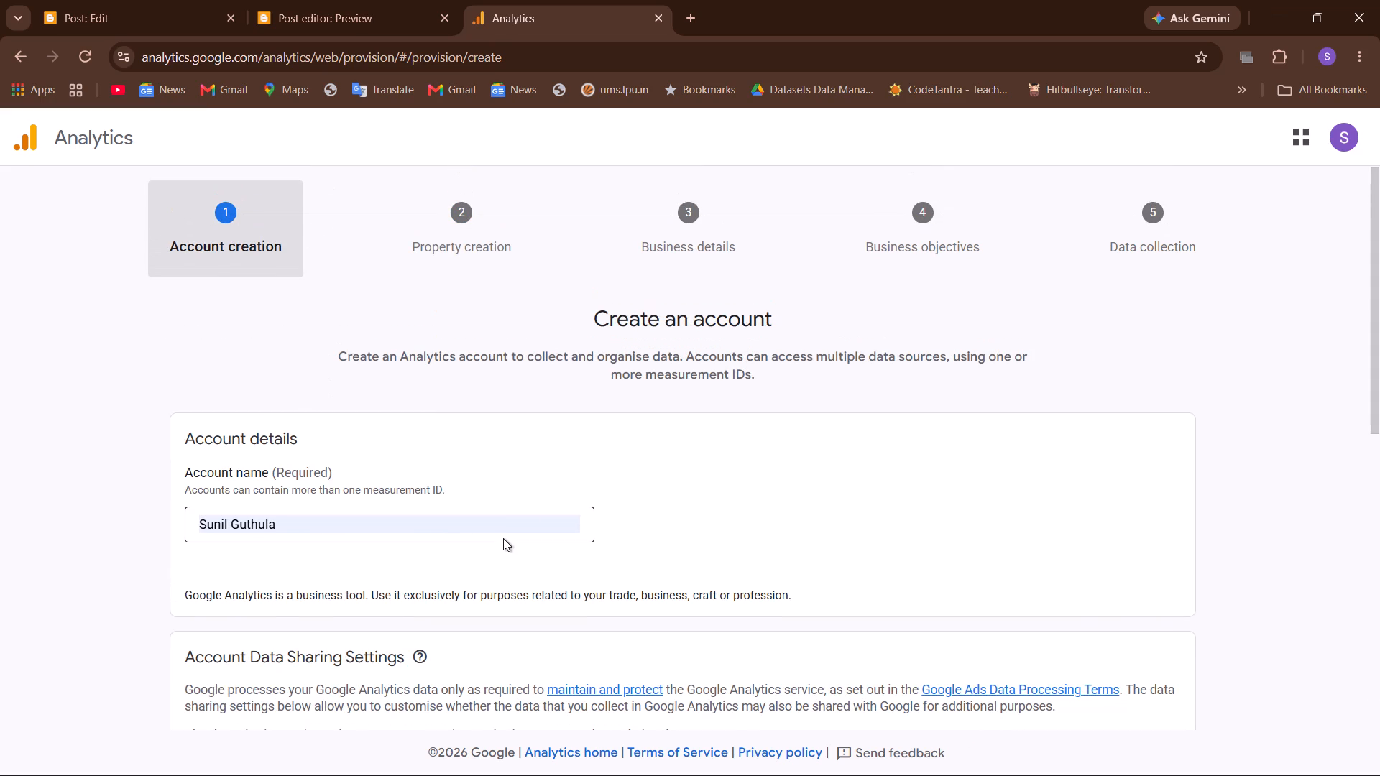
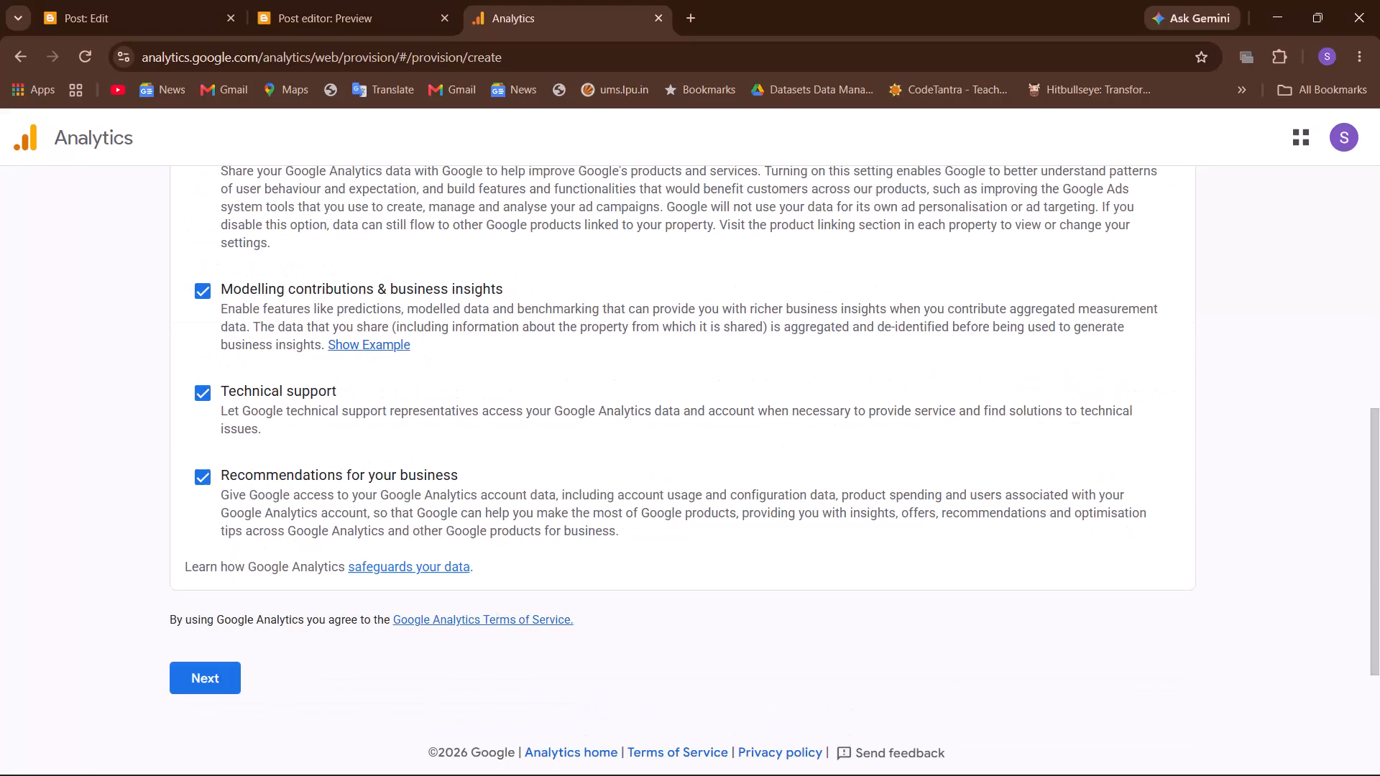
Continue from Account creation to the Property creation stage and view the property details form.
left_click(201, 683)
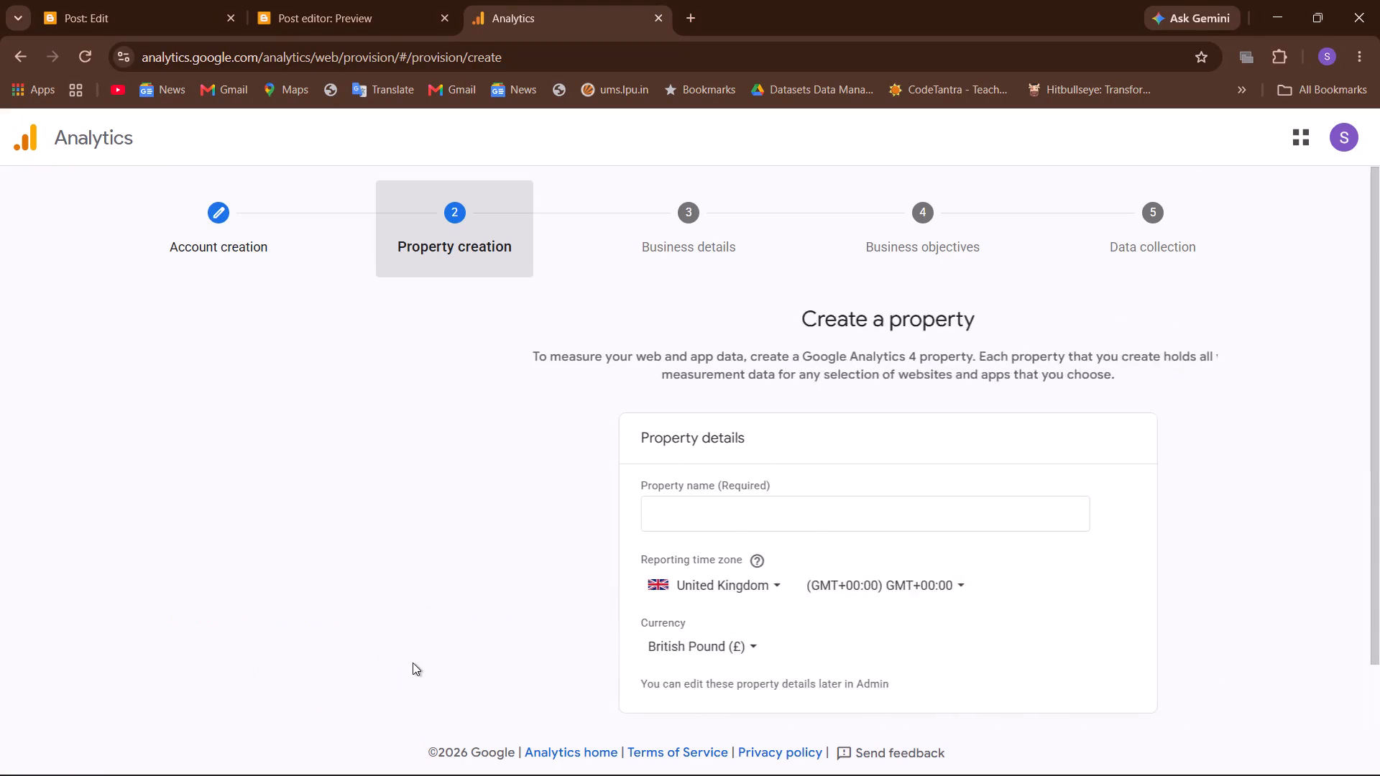
scroll(424, 524, "down", 1)
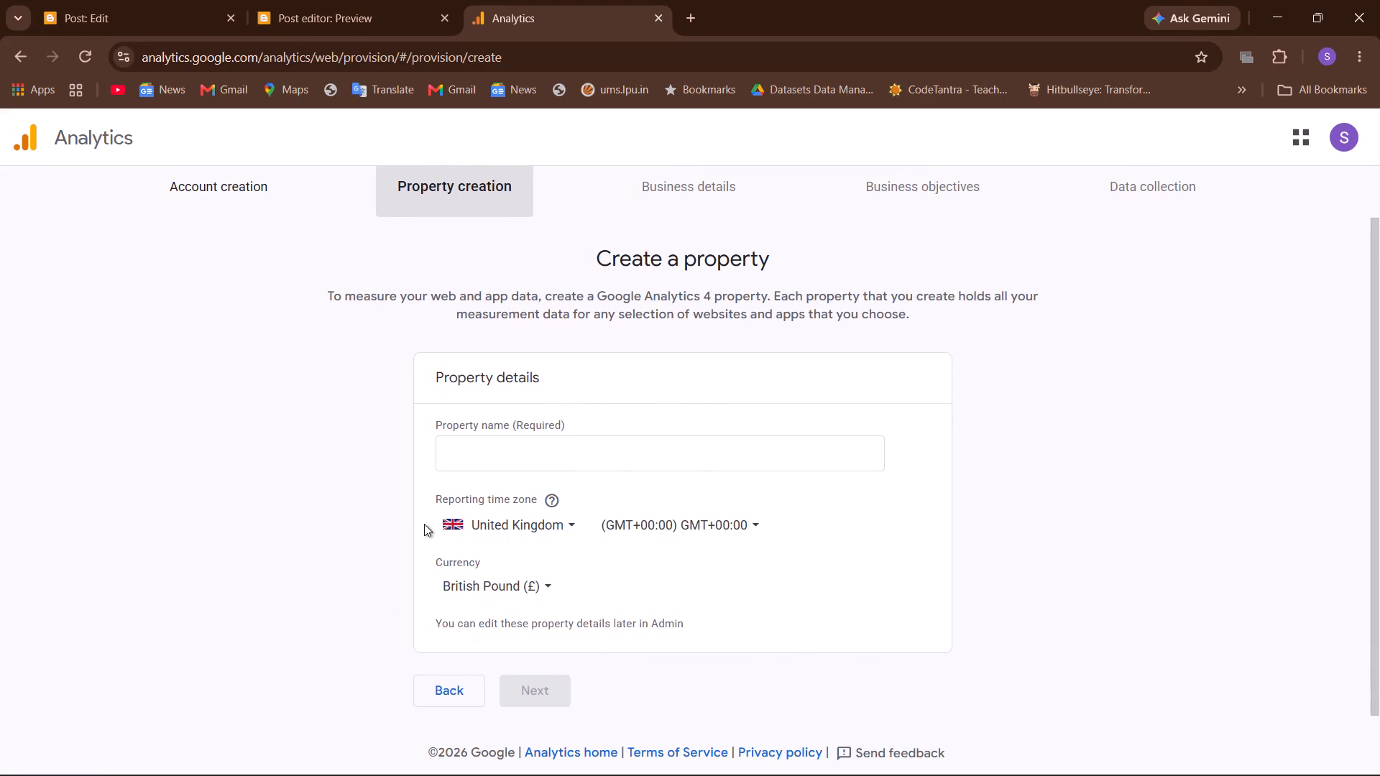
scroll(424, 524, "down", 2)
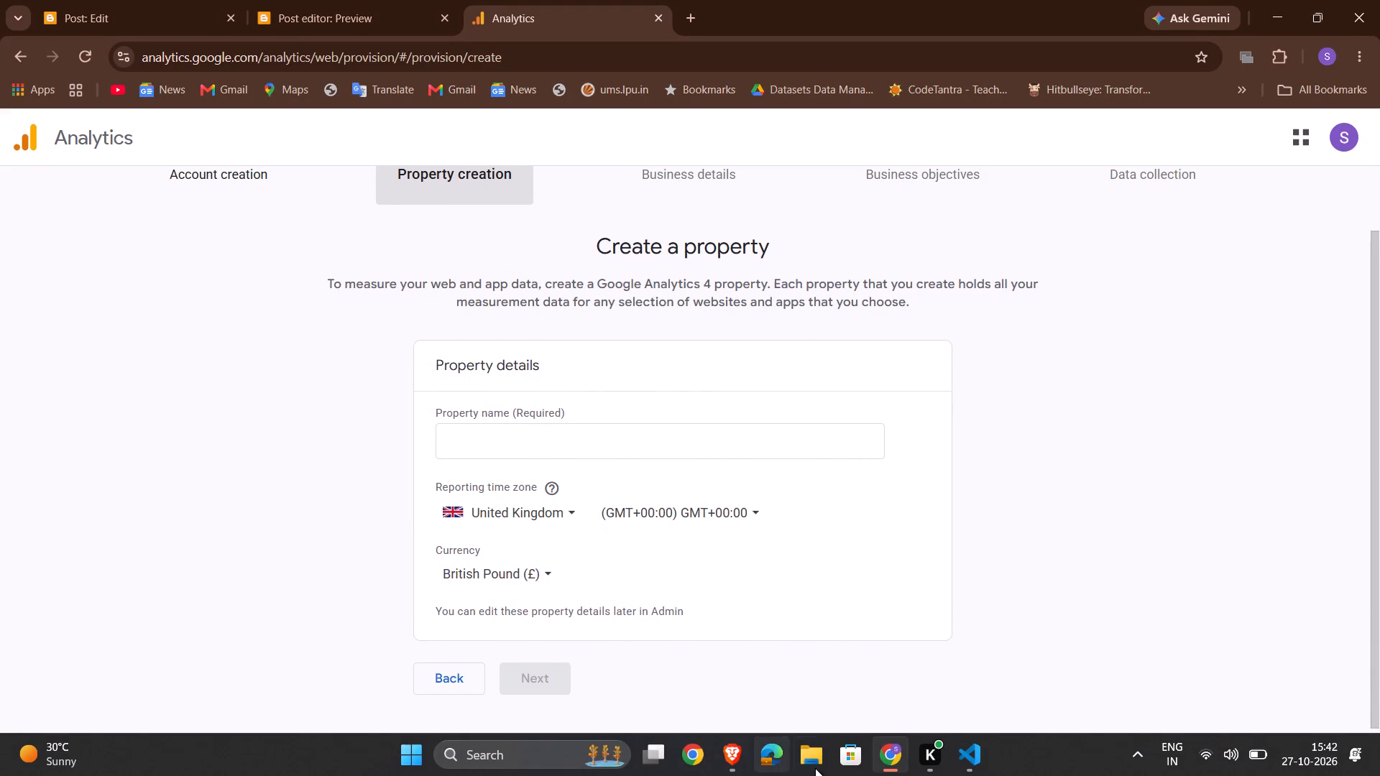
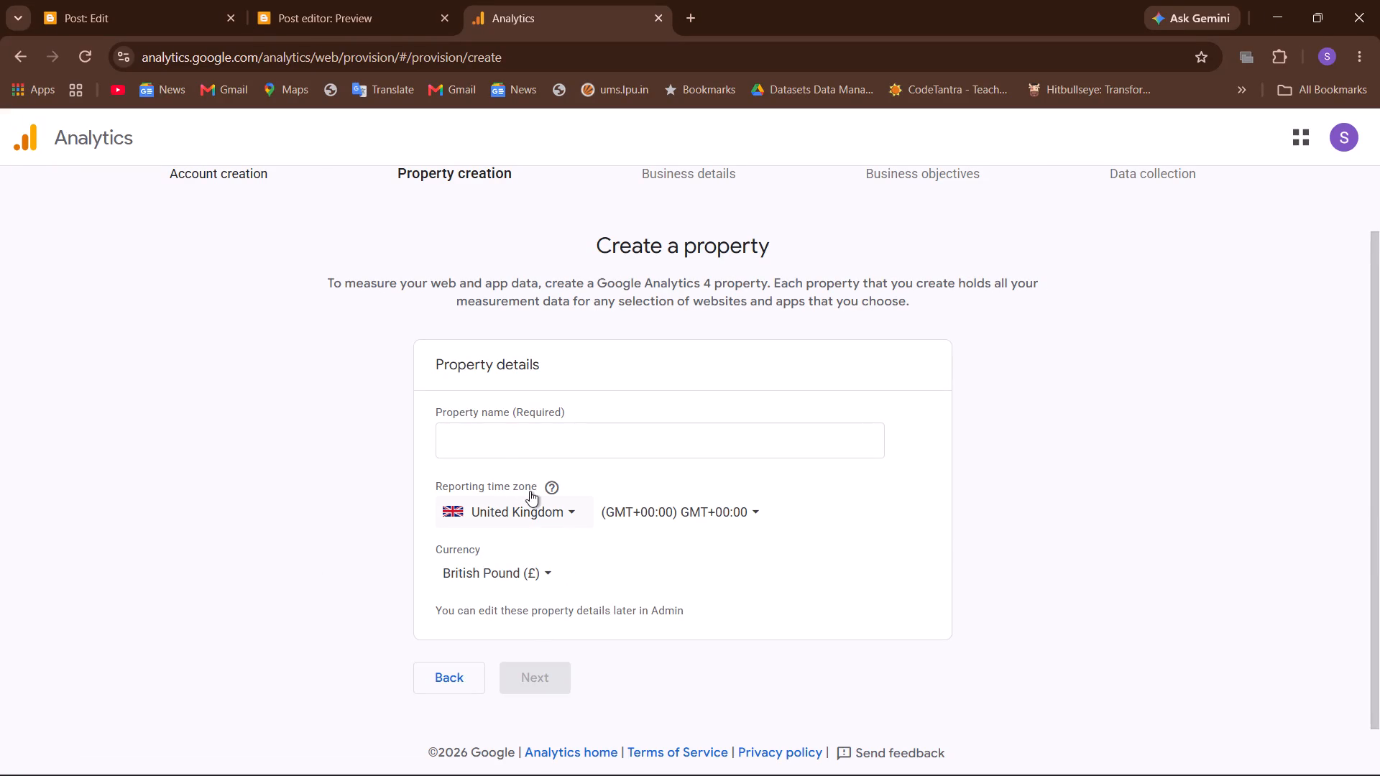
Enter the owner's name as the property name and continue to the Business details stage.
left_click(503, 458)
left_click(503, 458)
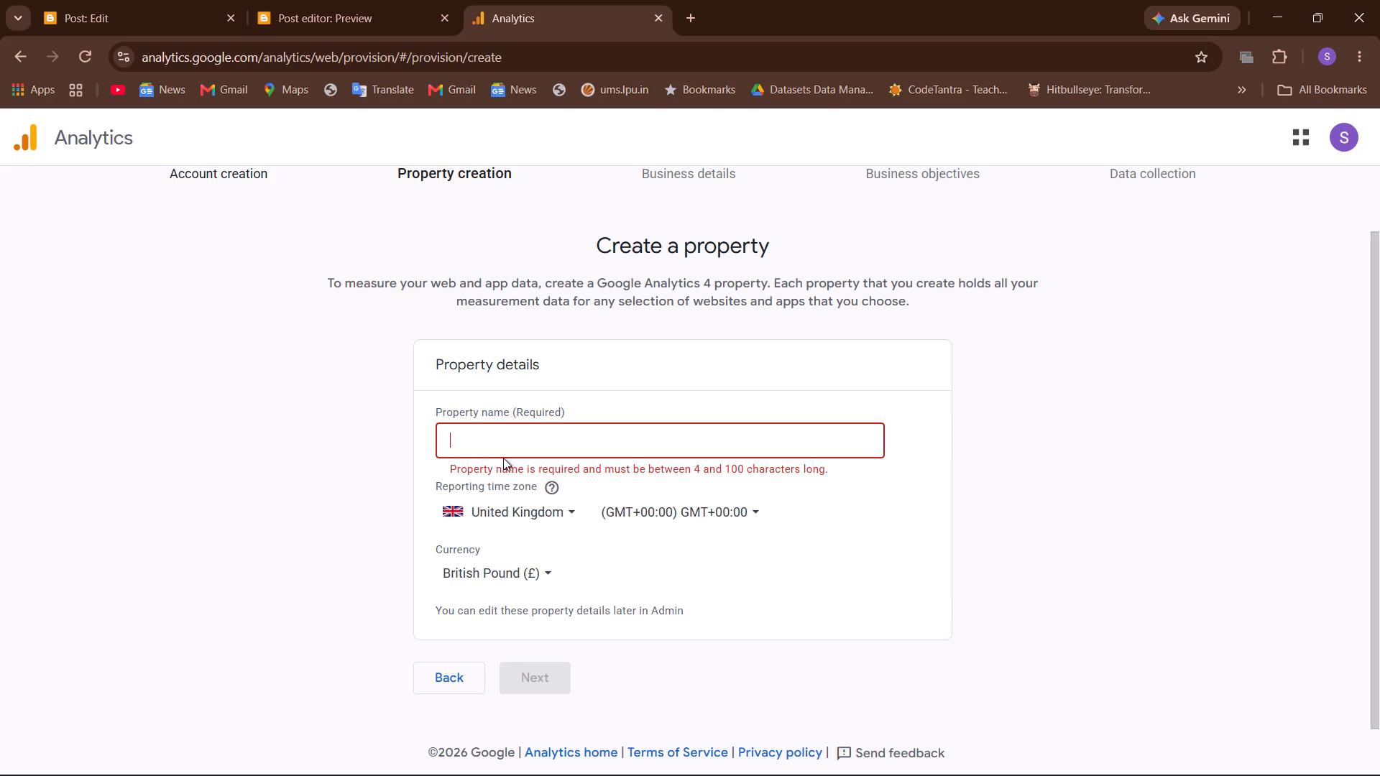
double_click(494, 431)
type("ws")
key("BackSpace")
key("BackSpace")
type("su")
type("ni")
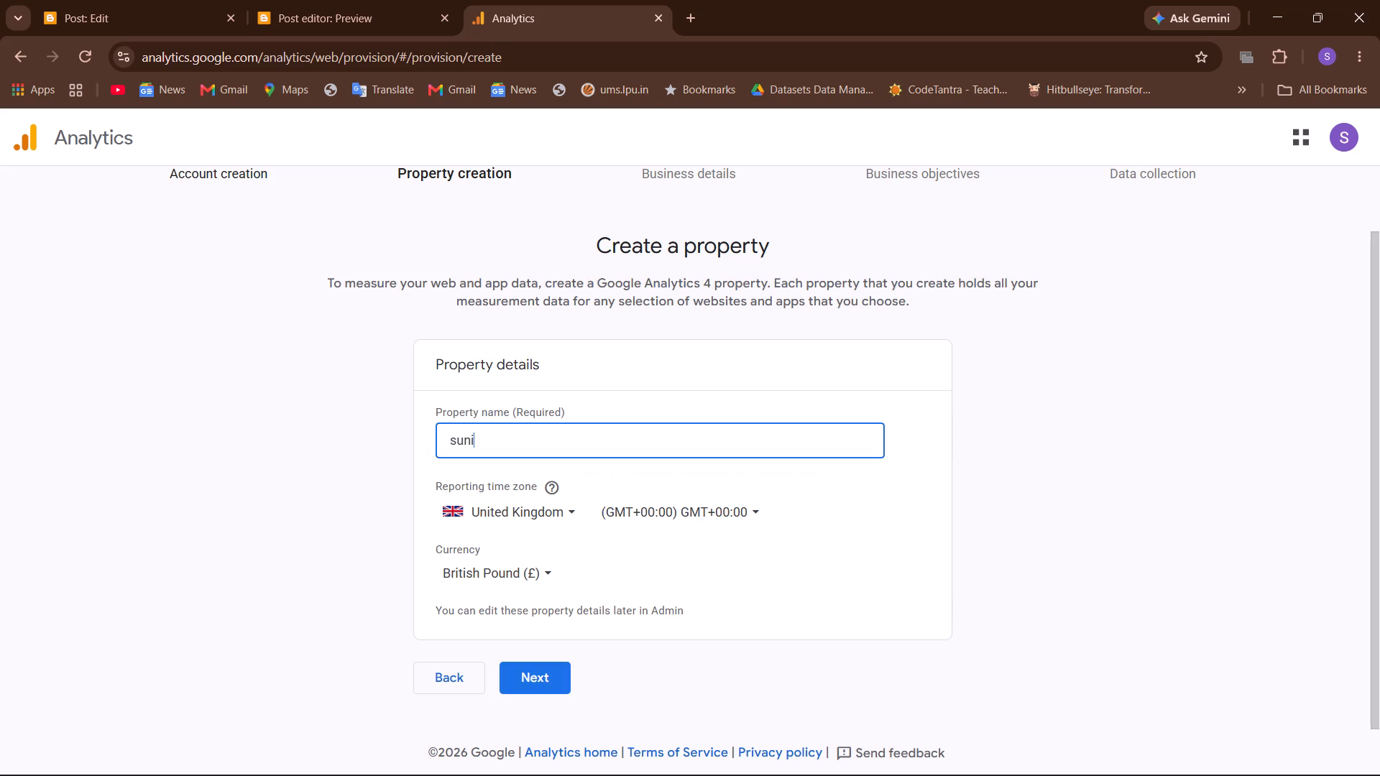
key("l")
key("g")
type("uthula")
left_click(551, 660)
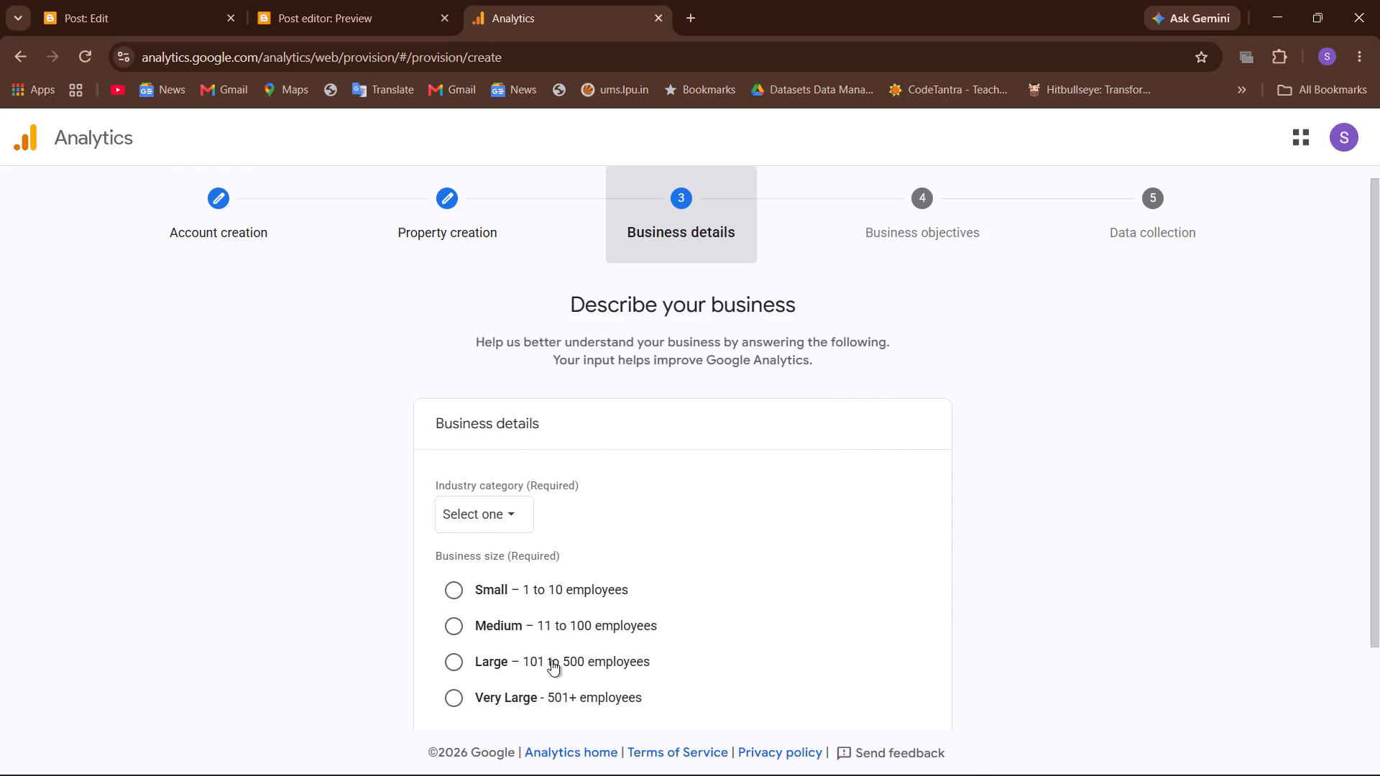
Browse the available industry categories for the business.
left_click(492, 502)
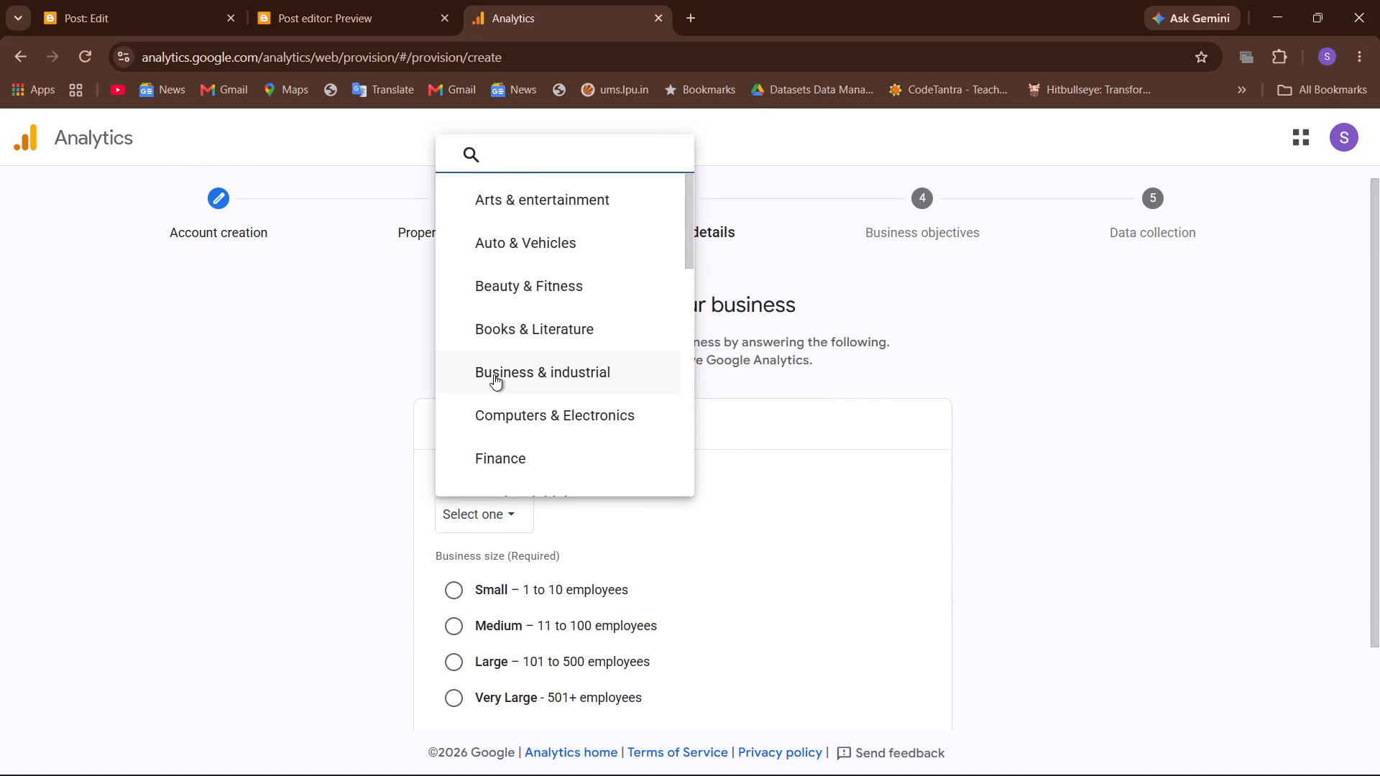
scroll(494, 374, "down", 4)
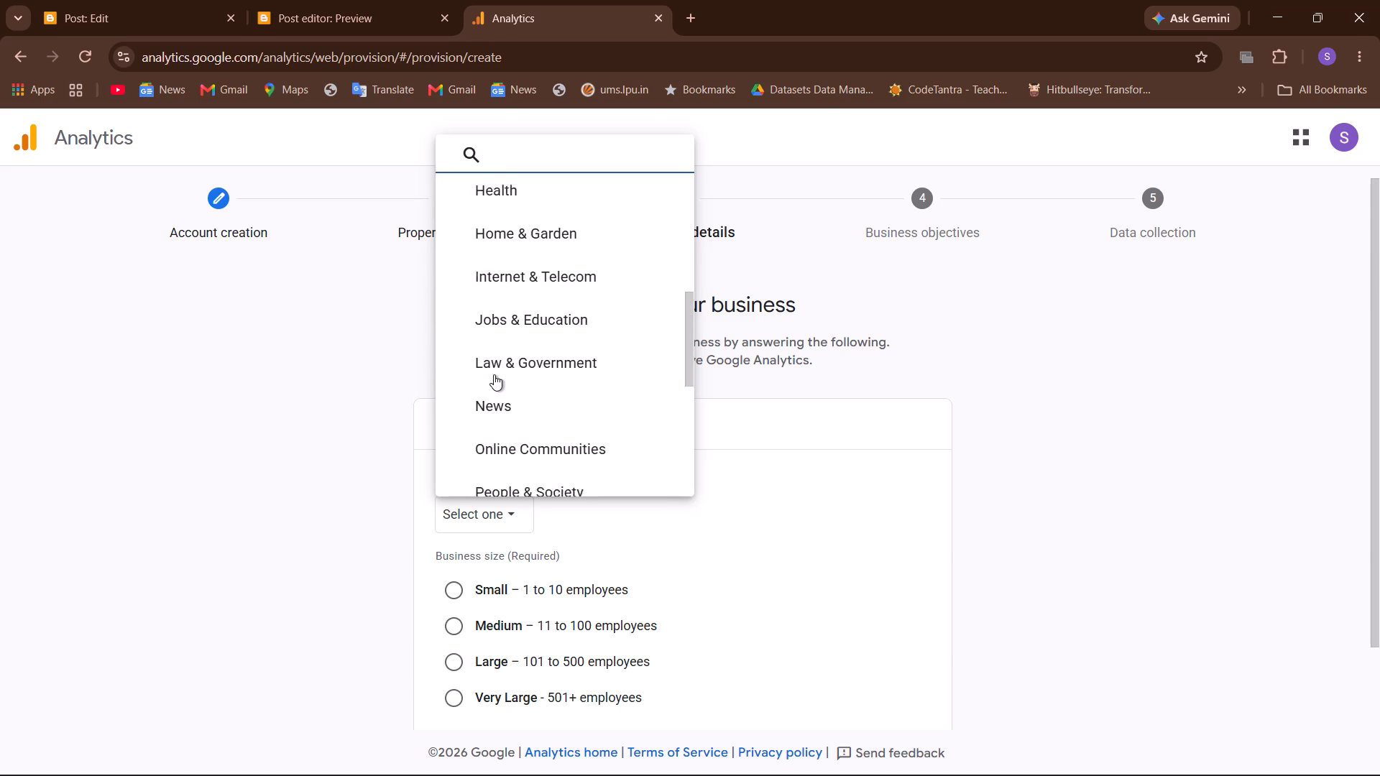
scroll(494, 374, "down", 5)
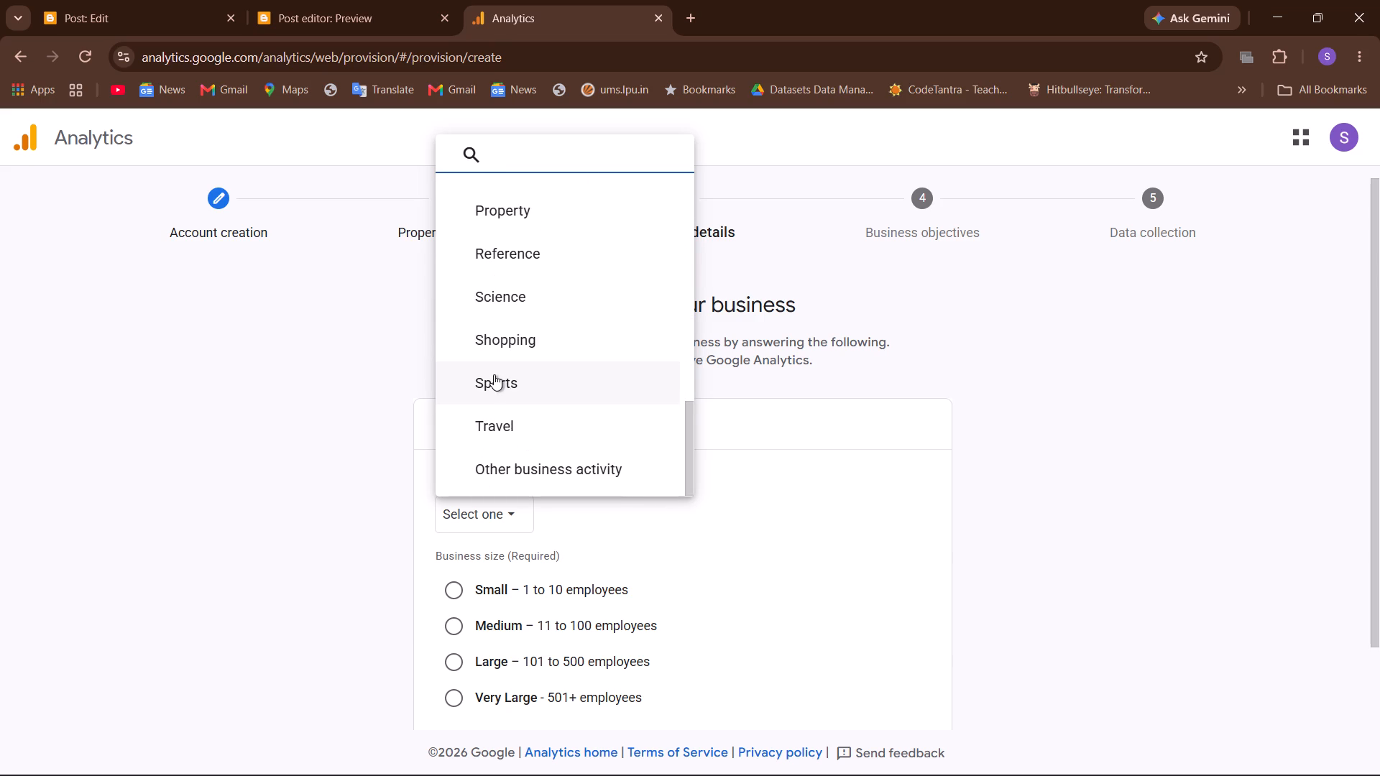
scroll(494, 374, "down", 1)
scroll(494, 374, "up", 6)
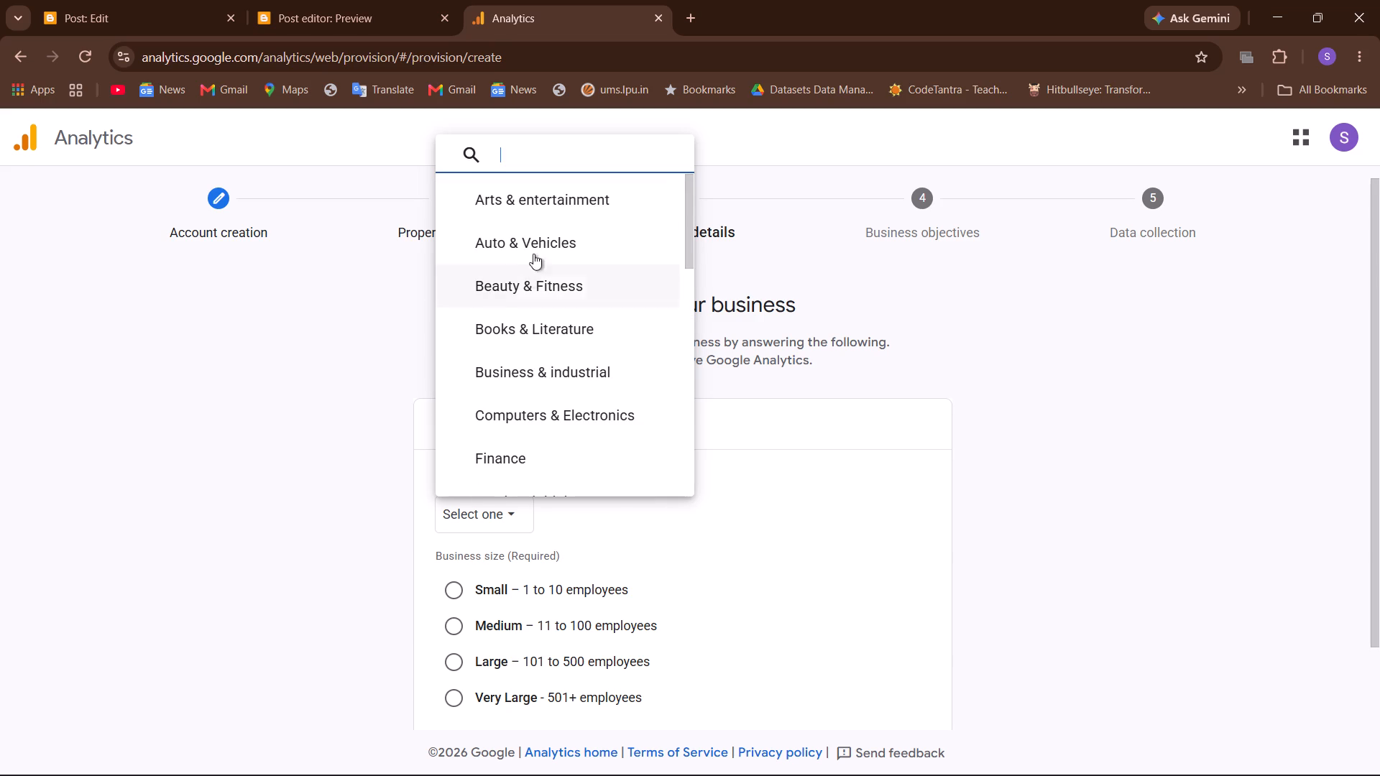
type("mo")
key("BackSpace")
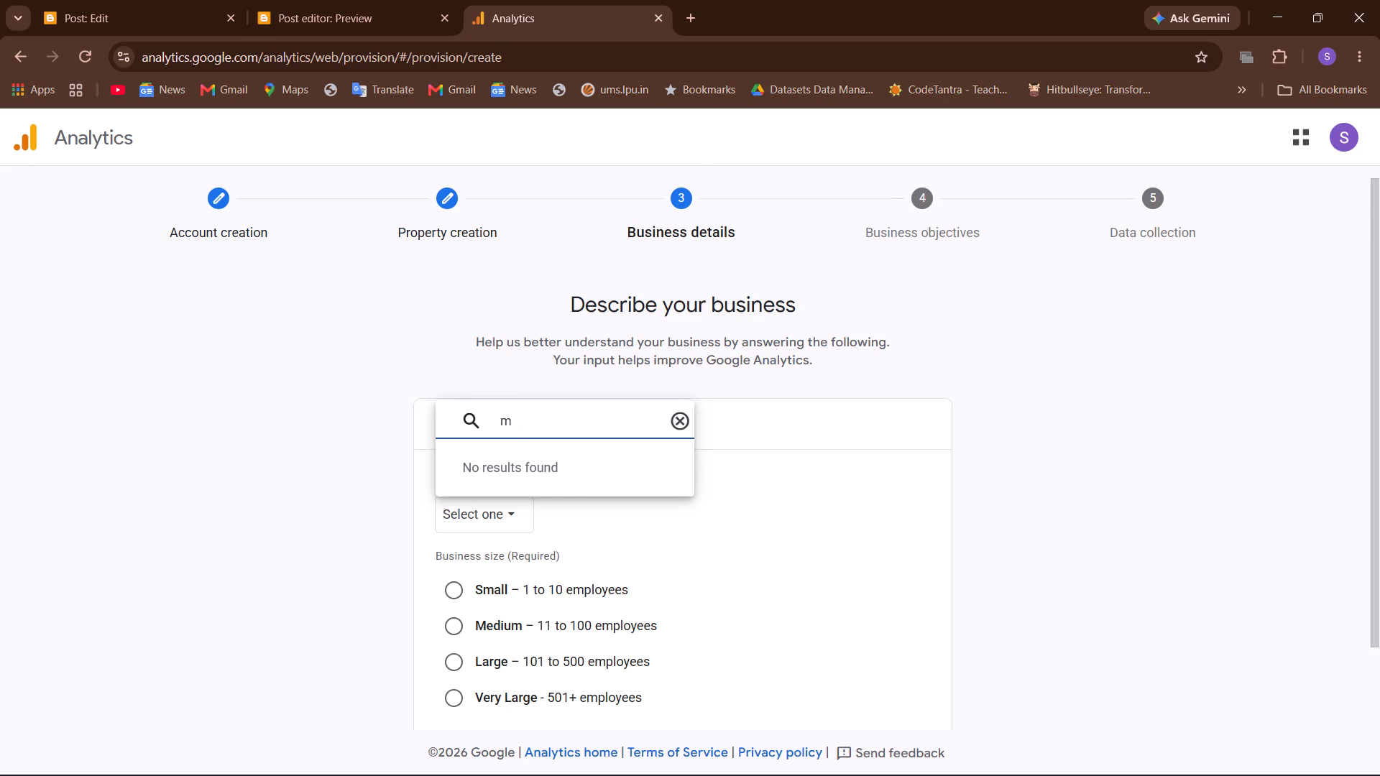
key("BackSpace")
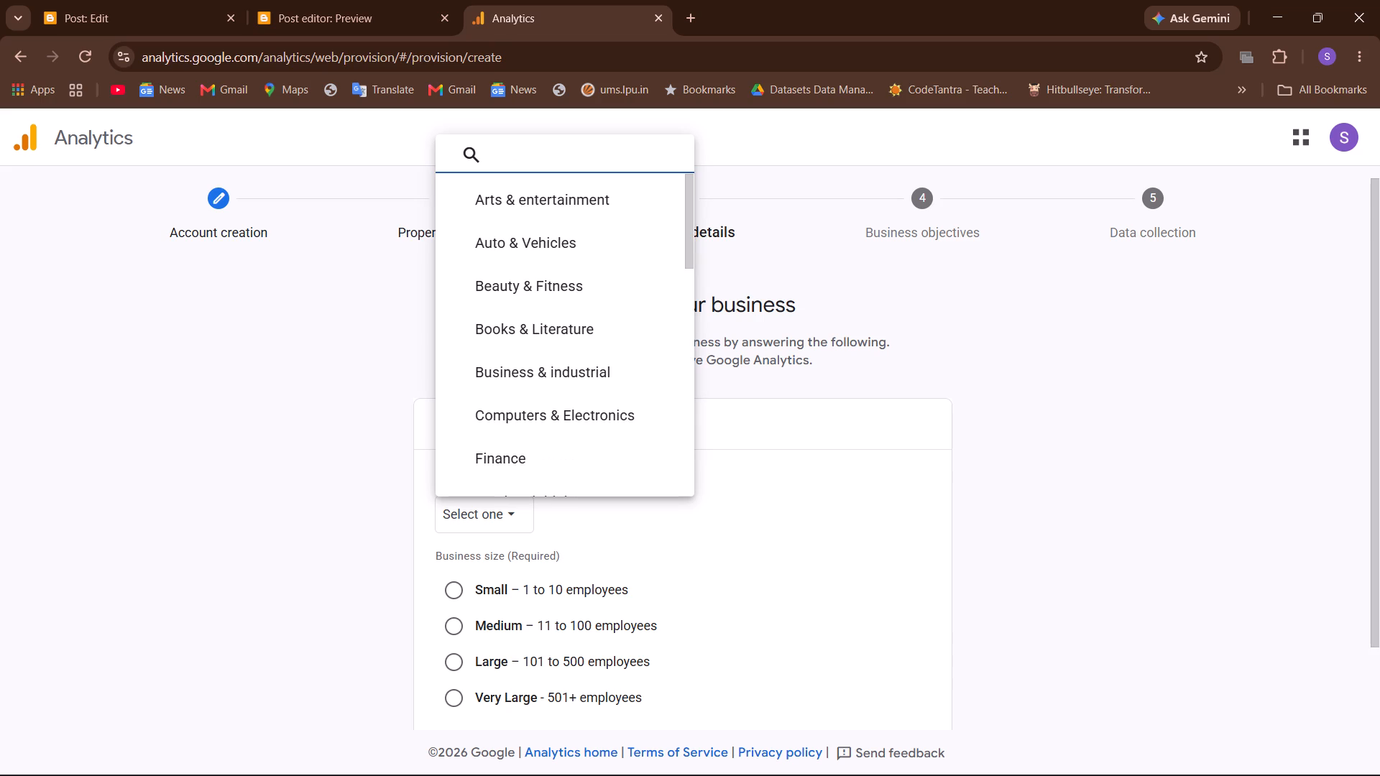
Set the industry category to Books & Literature.
scroll(525, 314, "down", 3)
scroll(525, 314, "up", 1)
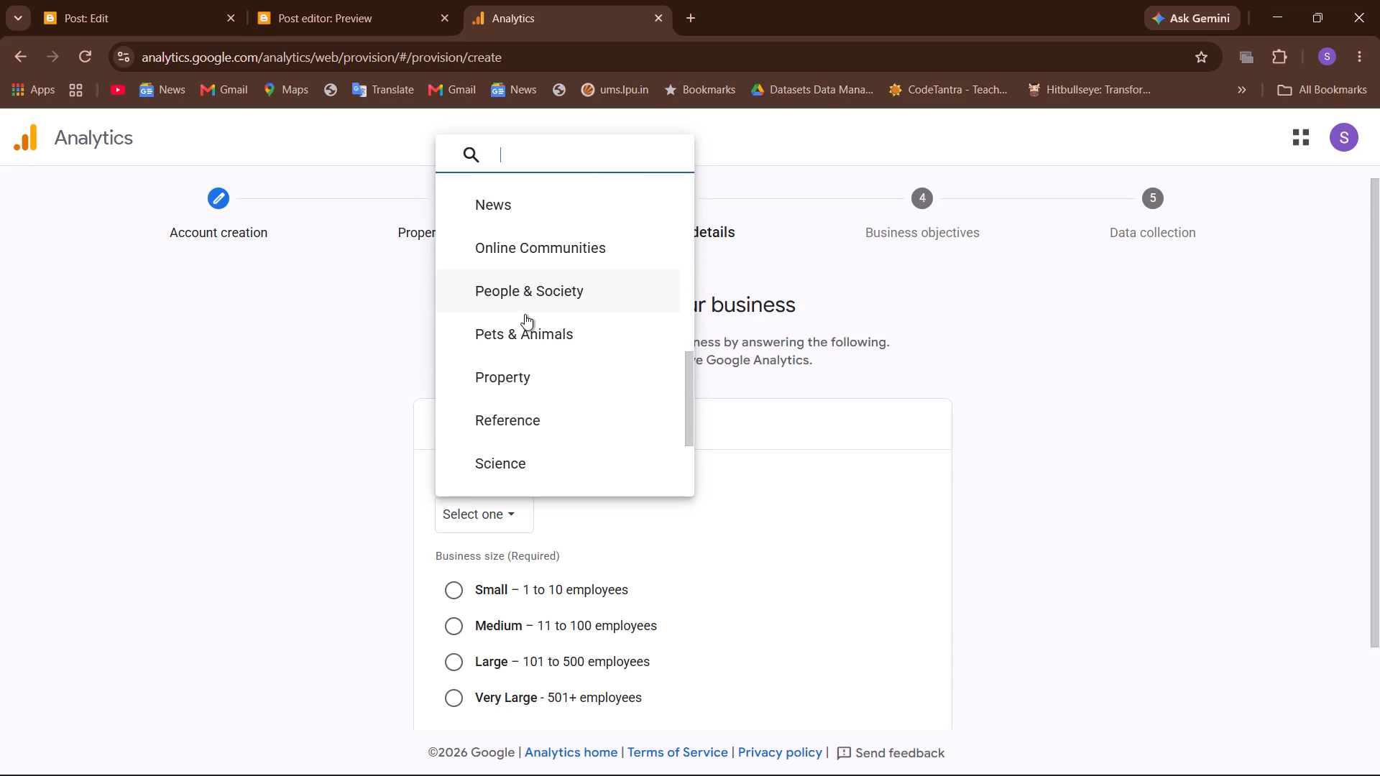
scroll(525, 314, "up", 1)
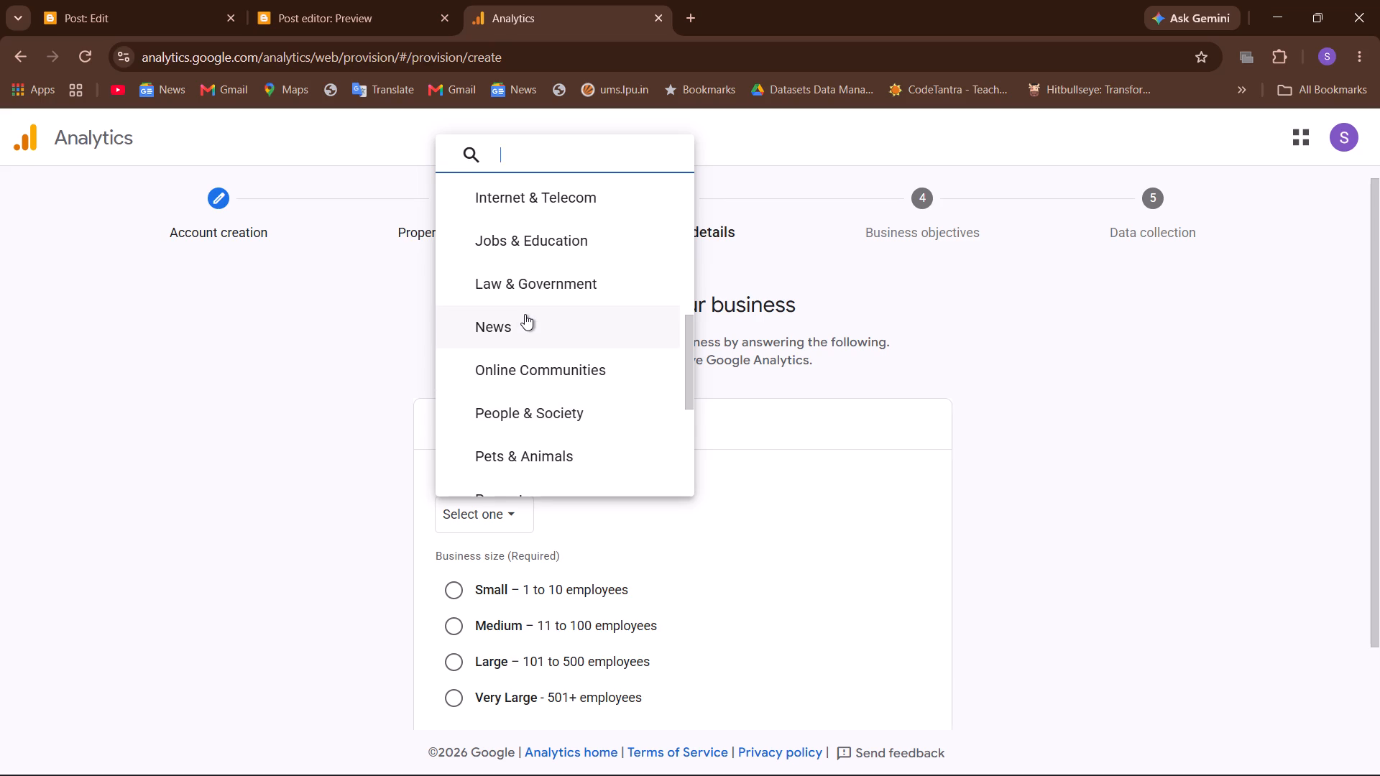
scroll(525, 314, "up", 2)
scroll(525, 314, "down", 2)
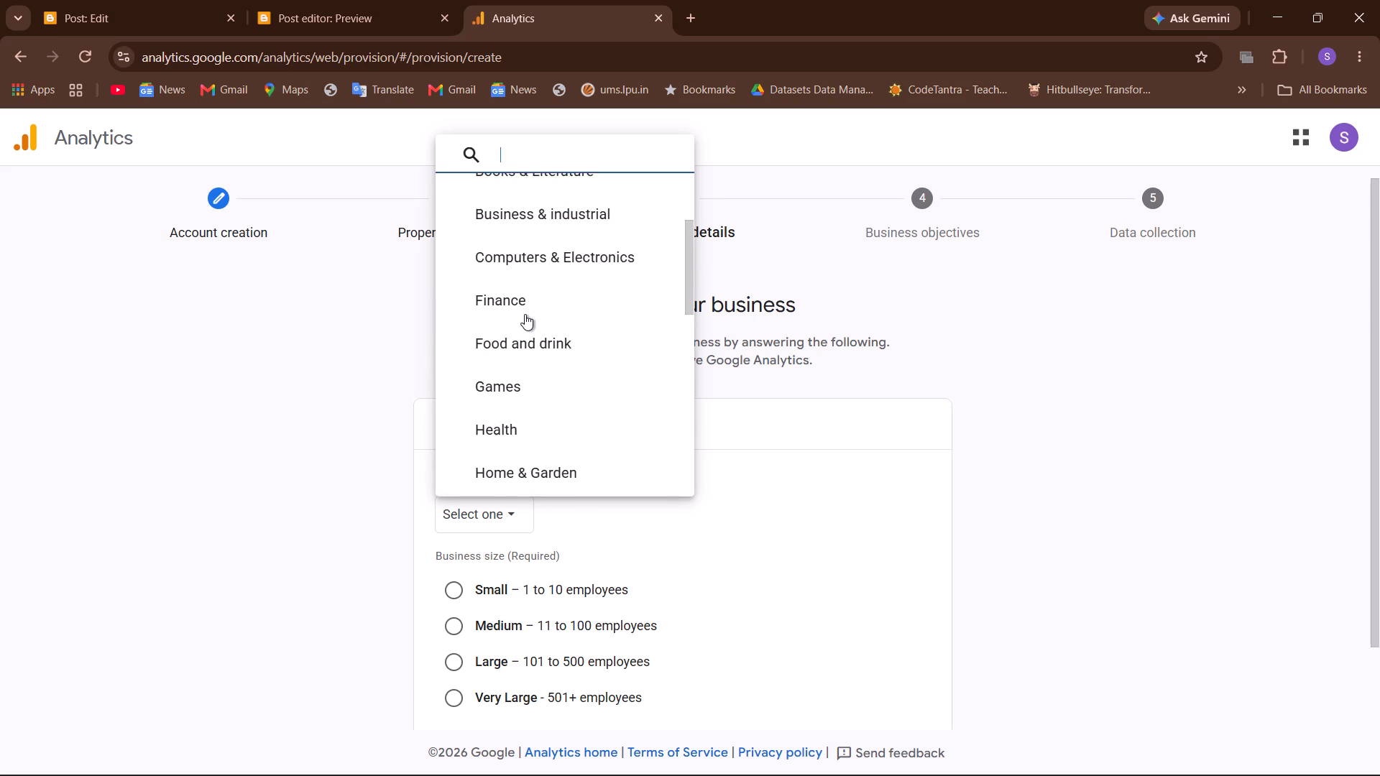
scroll(525, 314, "down", 2)
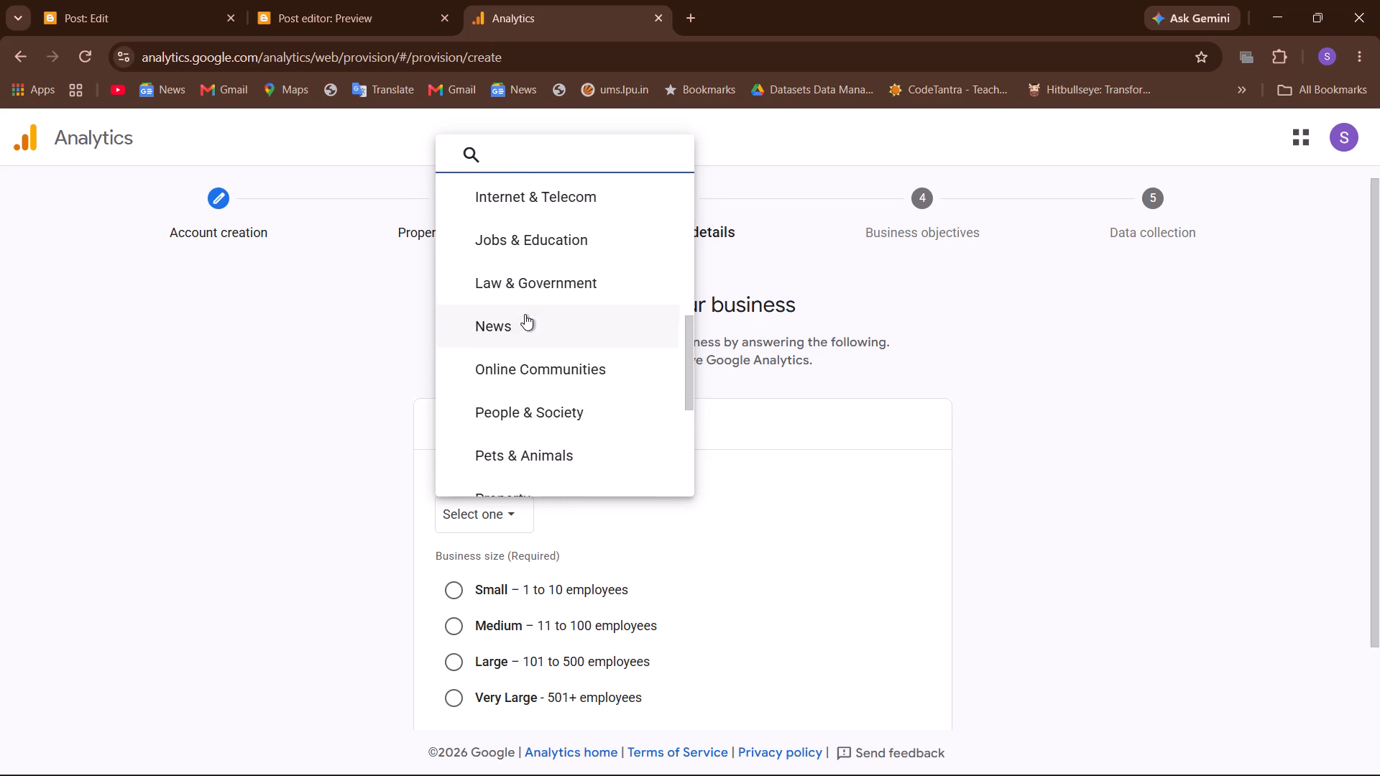
scroll(525, 314, "down", 2)
scroll(525, 314, "up", 1)
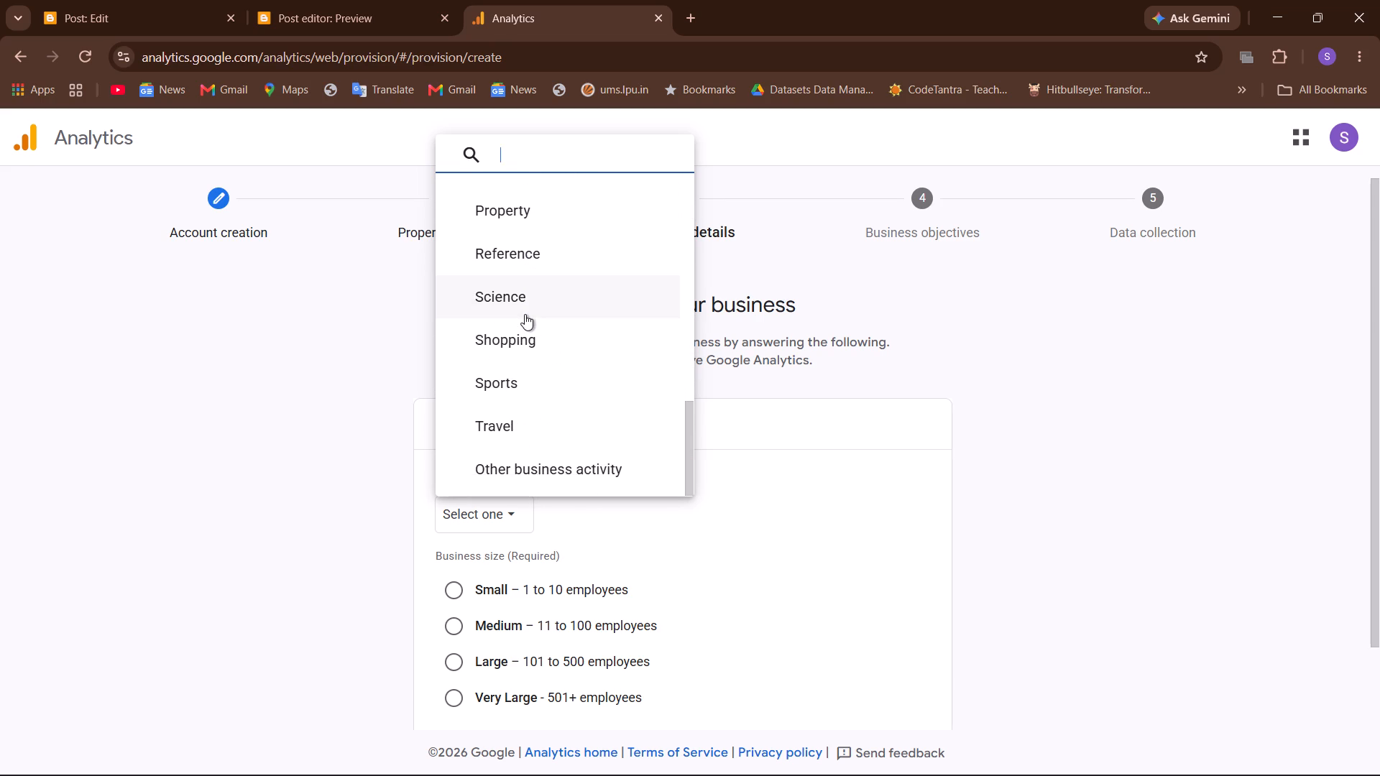
scroll(525, 314, "up", 4)
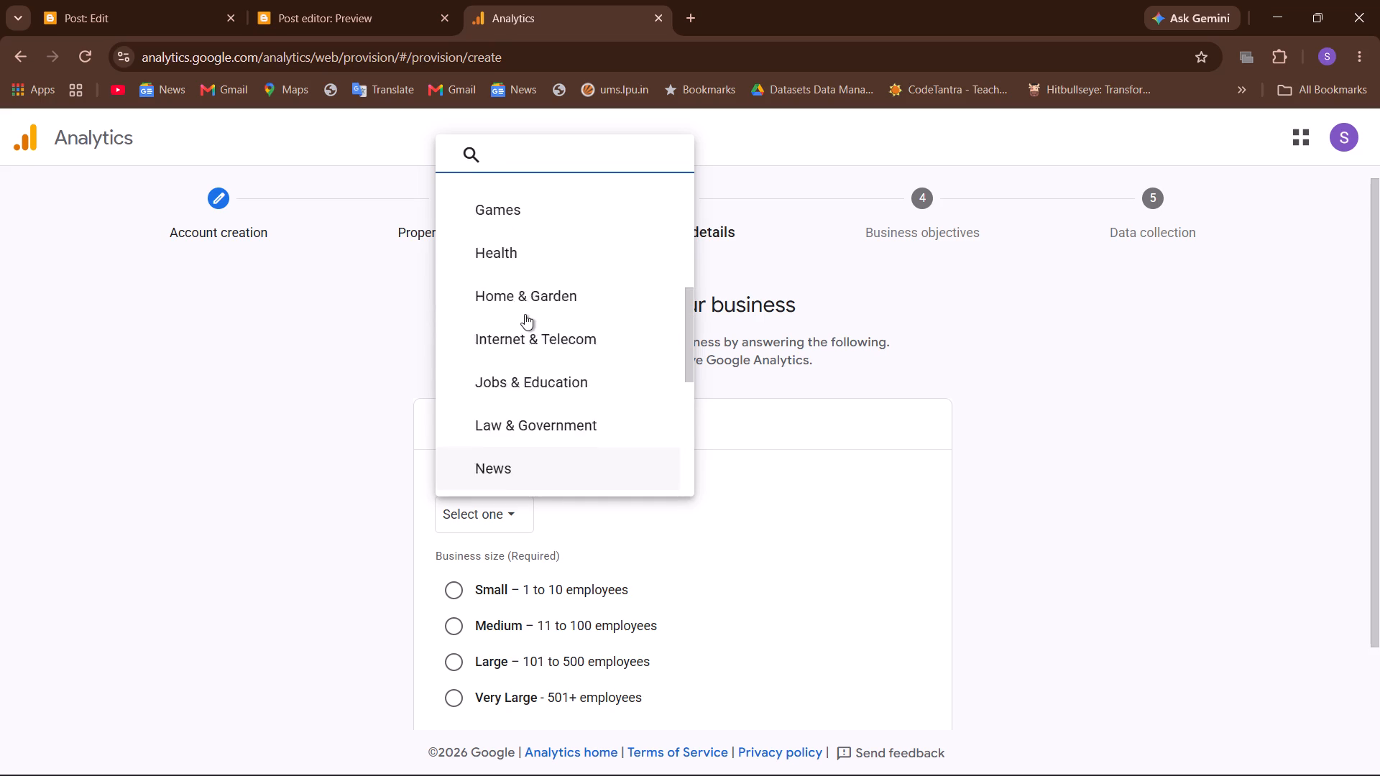
scroll(525, 314, "up", 2)
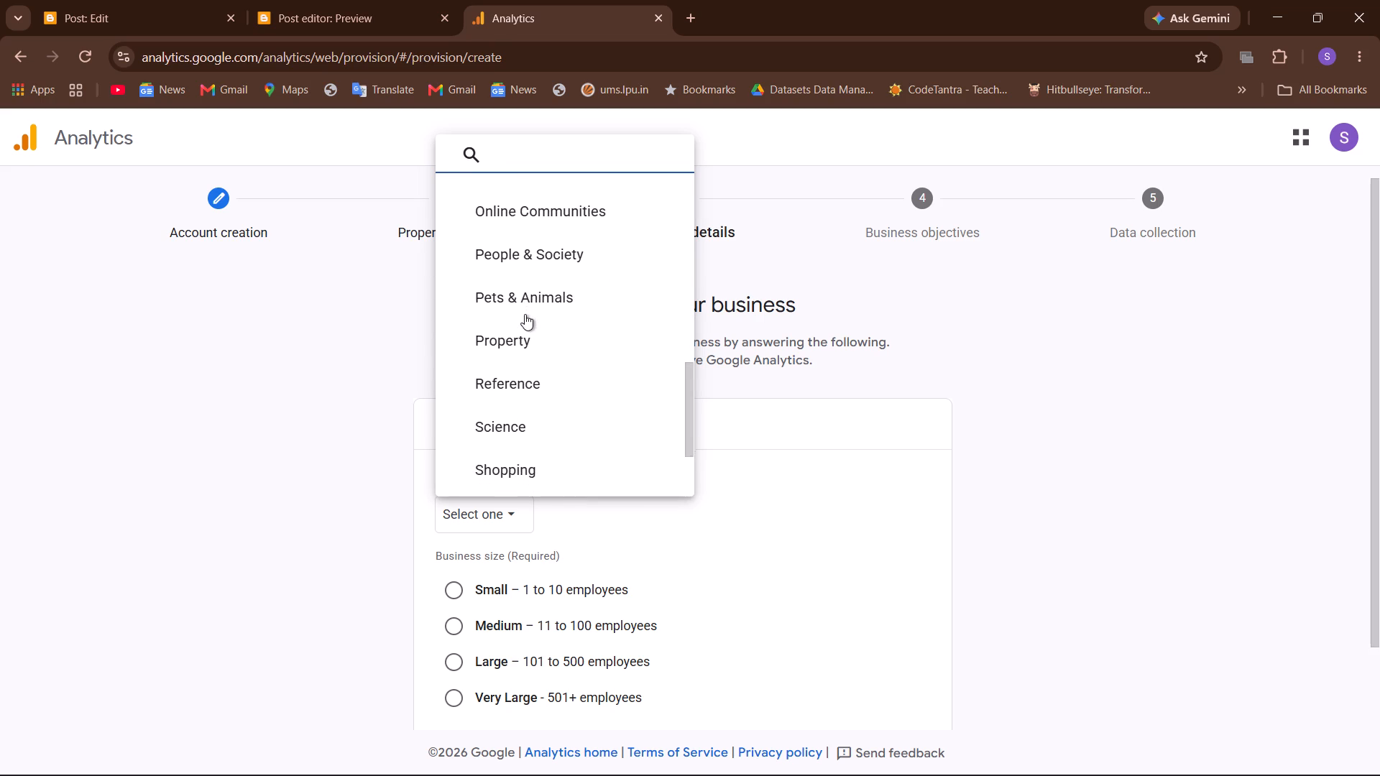
scroll(525, 314, "up", 2)
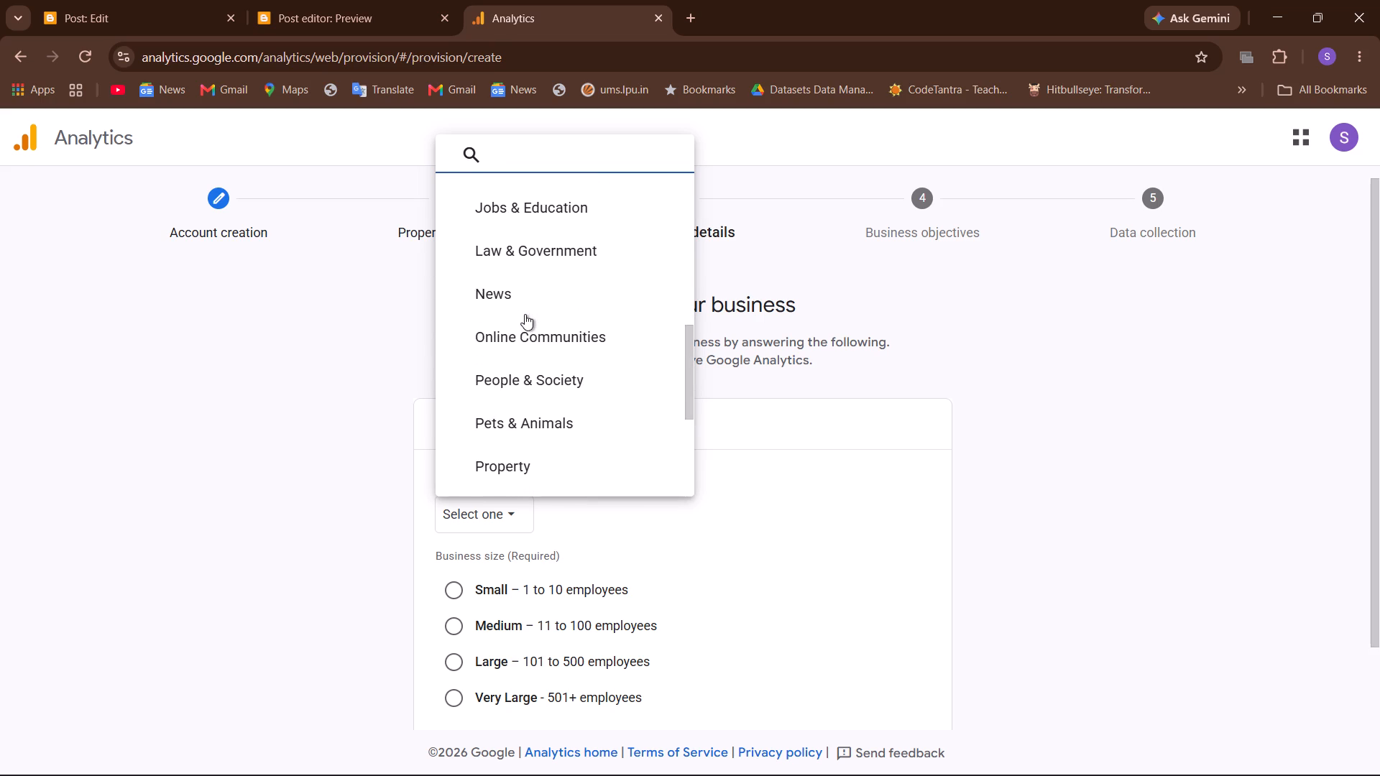
scroll(525, 314, "up", 1)
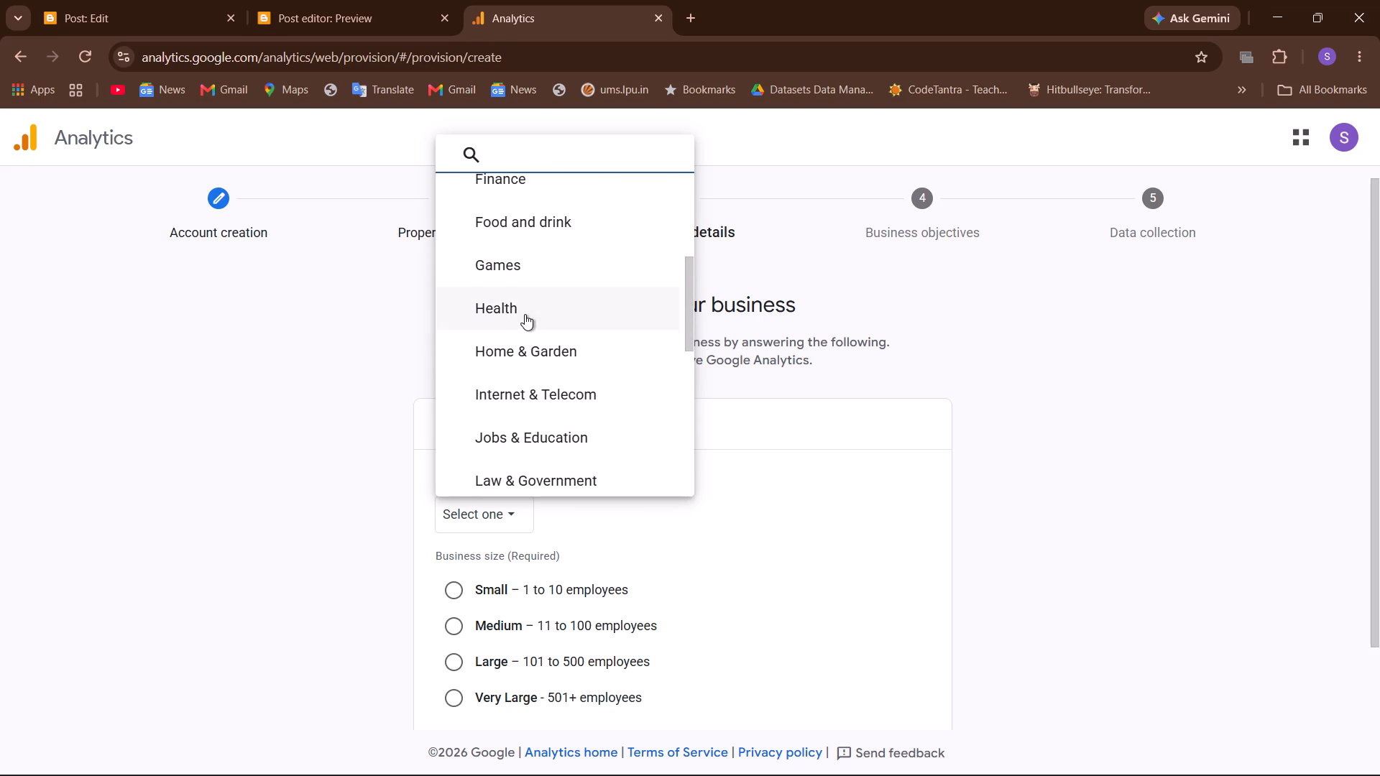
scroll(534, 374, "up", 2)
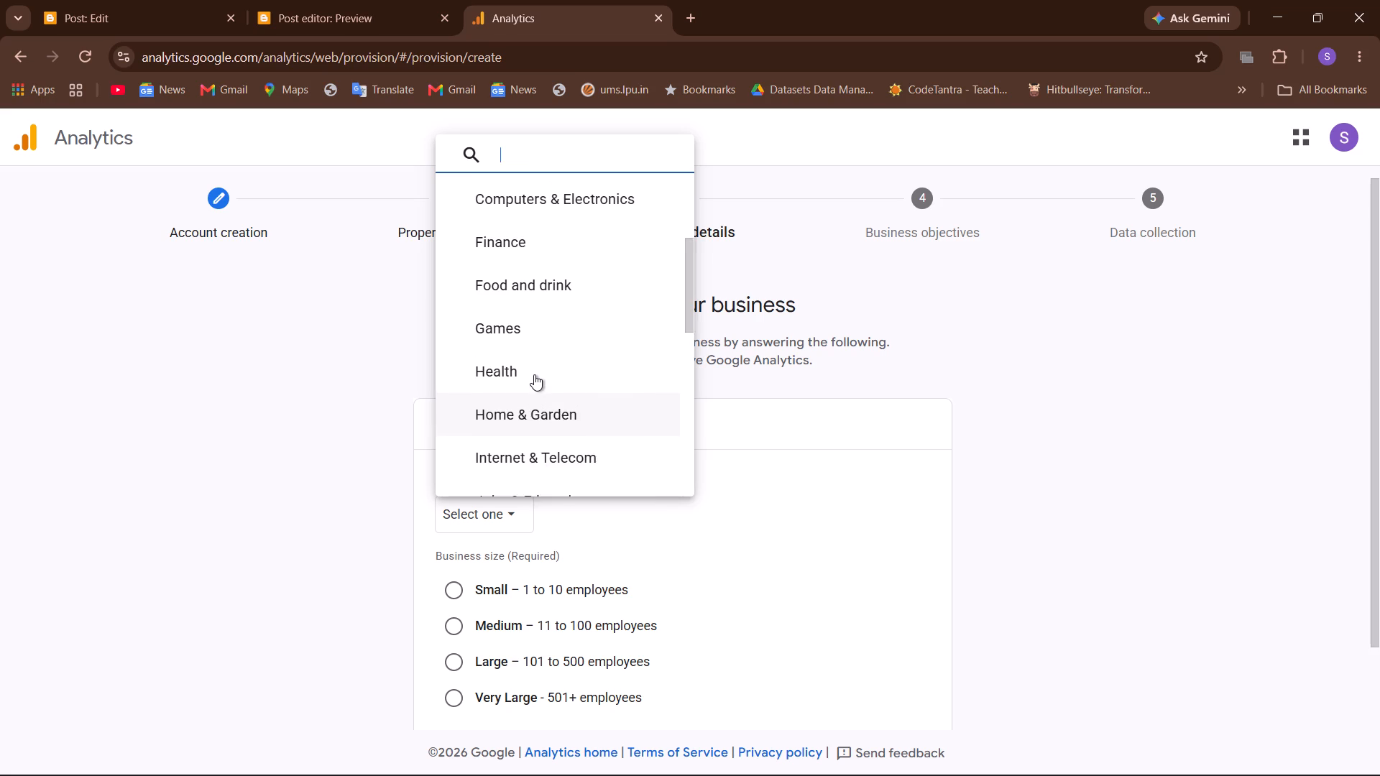
scroll(534, 374, "up", 1)
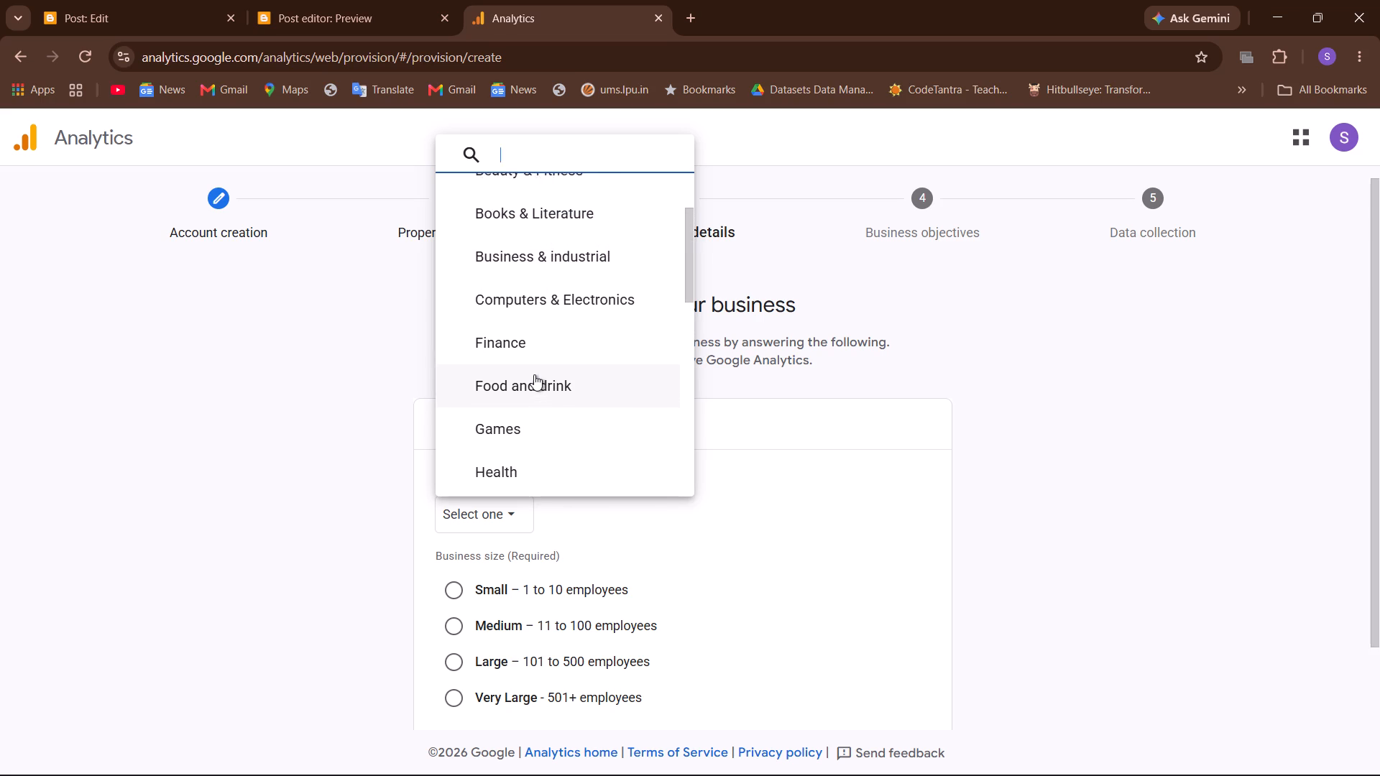
scroll(534, 374, "up", 1)
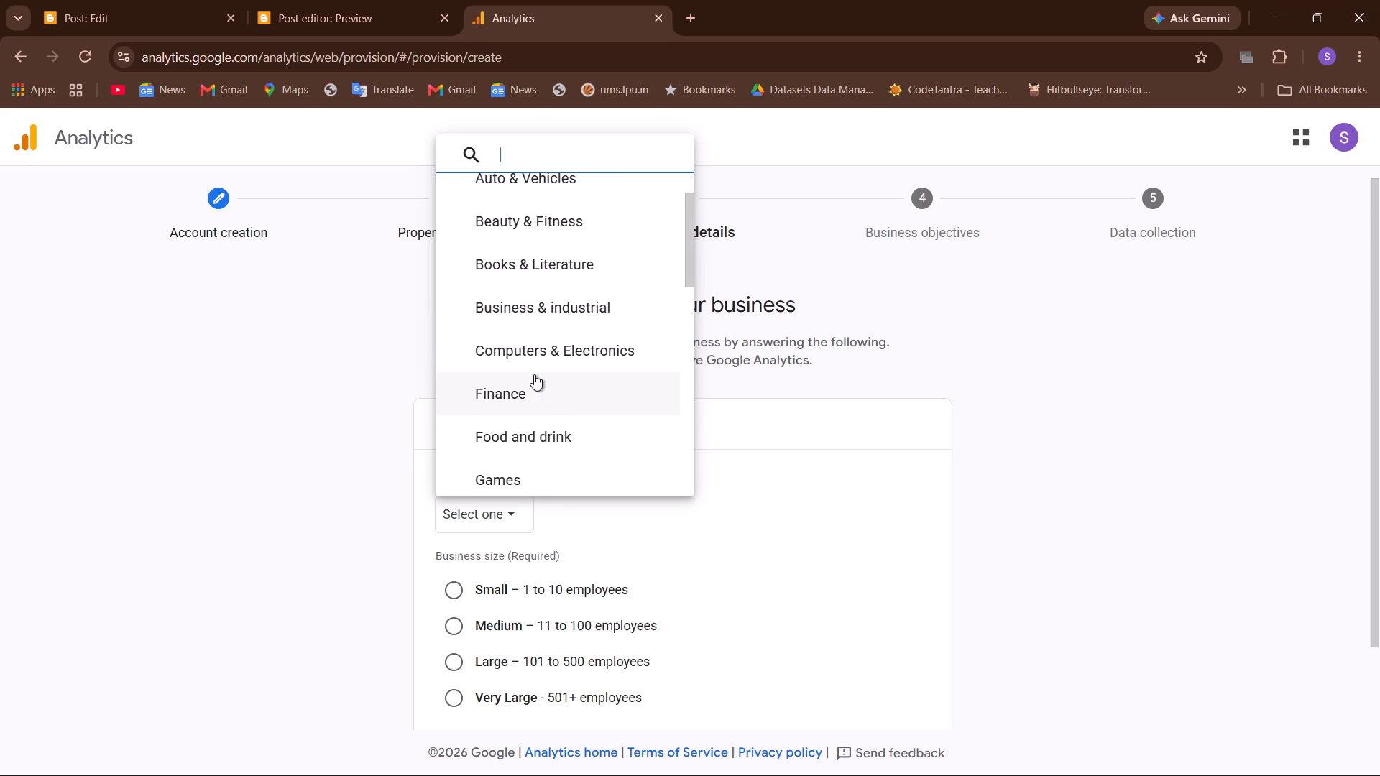
scroll(534, 374, "up", 1)
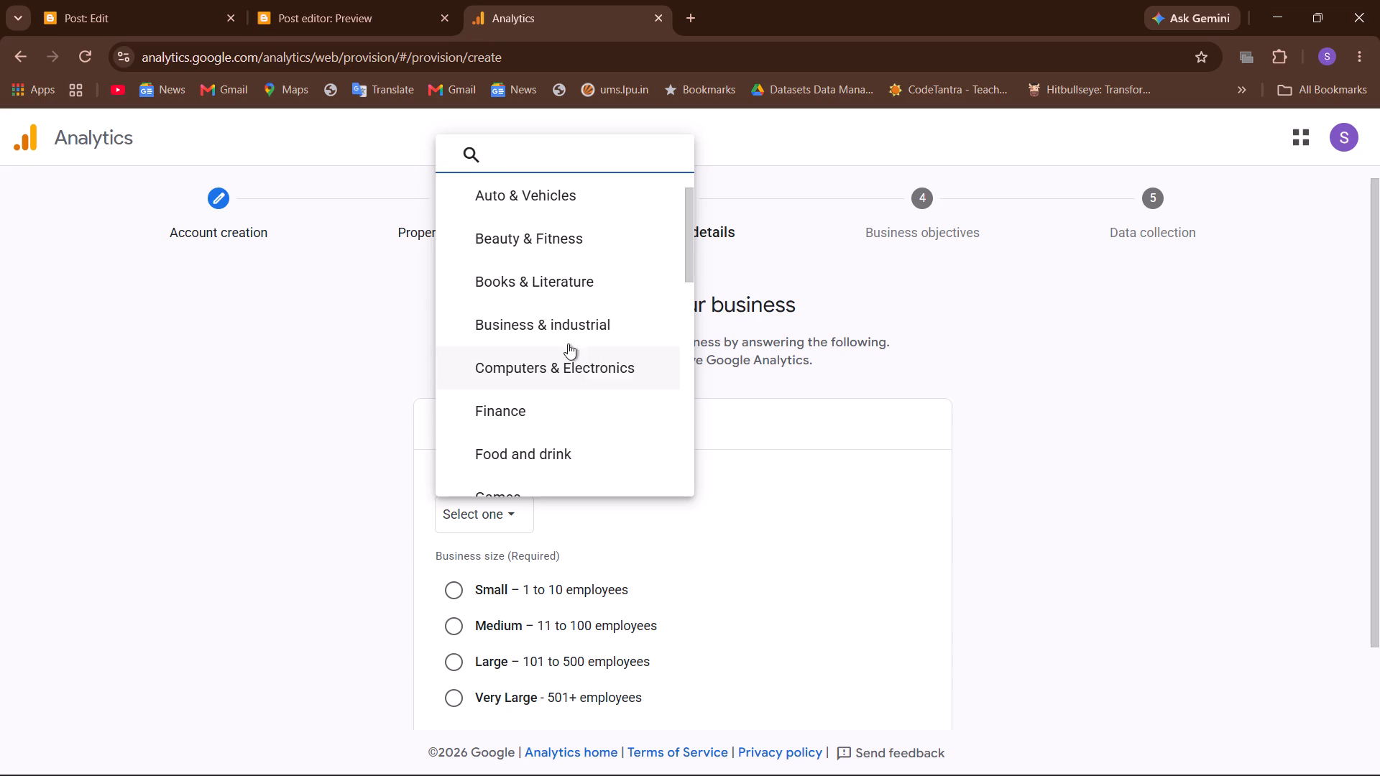
left_click(570, 268)
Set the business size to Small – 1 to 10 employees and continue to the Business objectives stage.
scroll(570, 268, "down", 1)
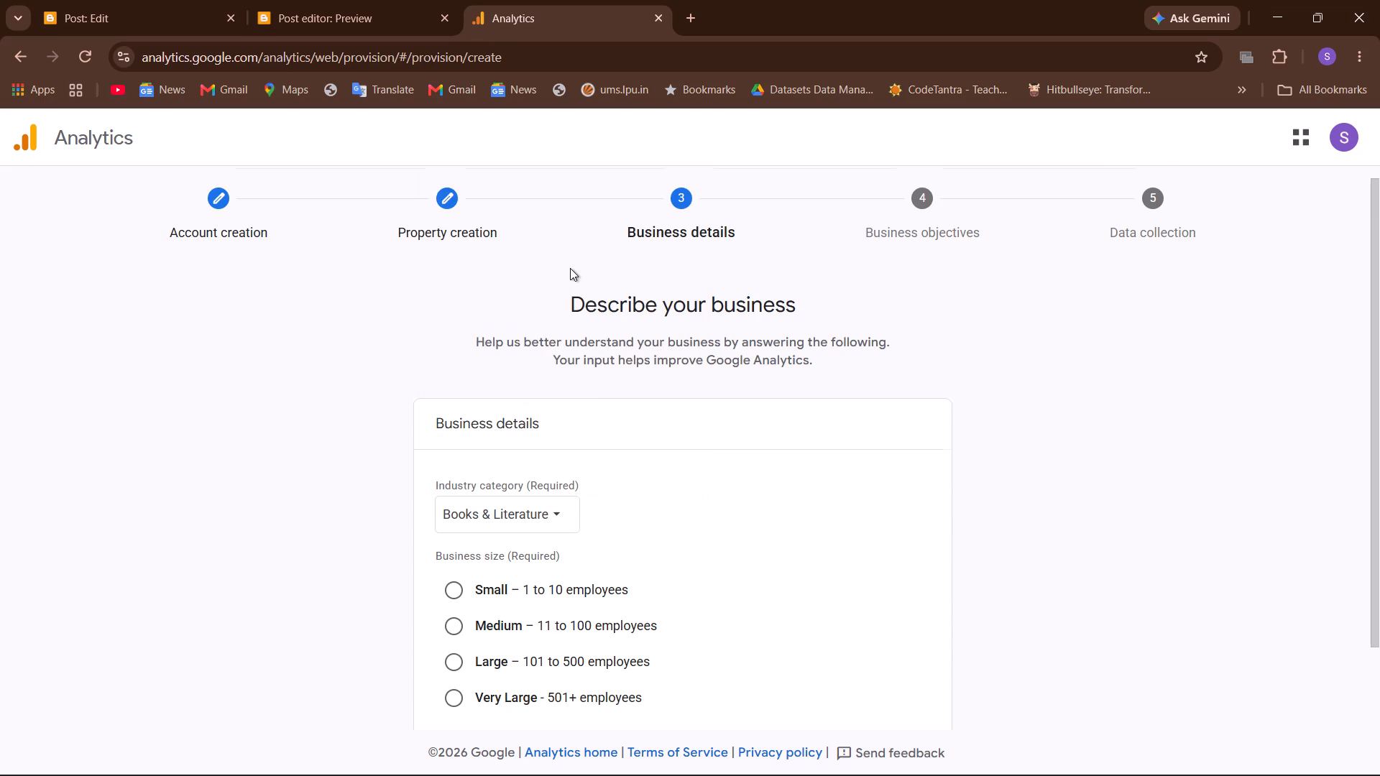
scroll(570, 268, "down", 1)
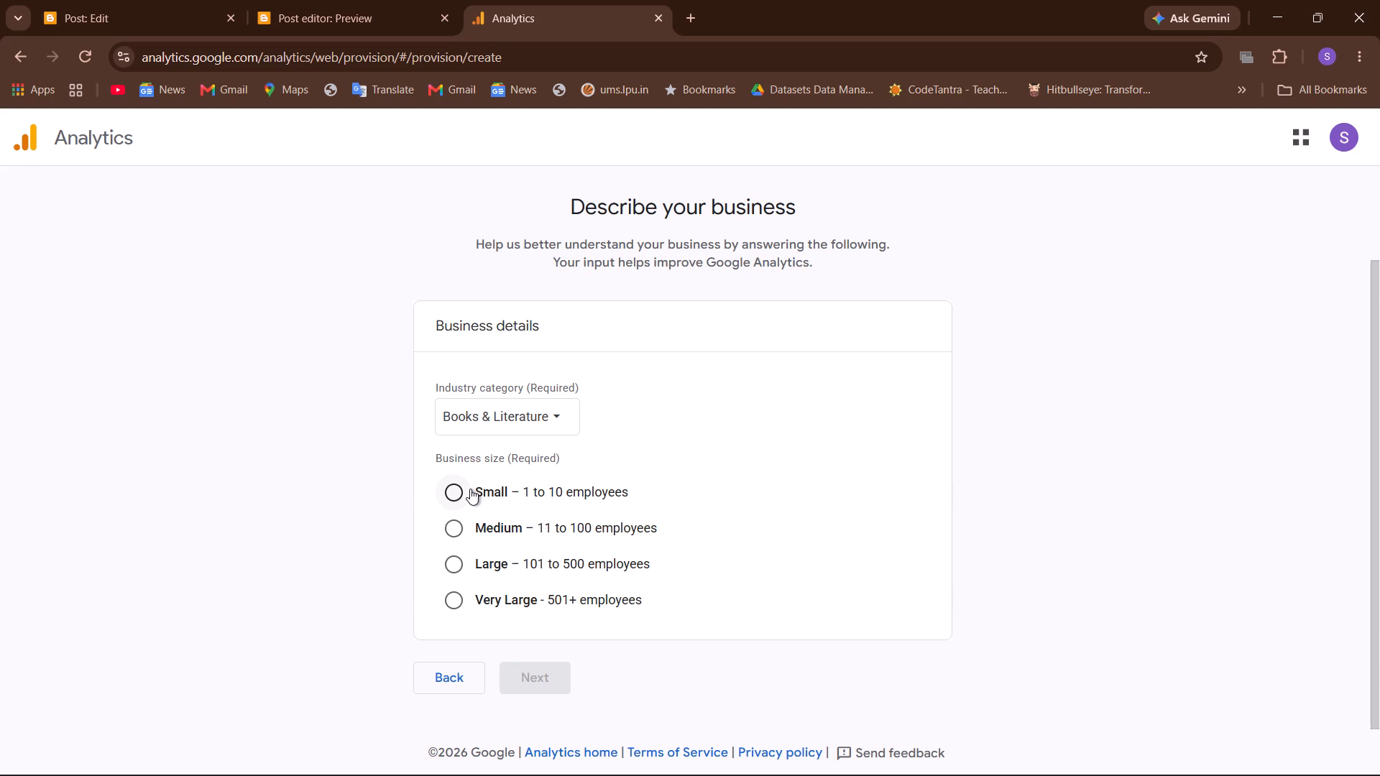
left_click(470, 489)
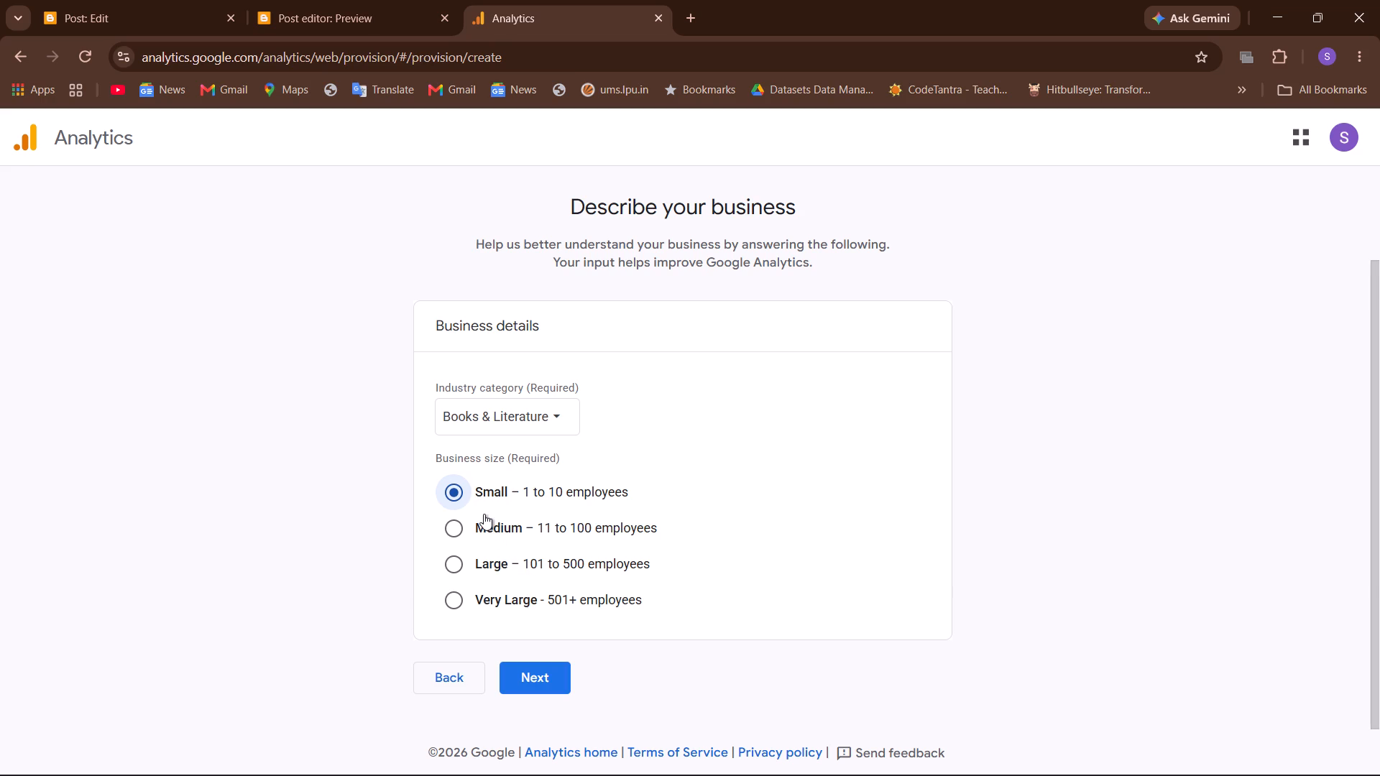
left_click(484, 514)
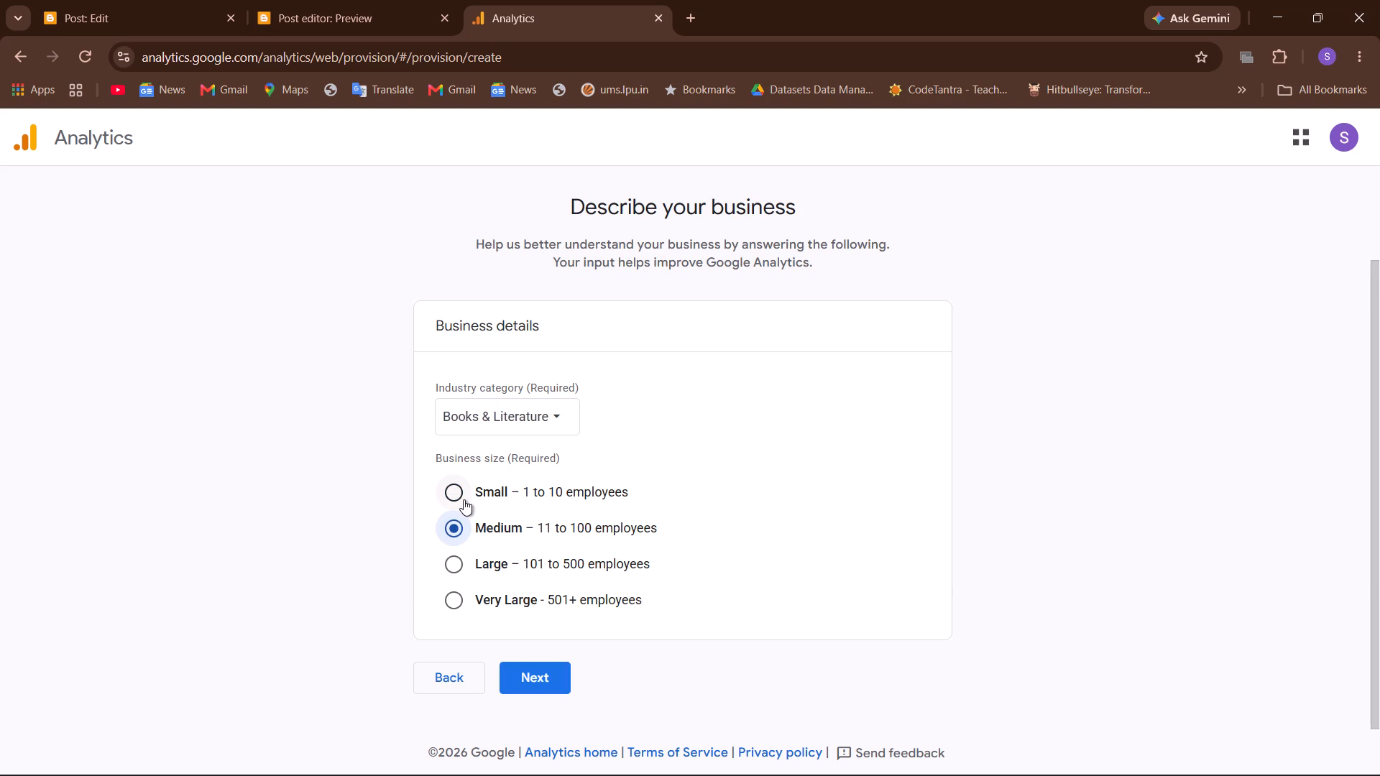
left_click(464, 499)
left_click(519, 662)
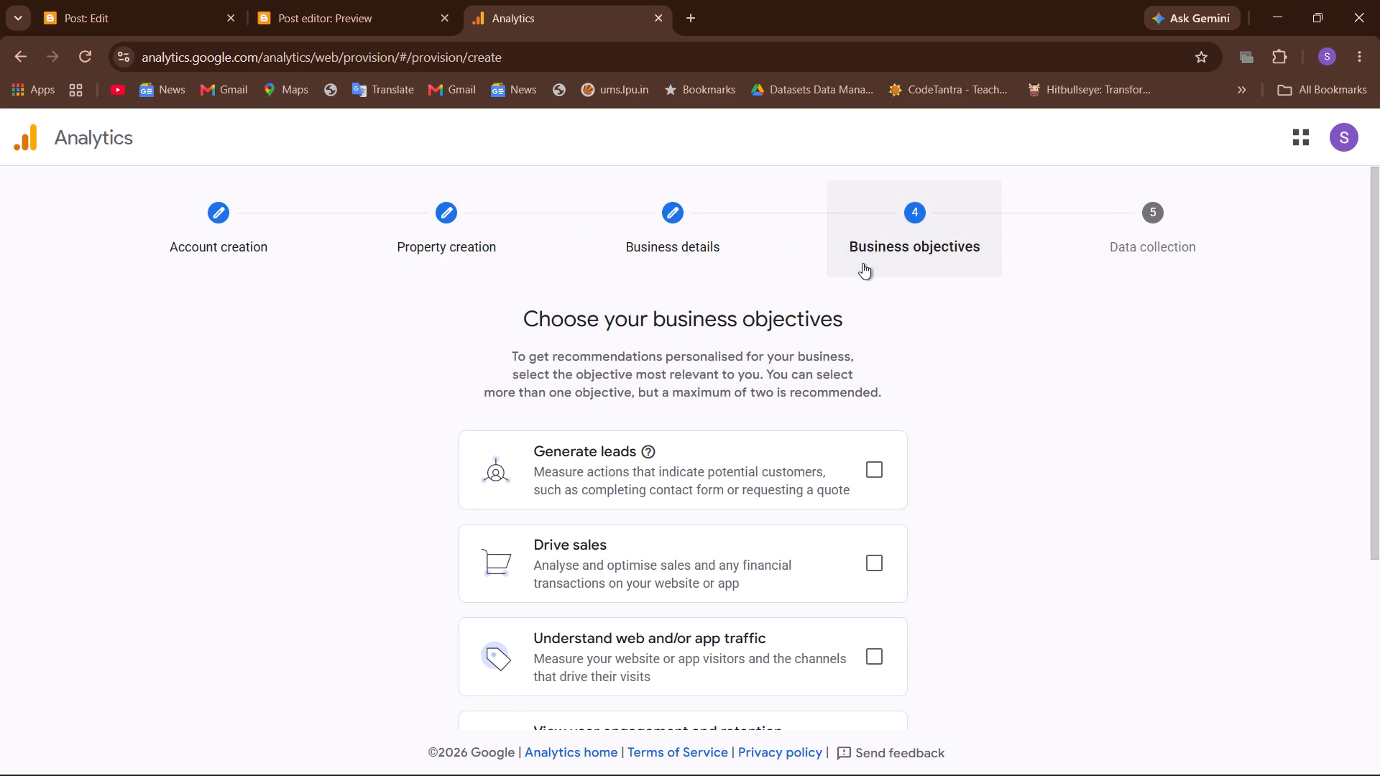
Return to Business details, set the business size to Medium – 11 to 100 employees, and continue to Business objectives.
left_click(689, 234)
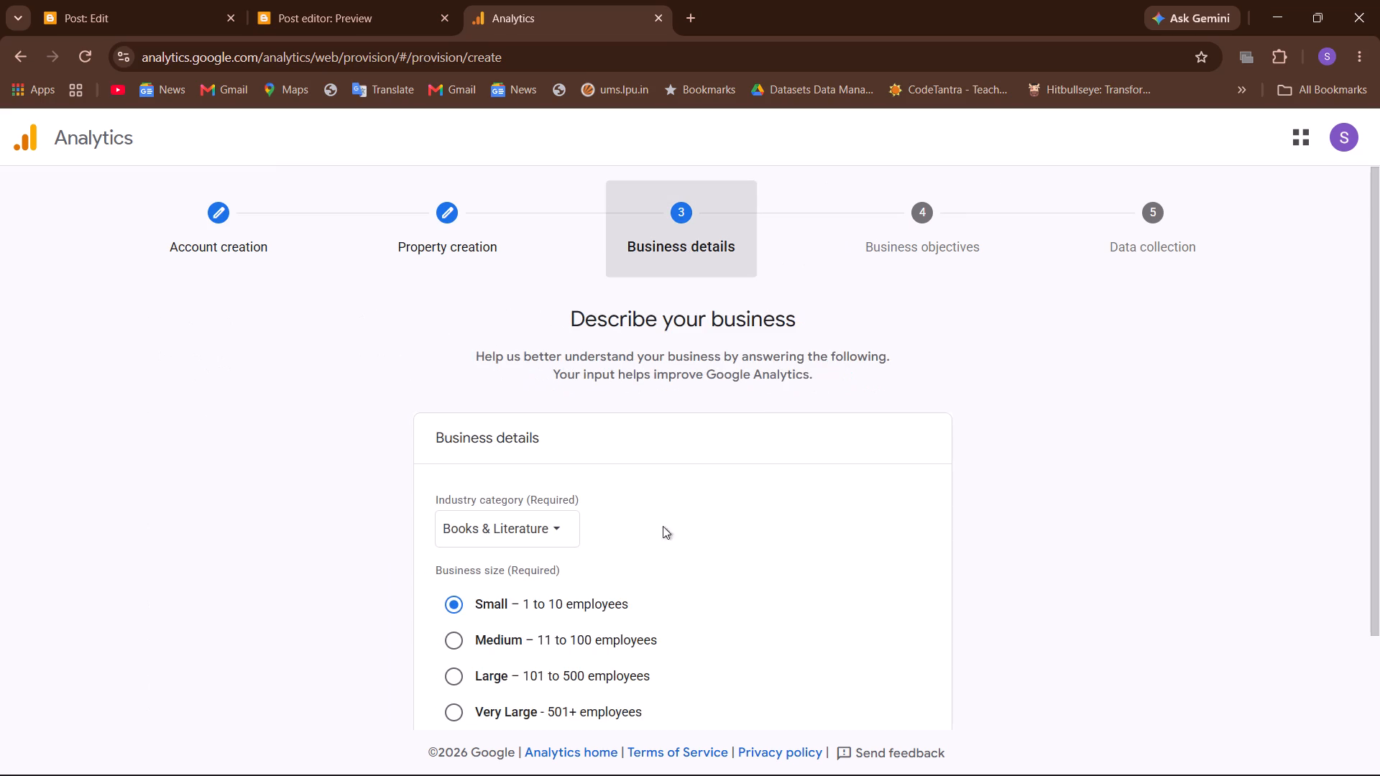
left_click(443, 650)
scroll(443, 650, "down", 2)
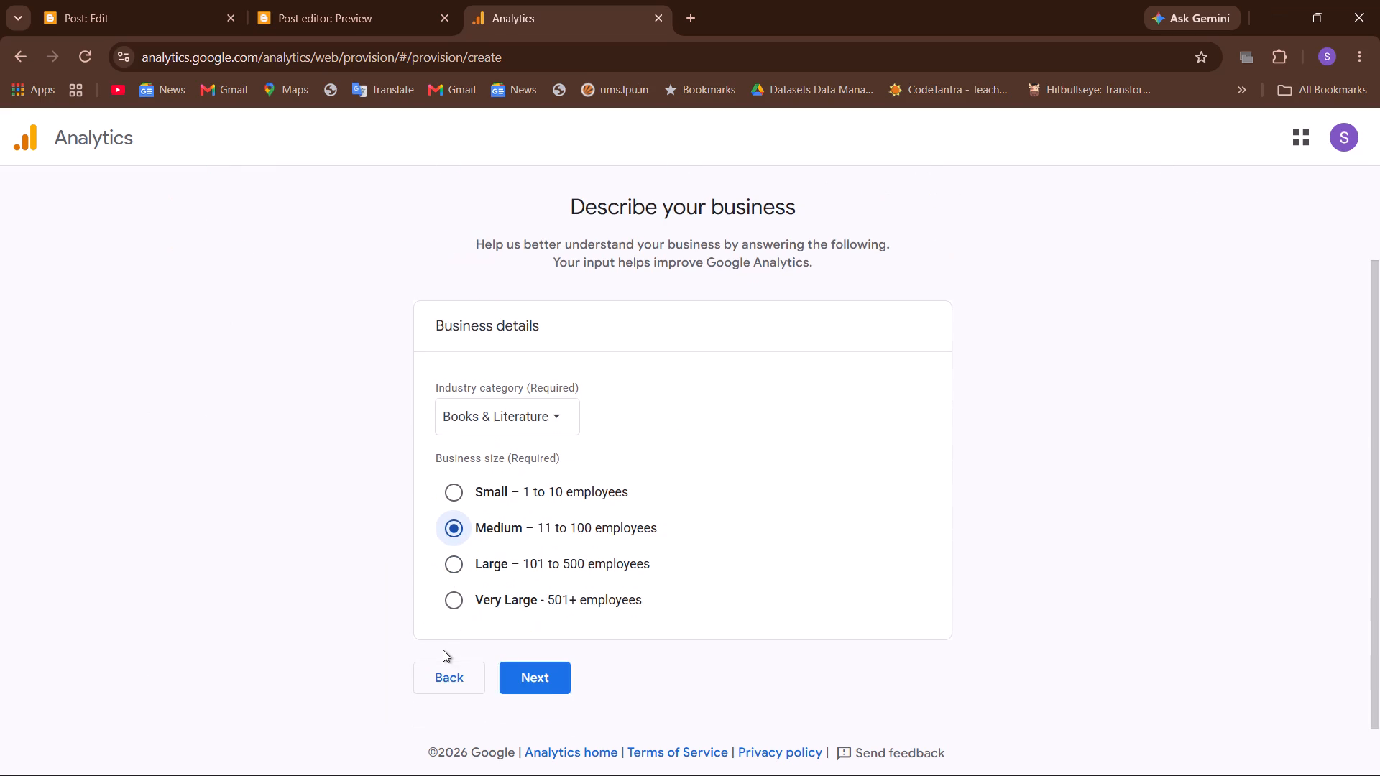
left_click(553, 687)
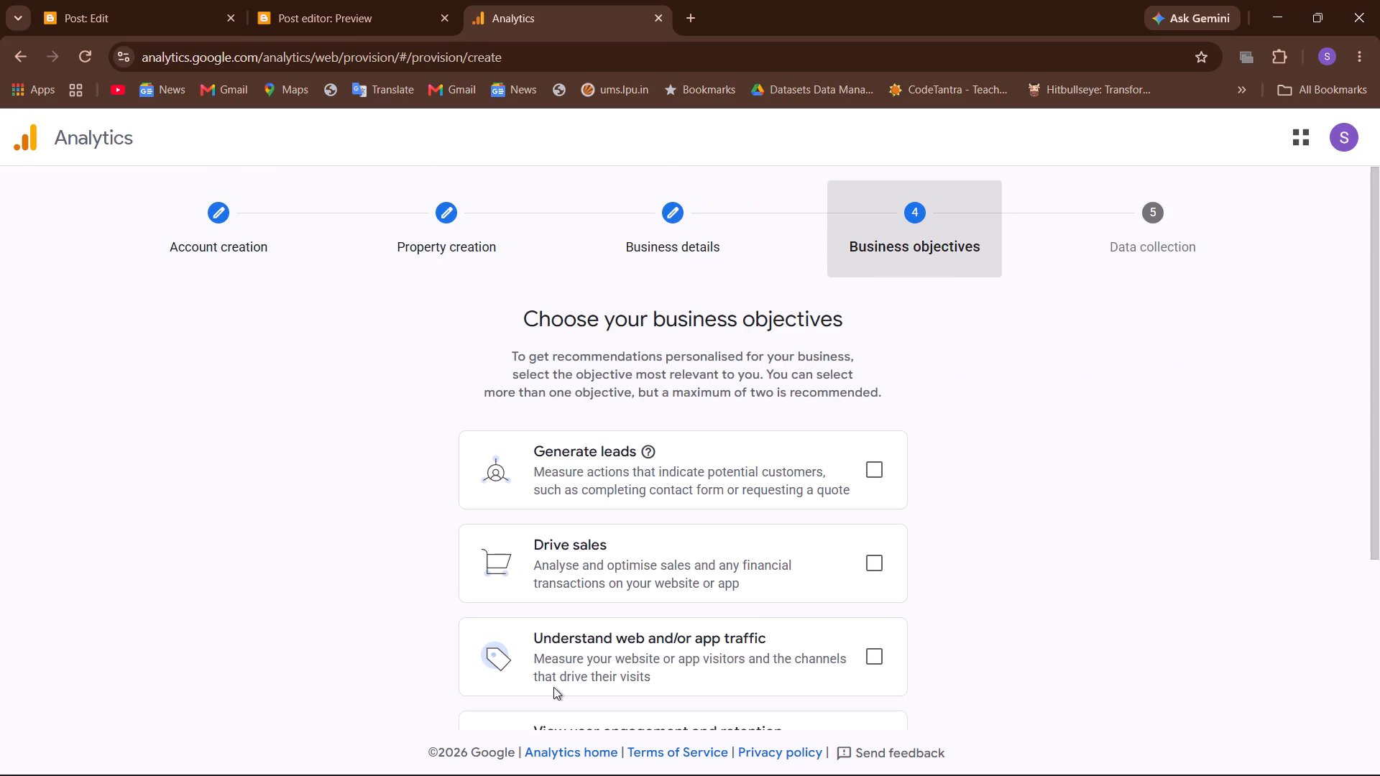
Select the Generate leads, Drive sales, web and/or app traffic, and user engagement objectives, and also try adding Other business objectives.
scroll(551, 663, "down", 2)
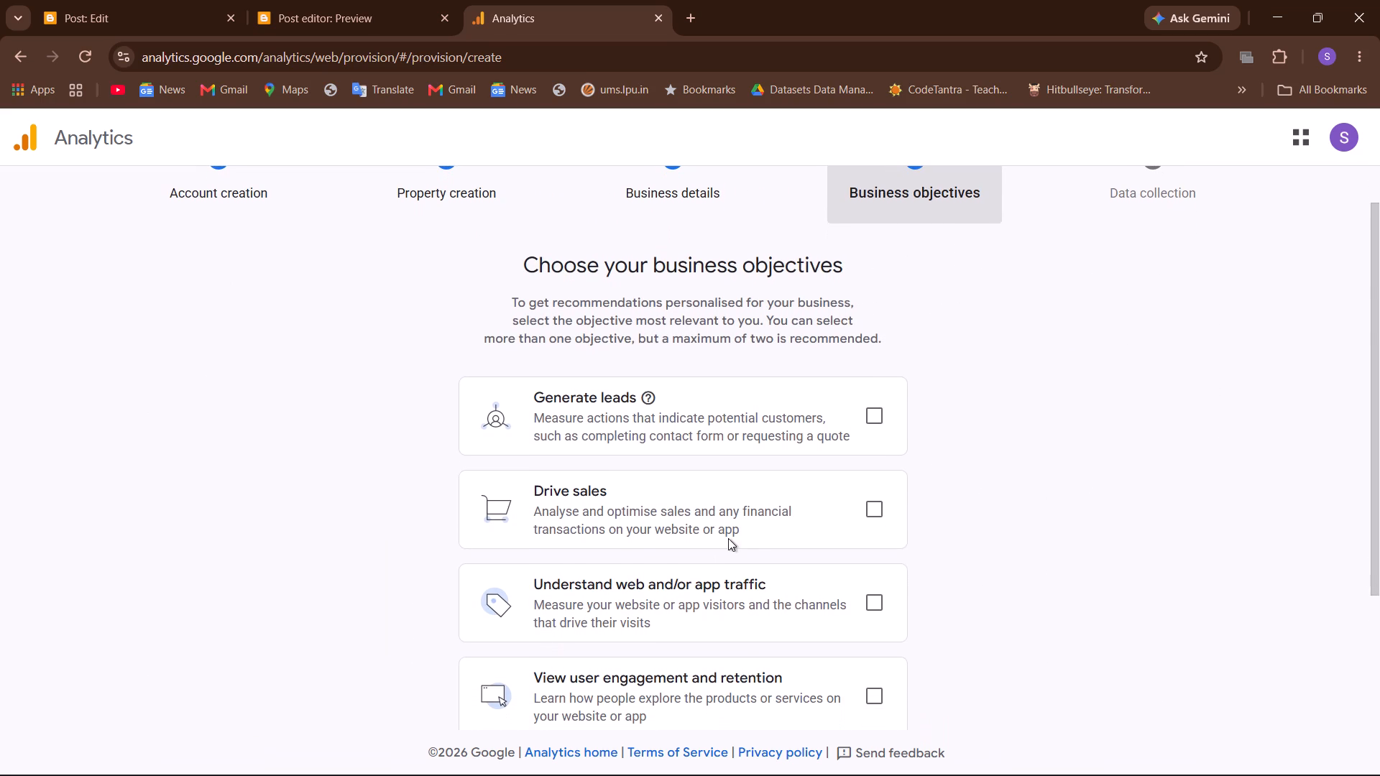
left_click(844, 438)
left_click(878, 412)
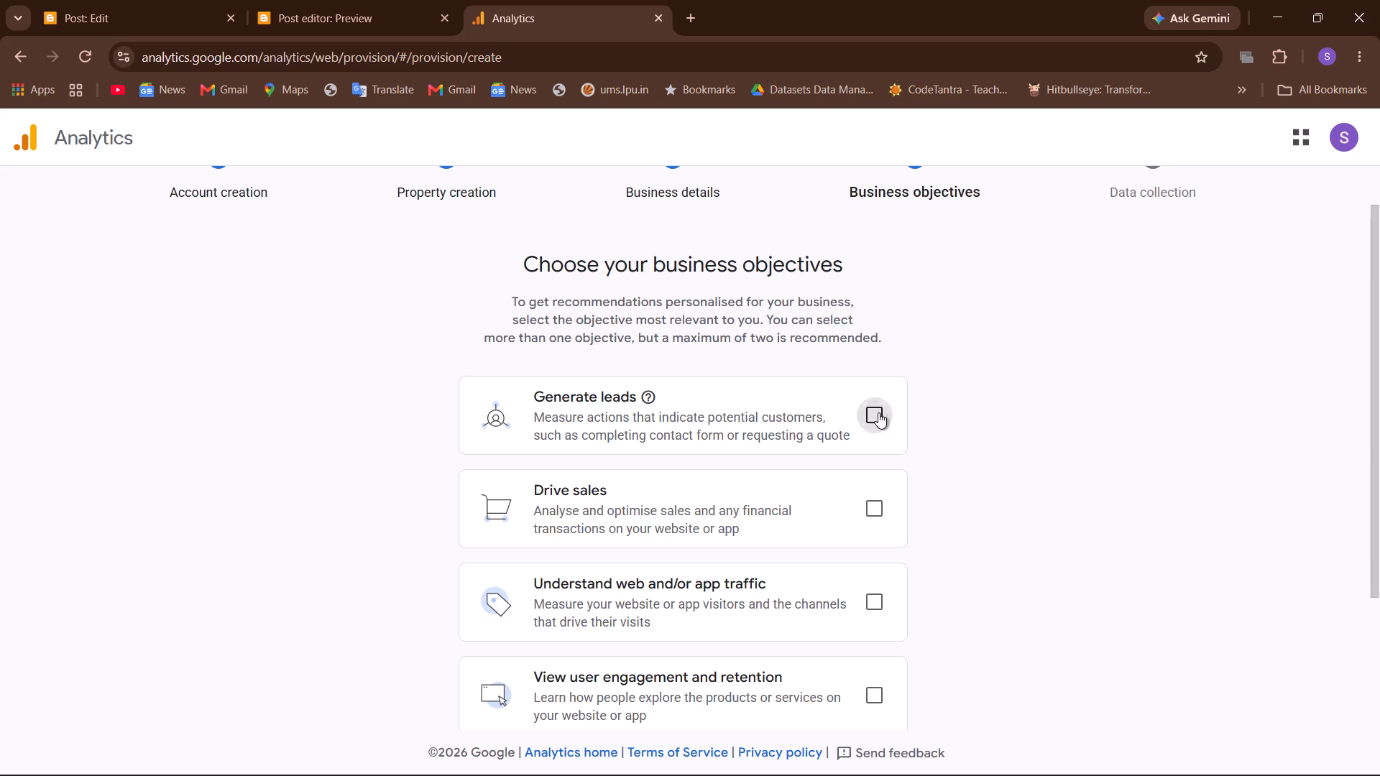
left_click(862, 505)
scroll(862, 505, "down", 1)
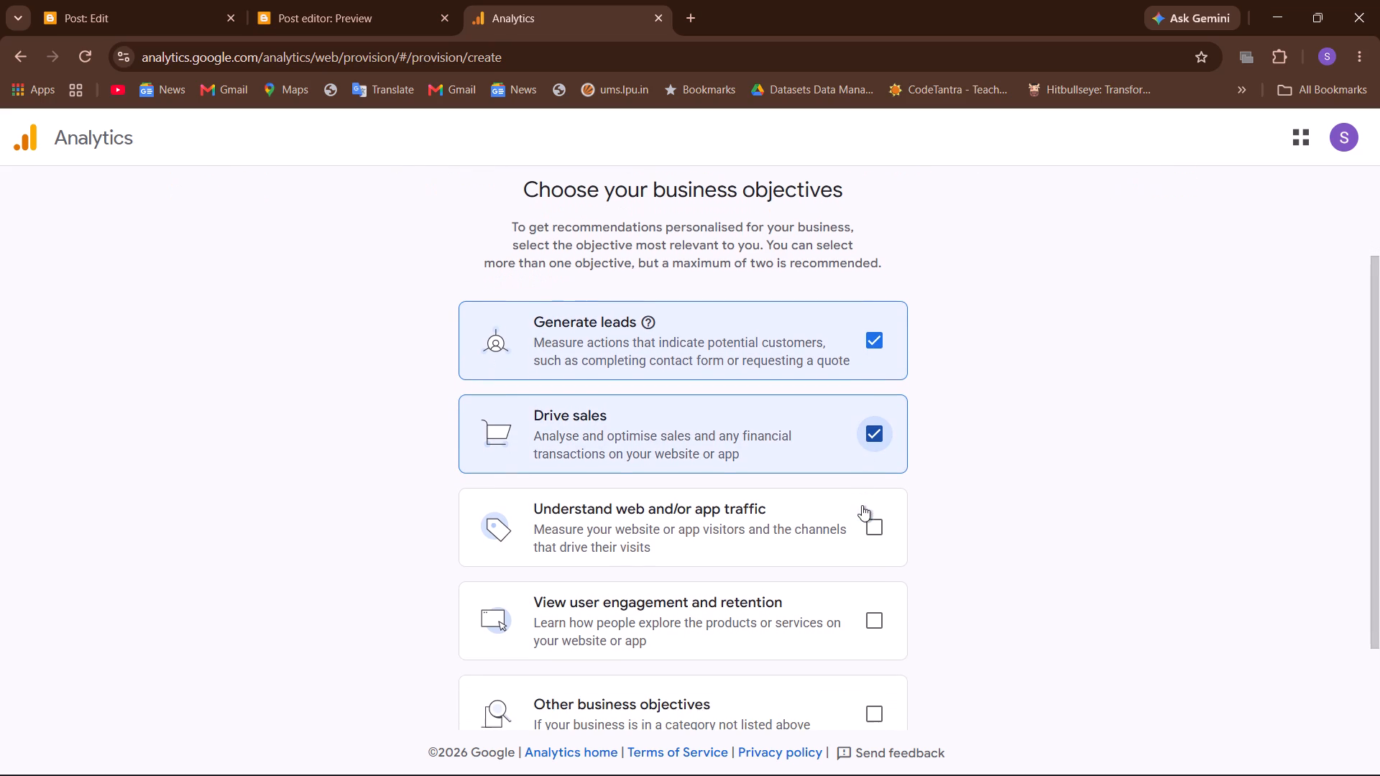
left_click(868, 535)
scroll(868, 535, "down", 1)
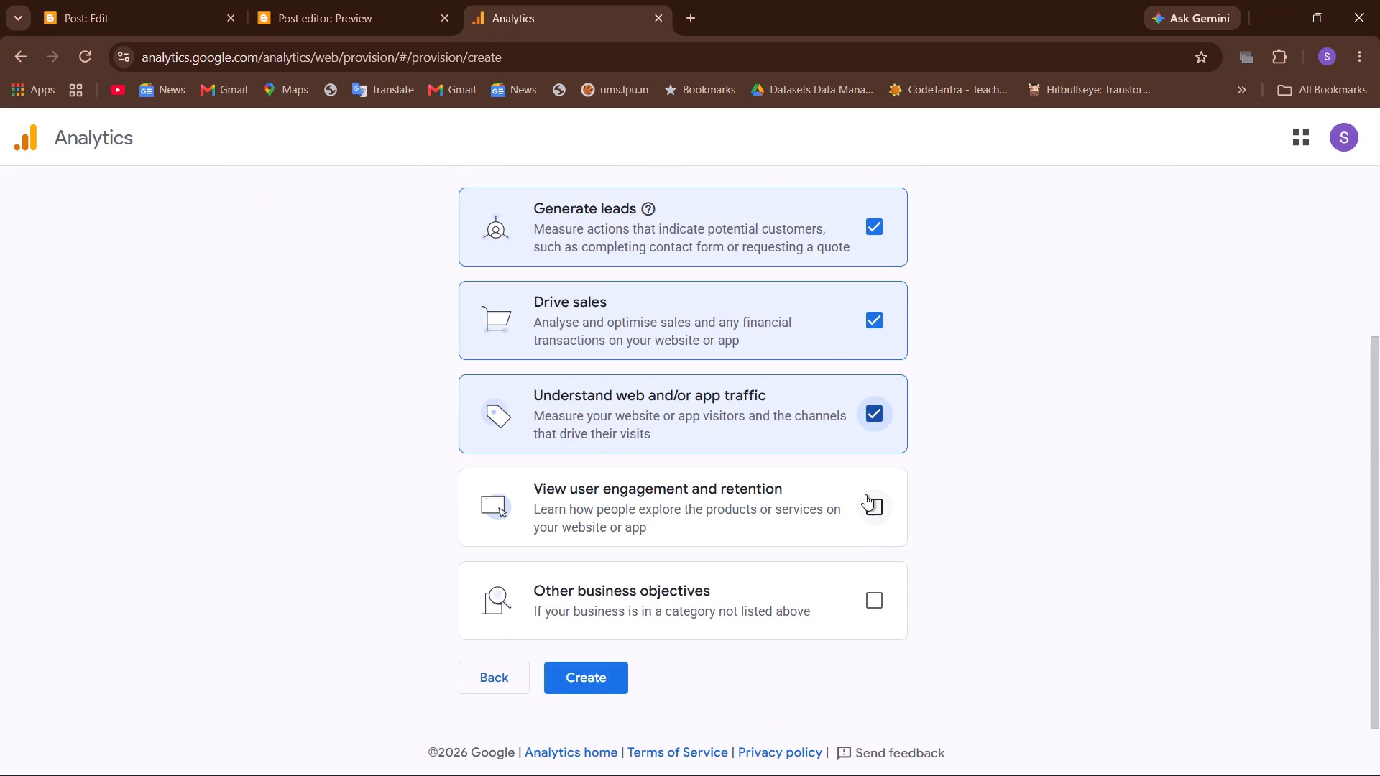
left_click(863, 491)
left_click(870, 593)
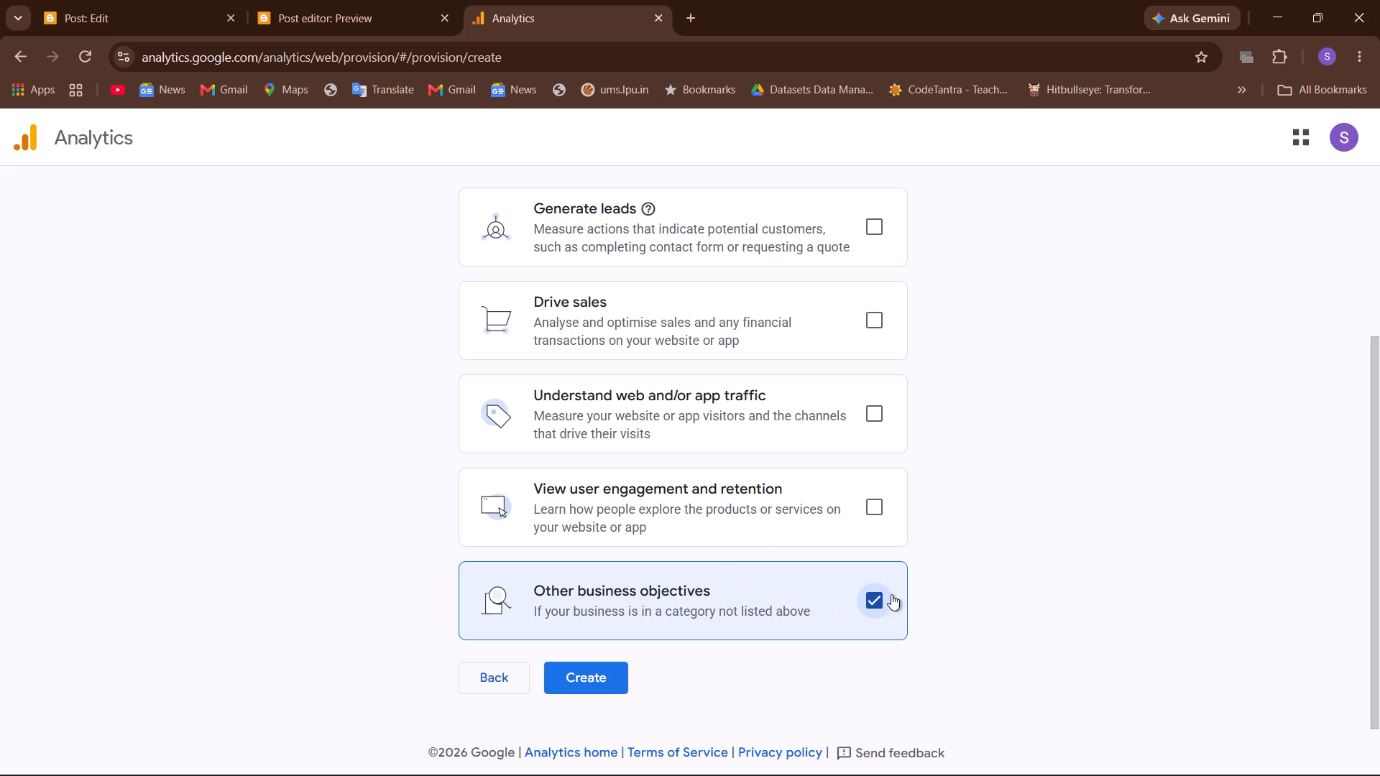
Choose View user engagement and retention, Understand web and/or app traffic, Generate leads and Drive sales as the business objectives.
left_click(875, 522)
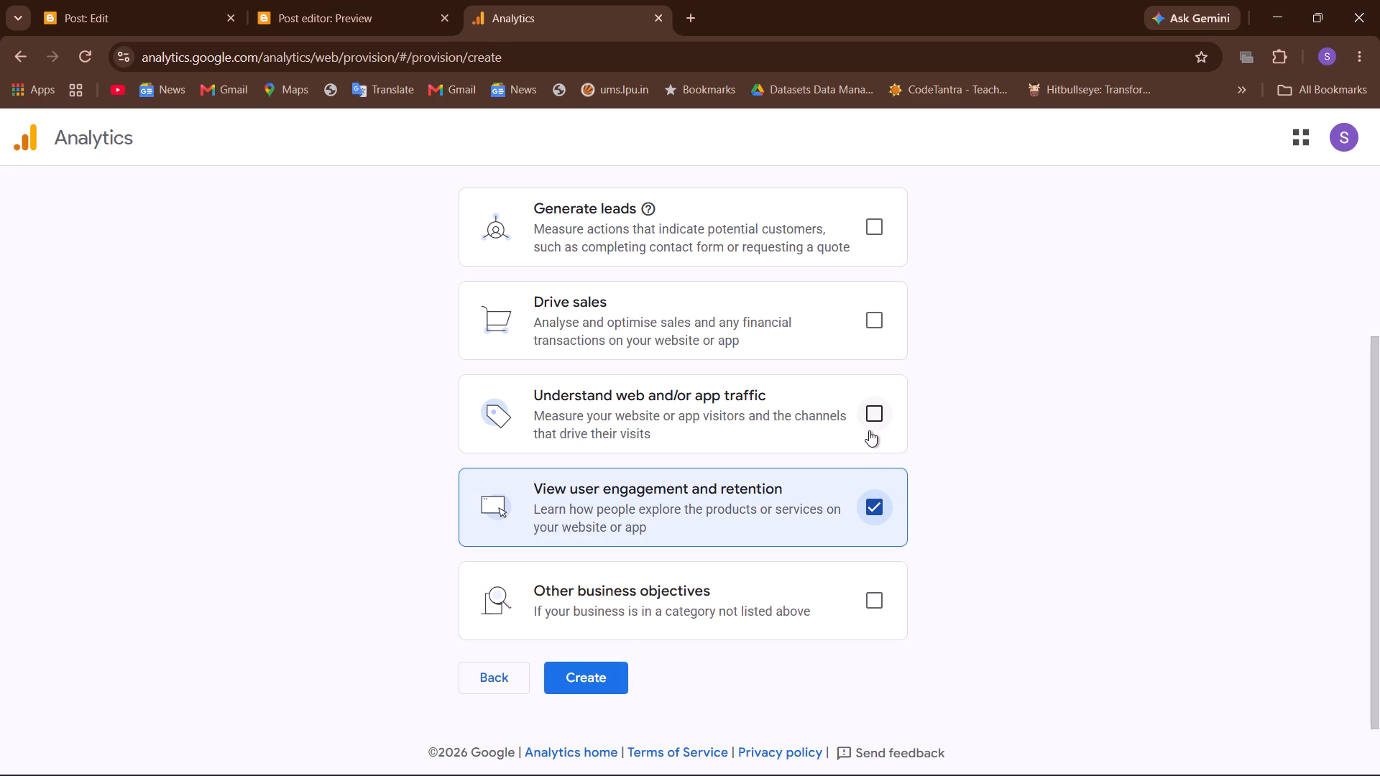
left_click(871, 420)
left_click_drag(871, 312, 875, 291)
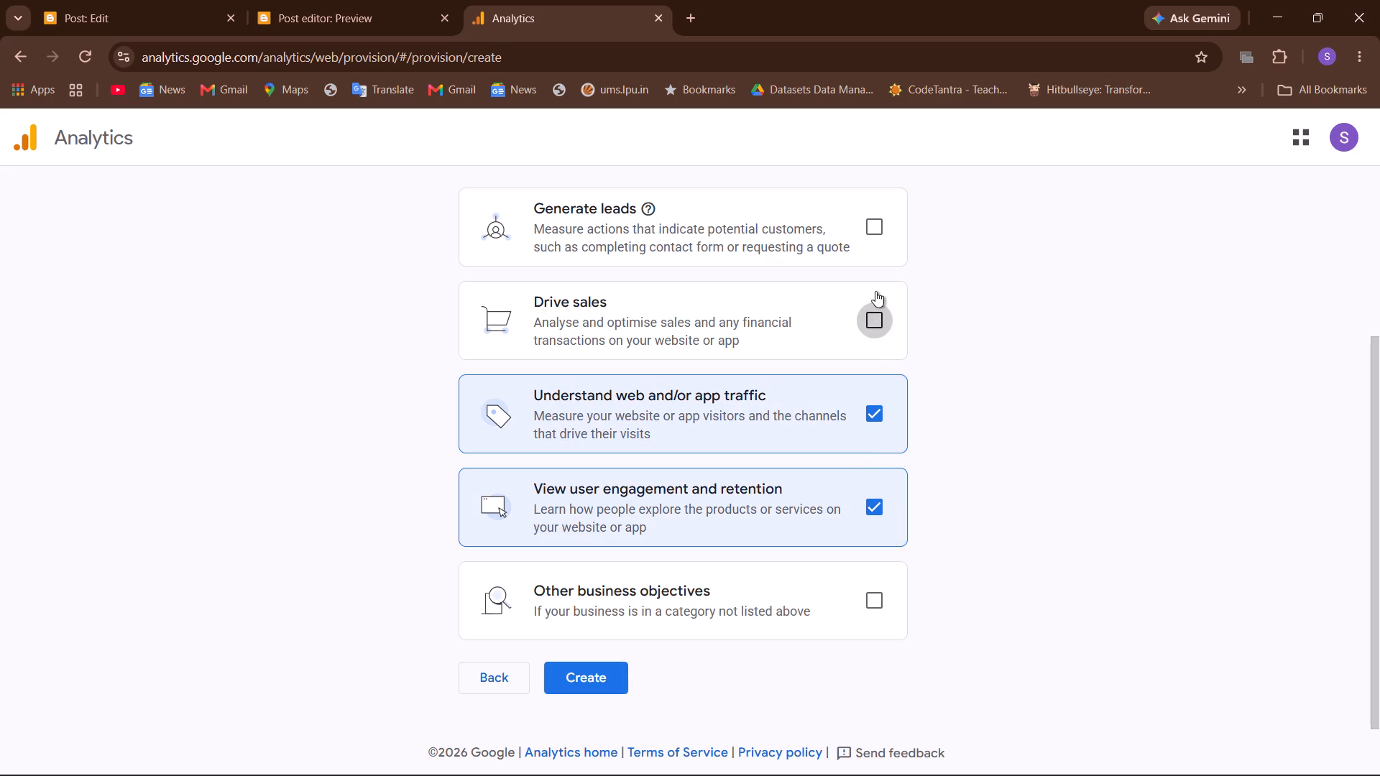
left_click_drag(875, 291, 869, 213)
left_click(869, 213)
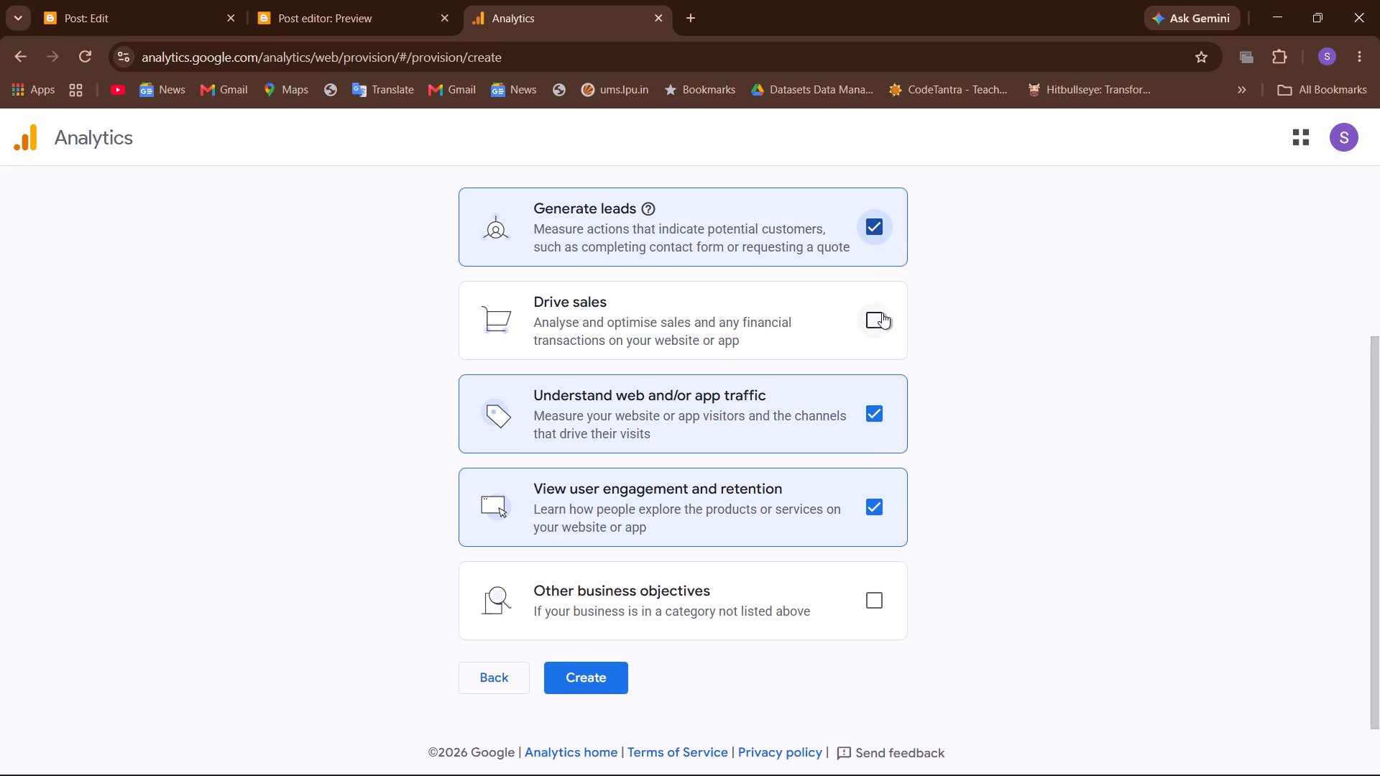
left_click(882, 313)
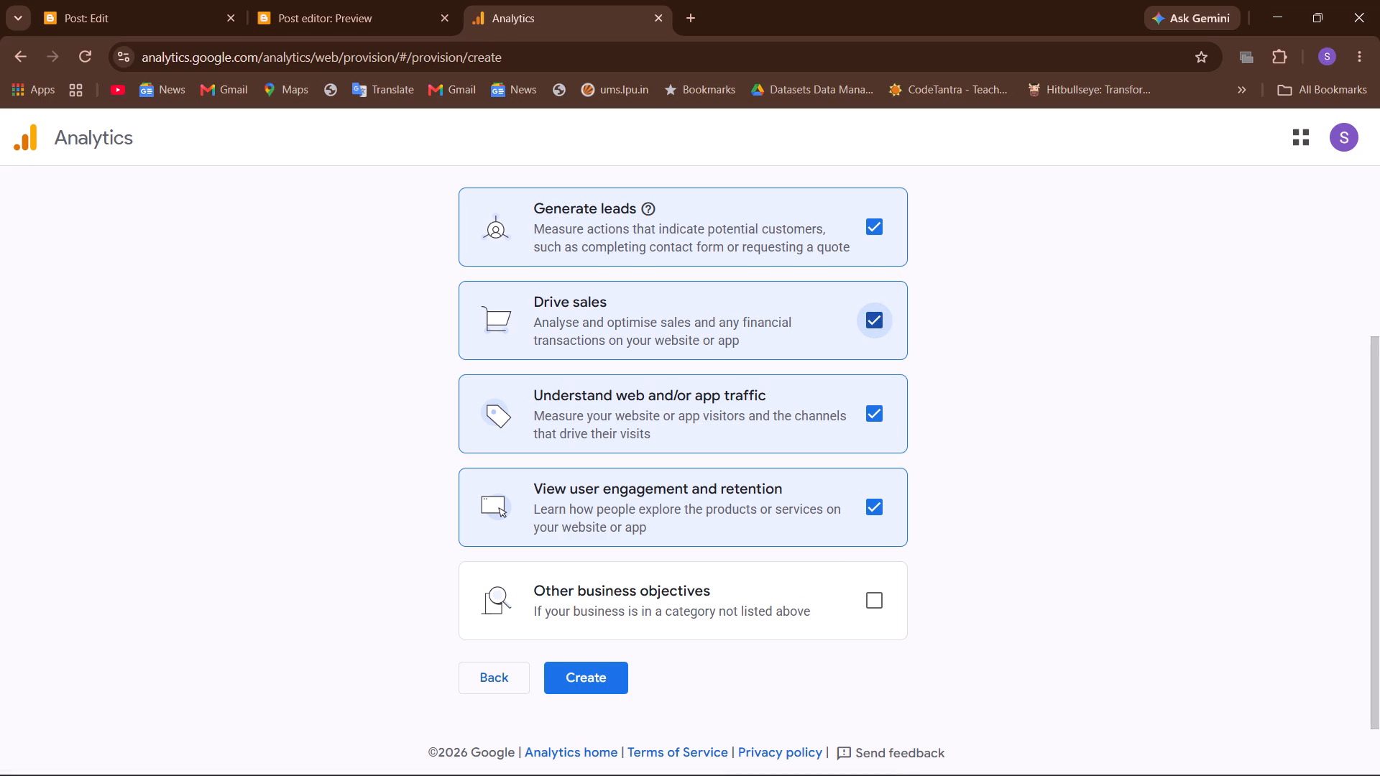
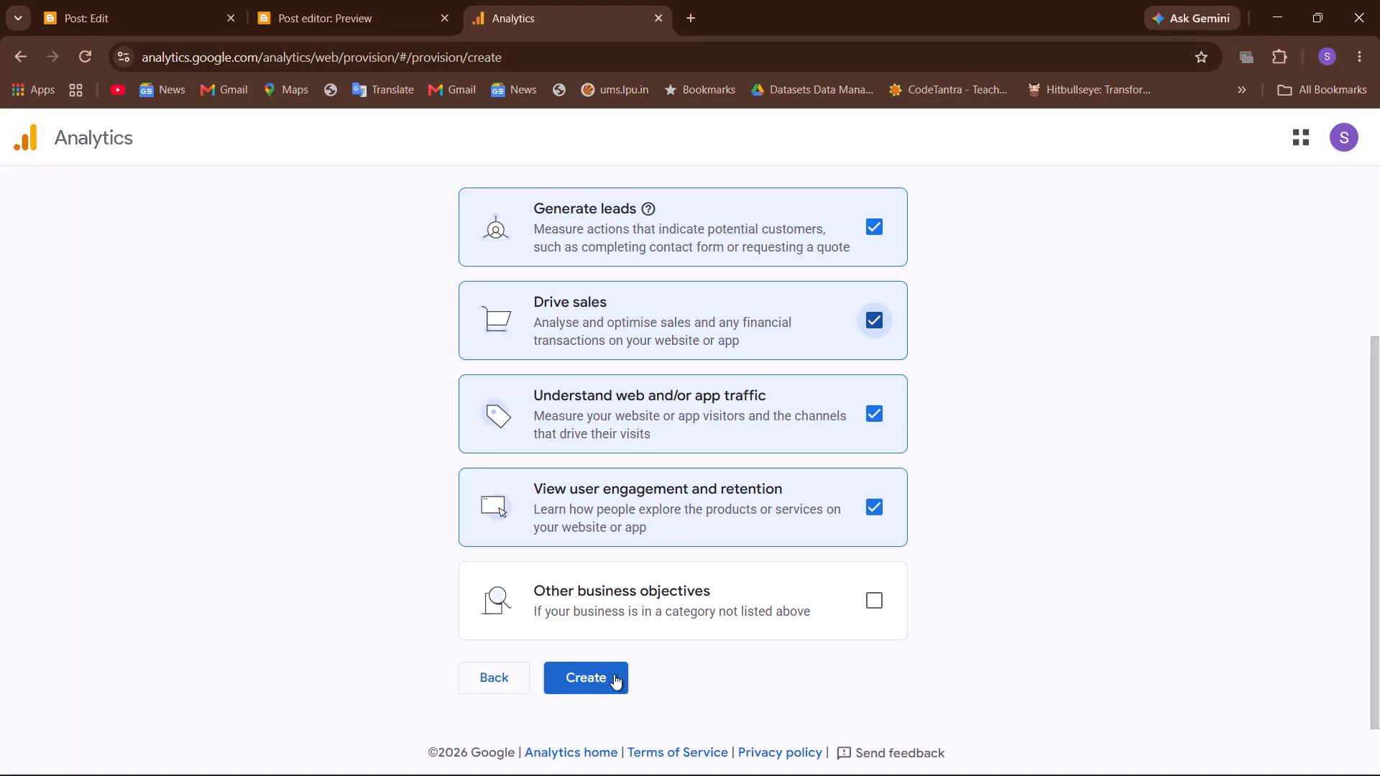
Create the account and accept the Analytics Terms of Service, including the GDPR Data Processing Terms and the Measurement Controller Data Protection Terms.
left_click(614, 674)
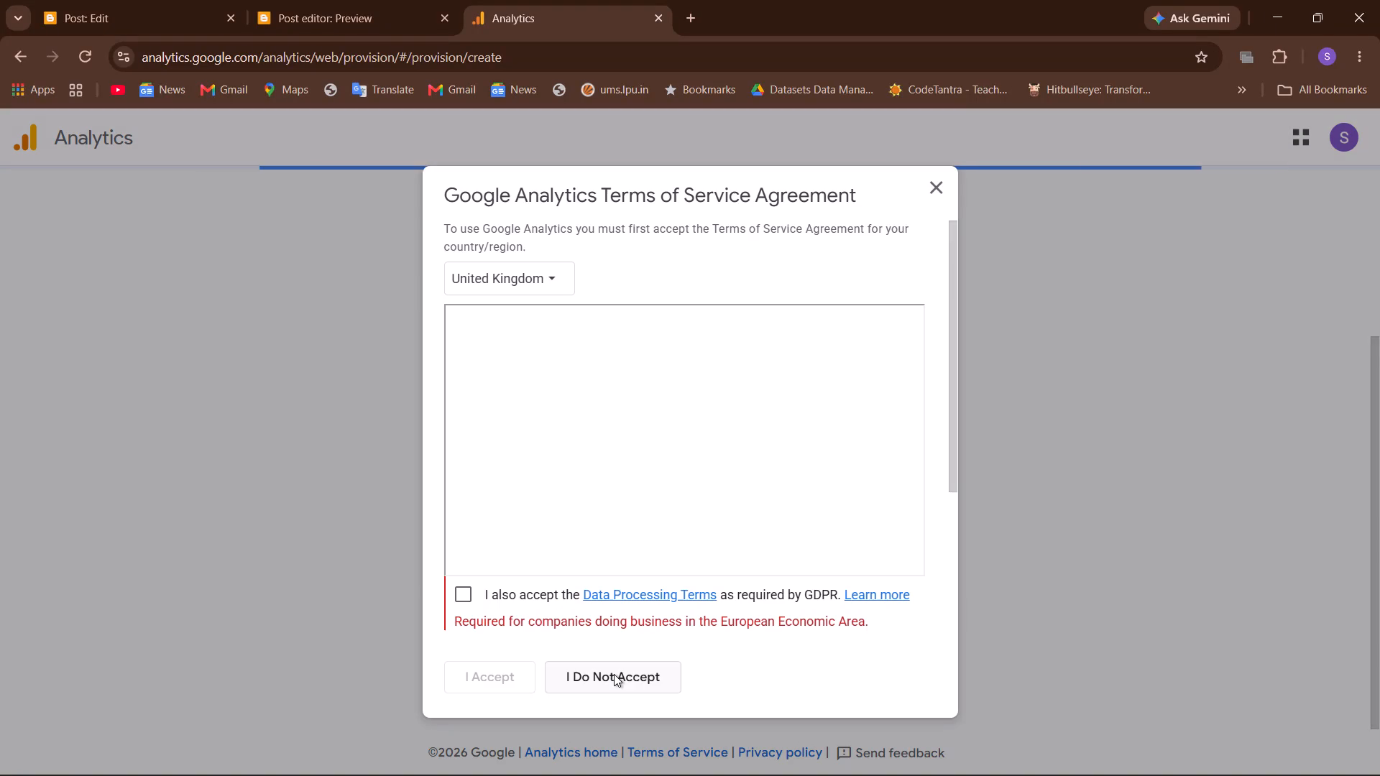
left_click(469, 431)
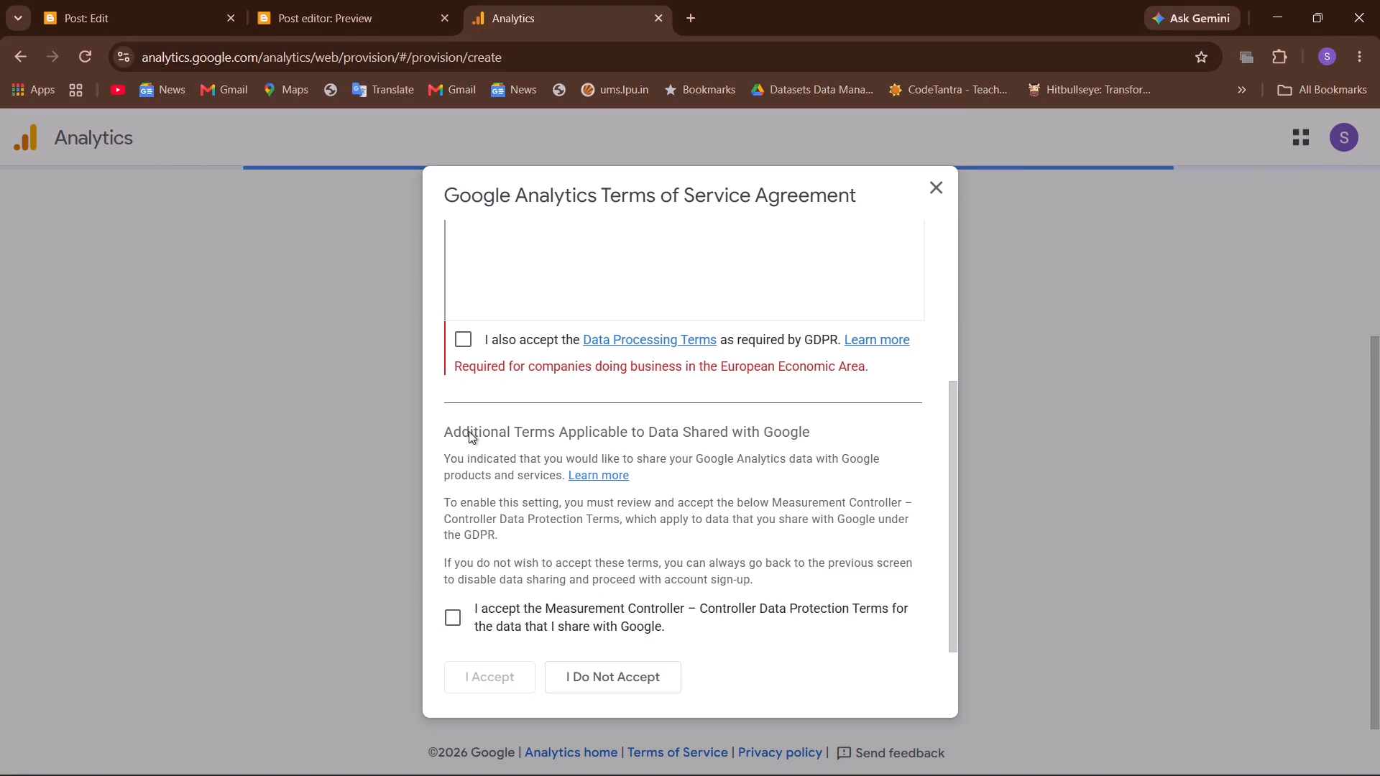
scroll(519, 375, "up", 1)
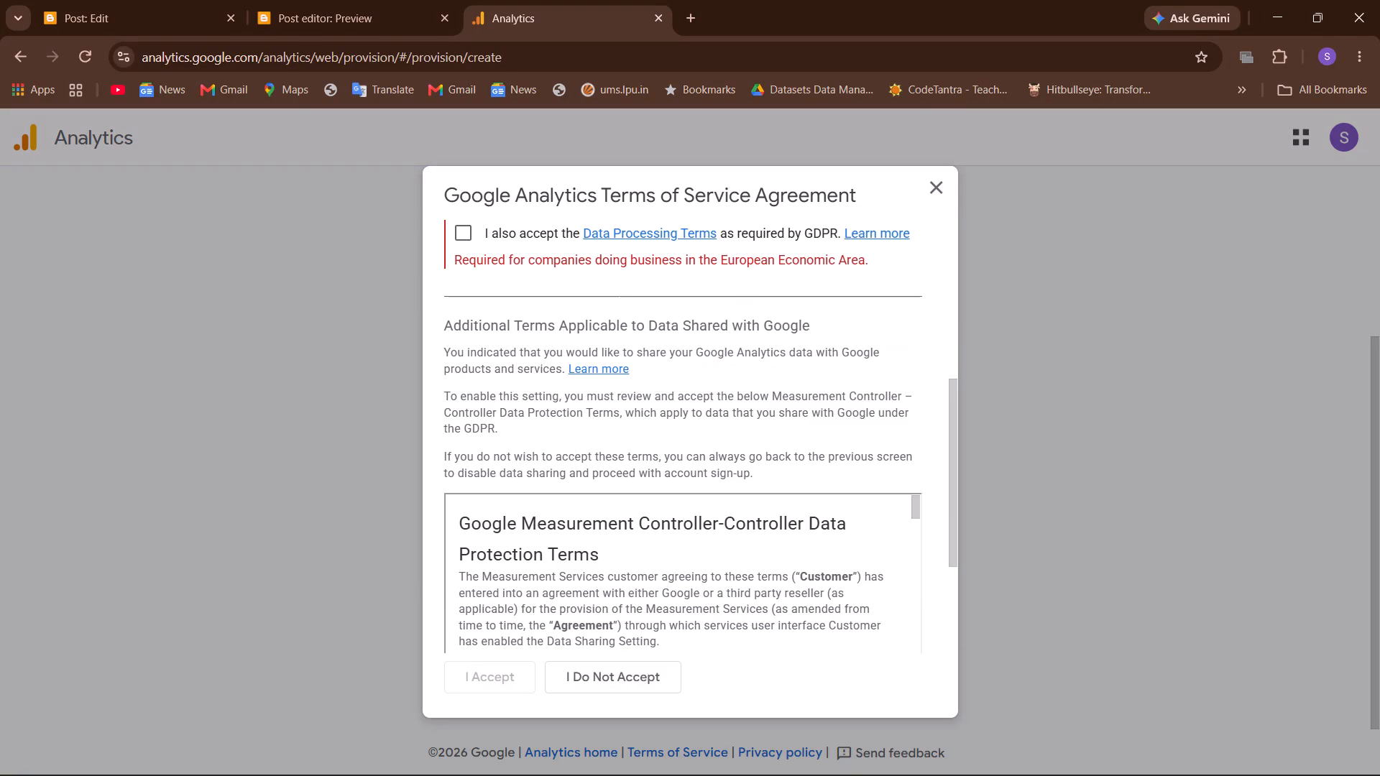
left_click(458, 225)
scroll(466, 336, "down", 1)
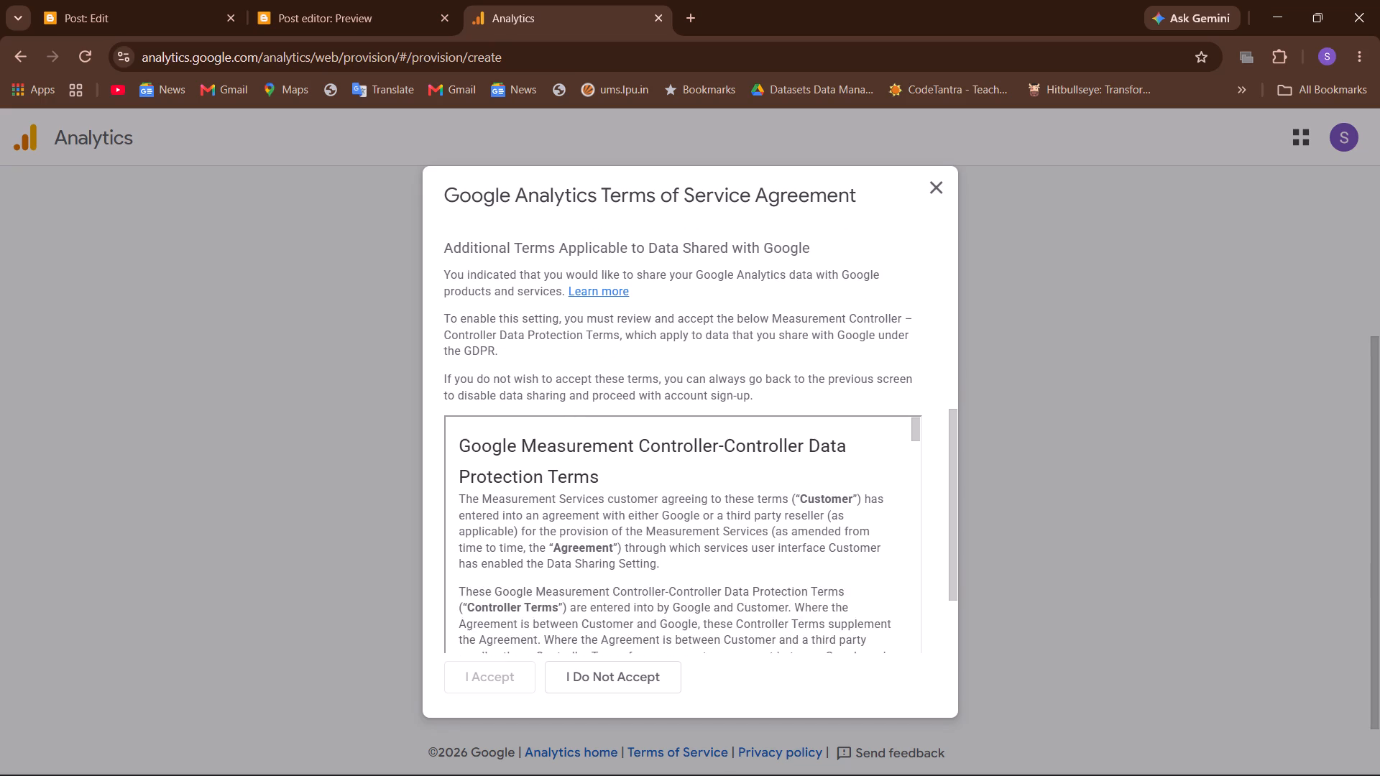
scroll(466, 336, "down", 5)
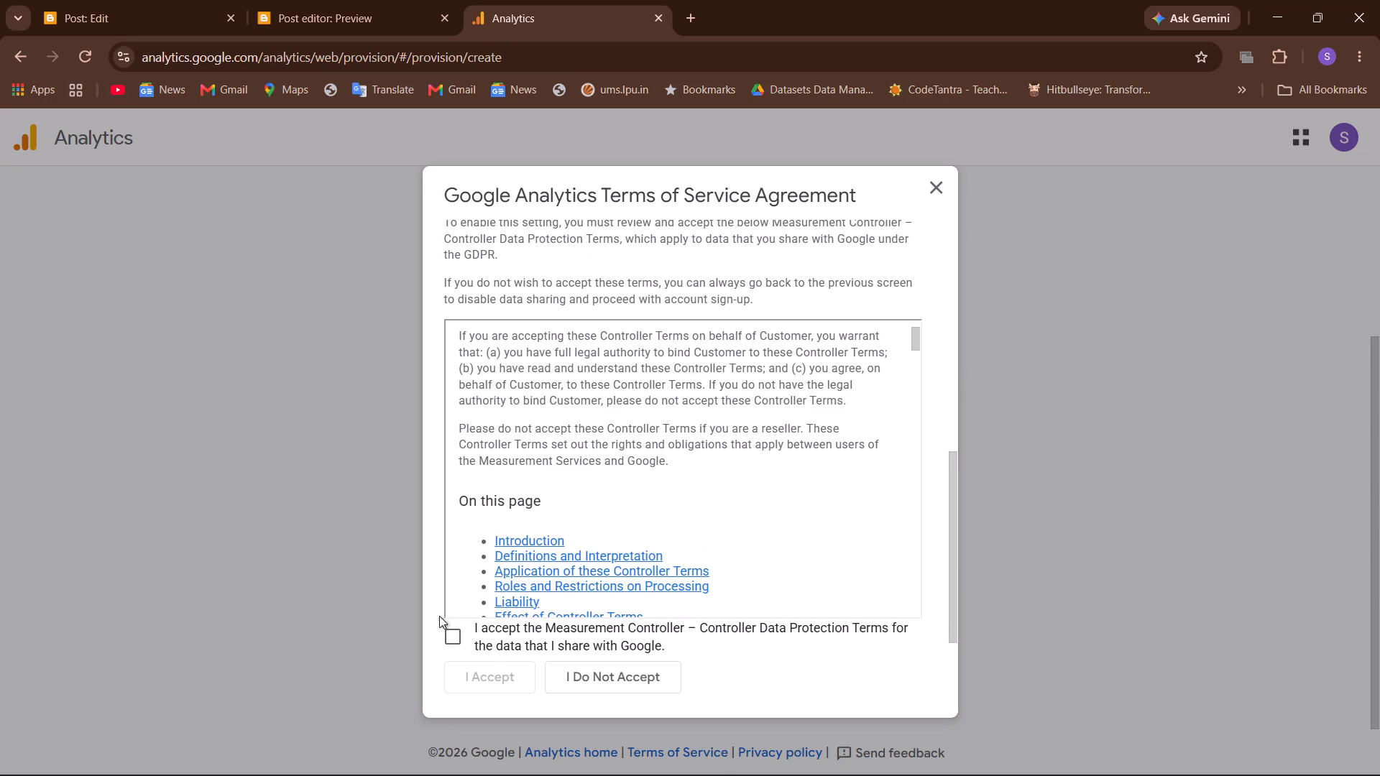
left_click(464, 646)
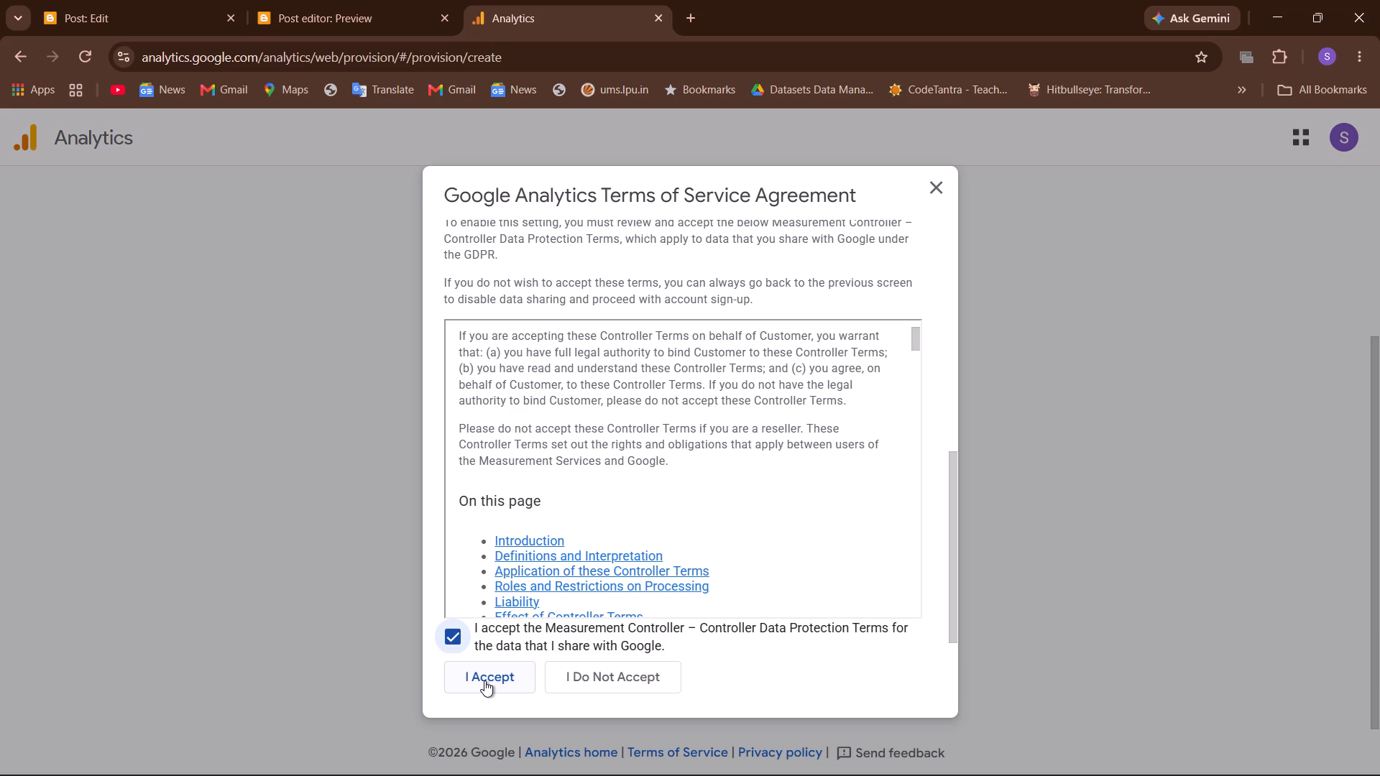
left_click(484, 678)
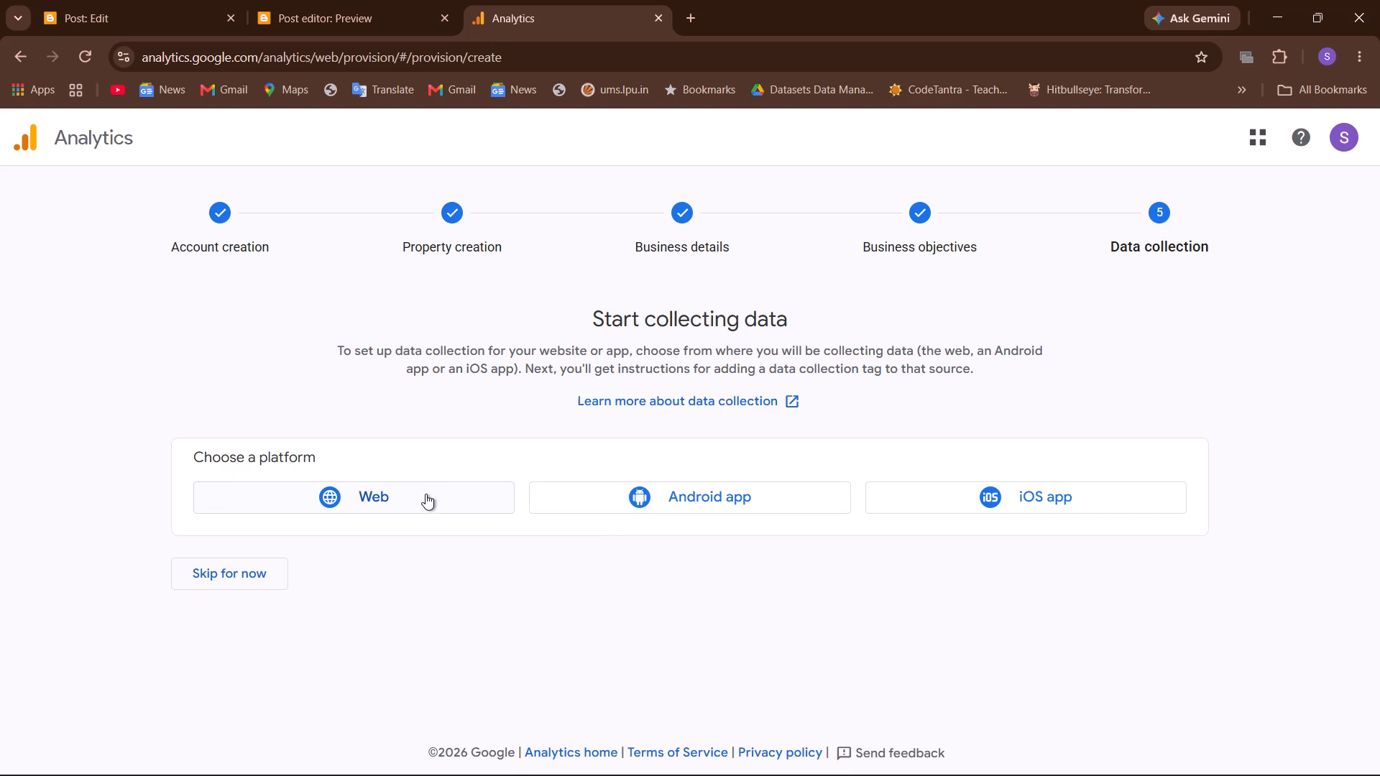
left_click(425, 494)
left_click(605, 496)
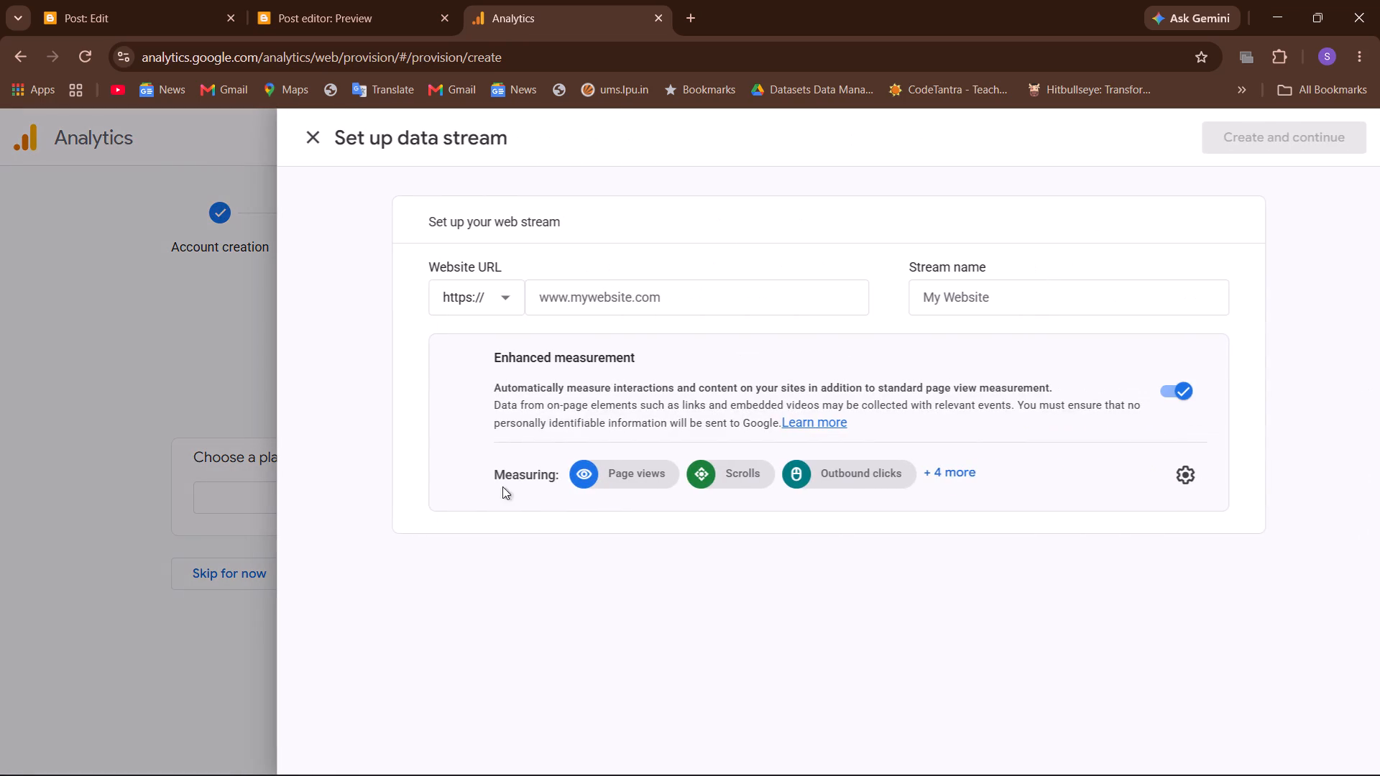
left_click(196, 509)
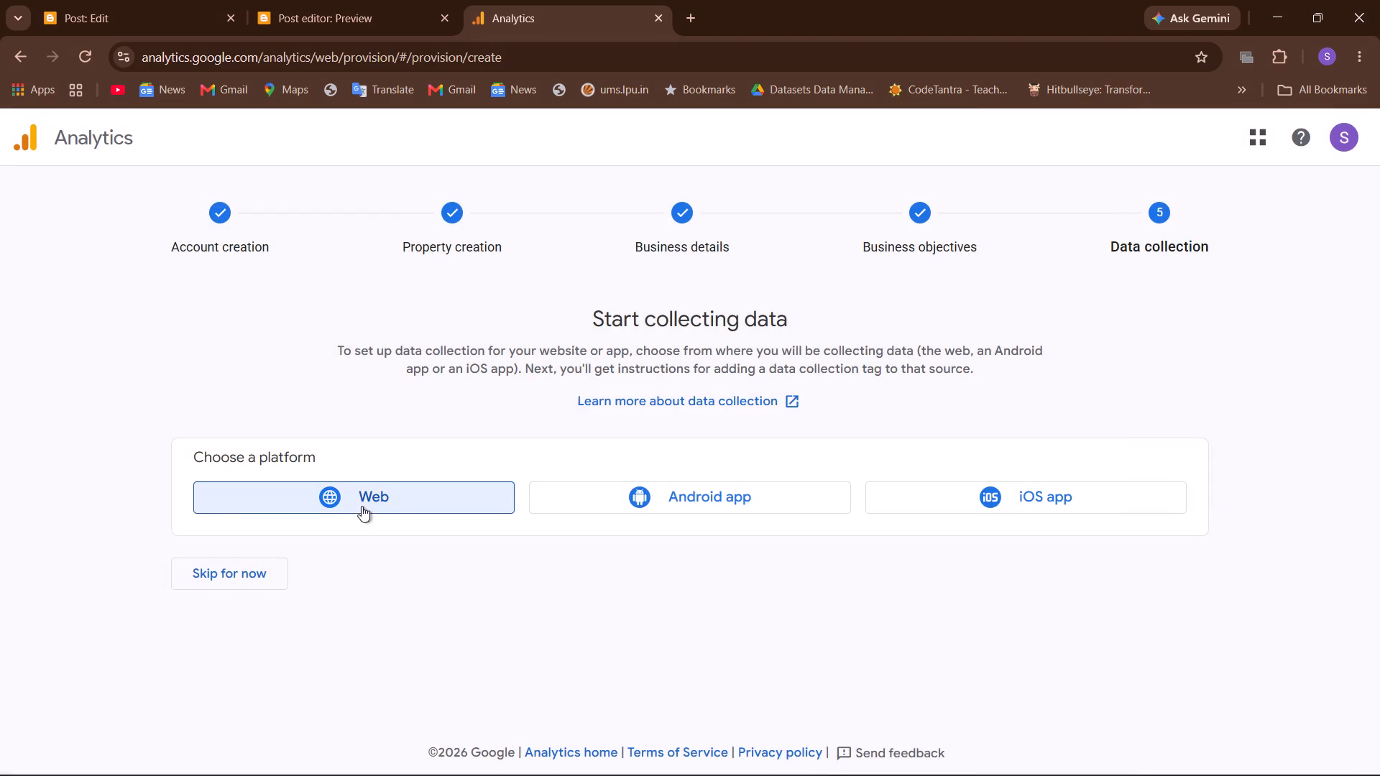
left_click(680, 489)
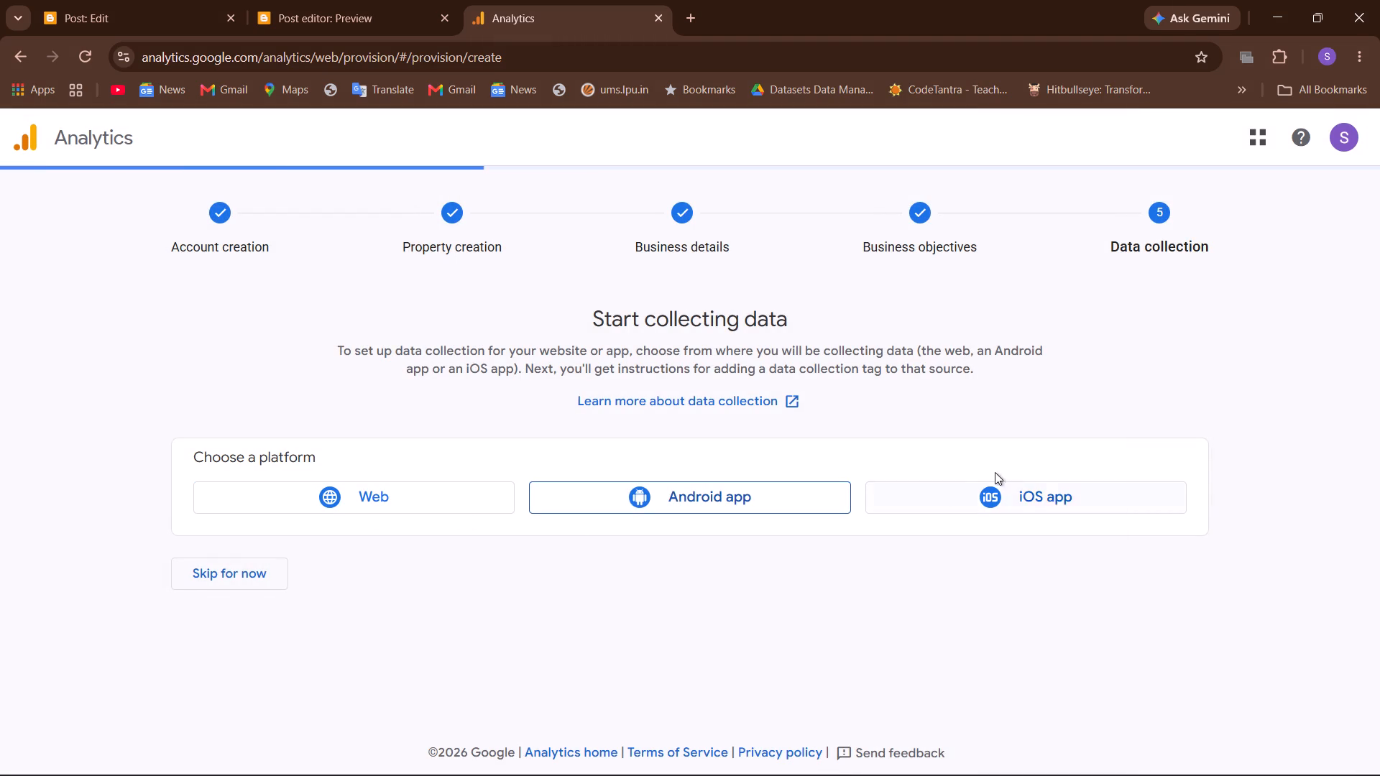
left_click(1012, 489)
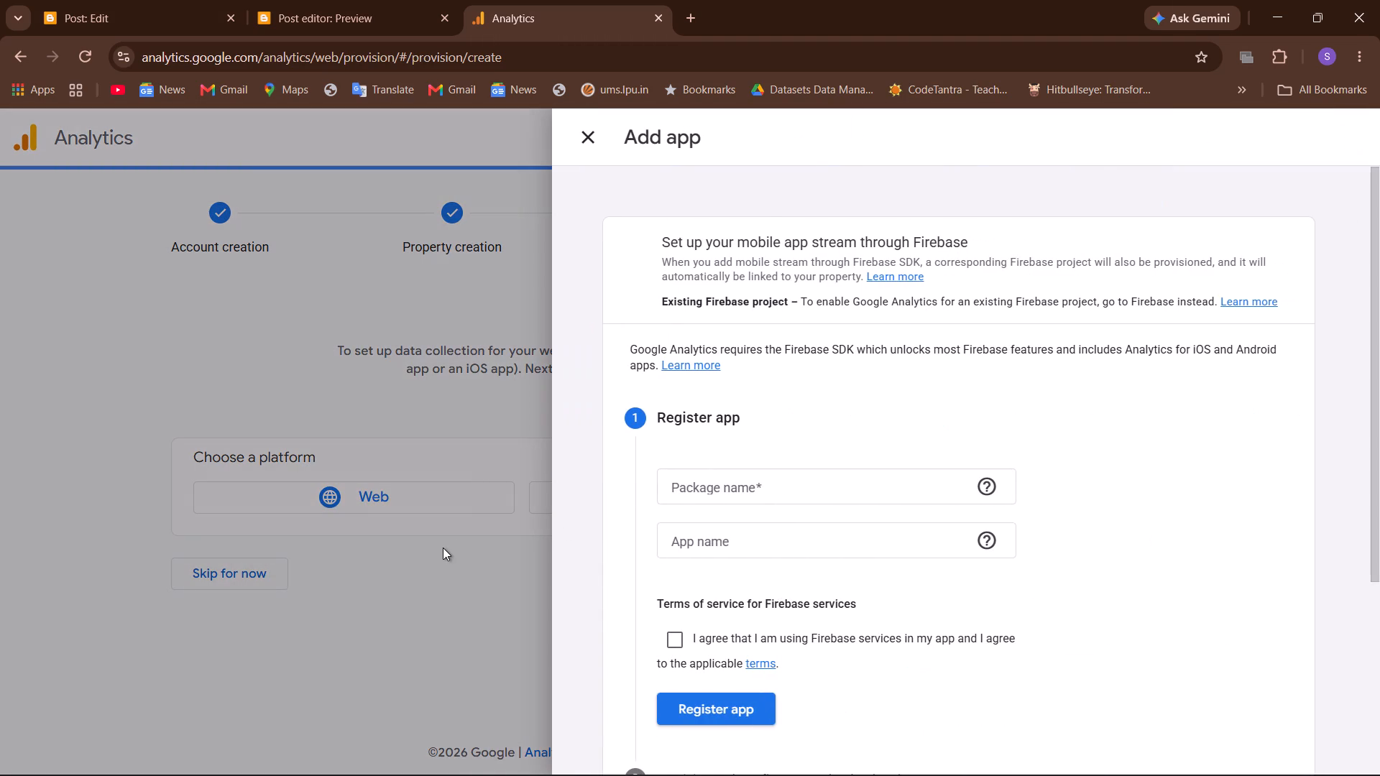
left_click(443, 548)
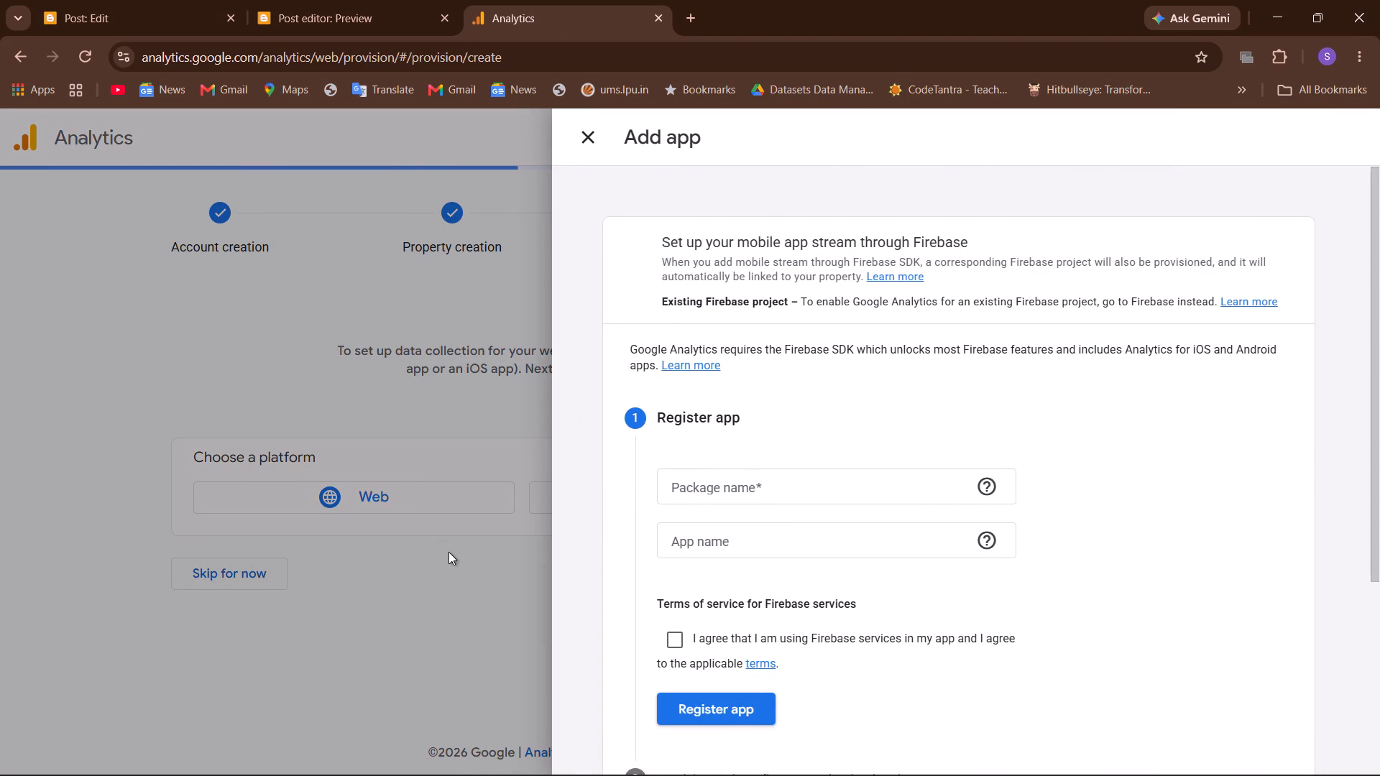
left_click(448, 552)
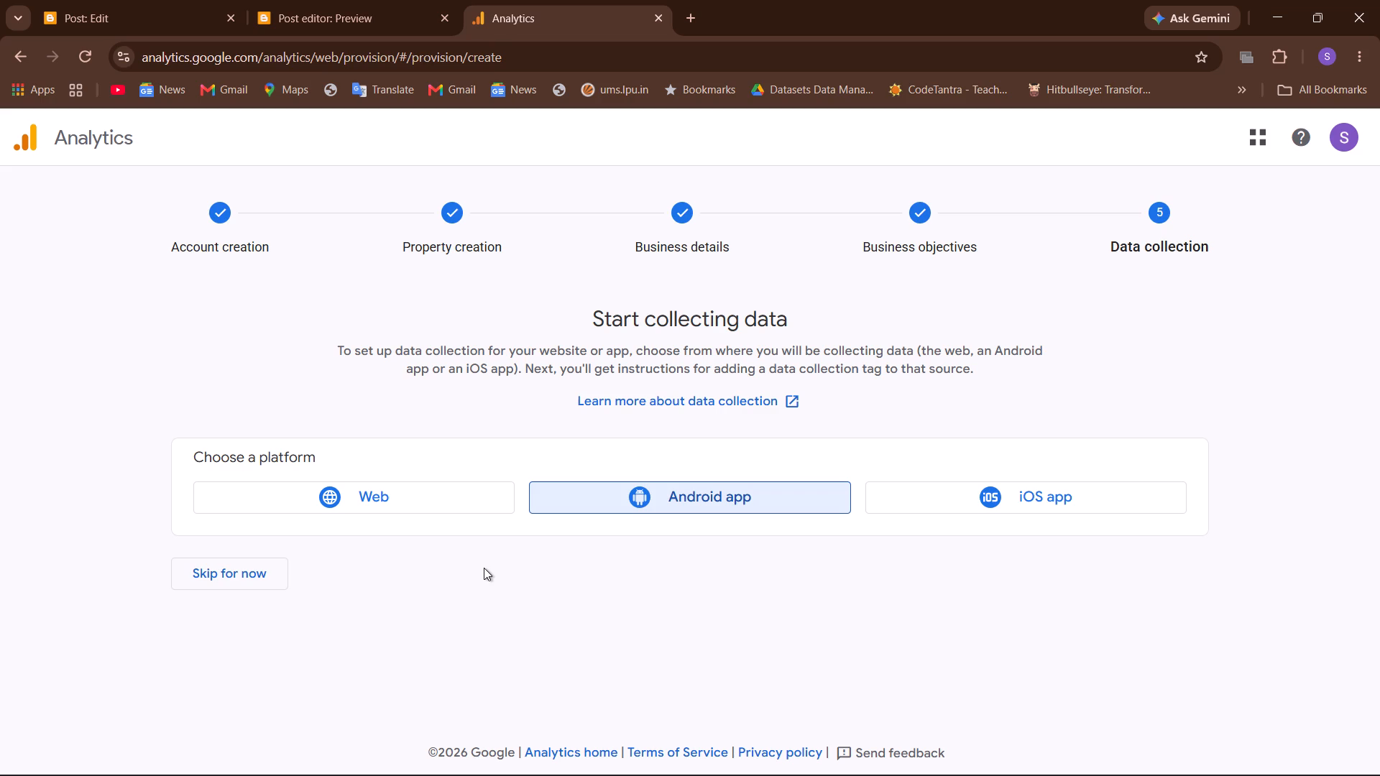
Choose Web as the data collection platform and start on the web stream's Website URL.
left_click(412, 499)
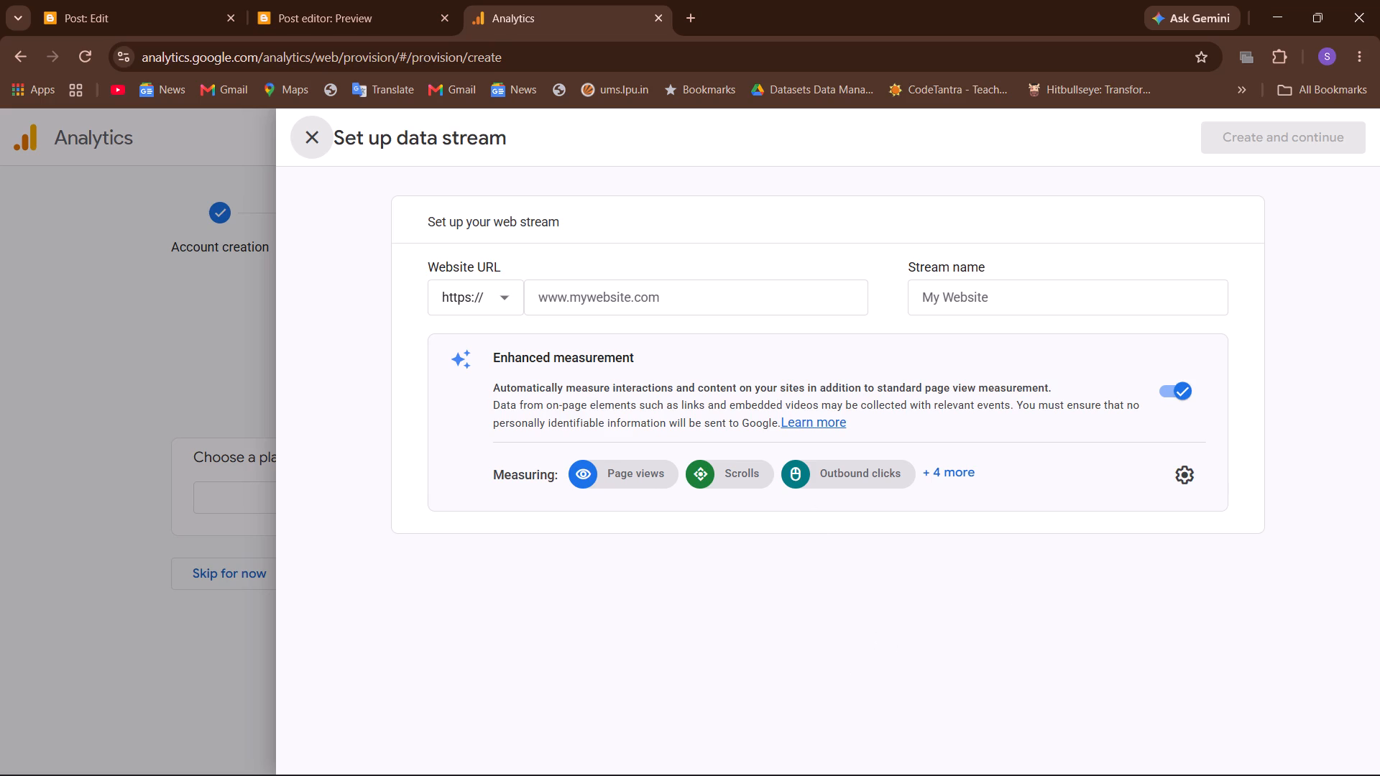
left_click(644, 294)
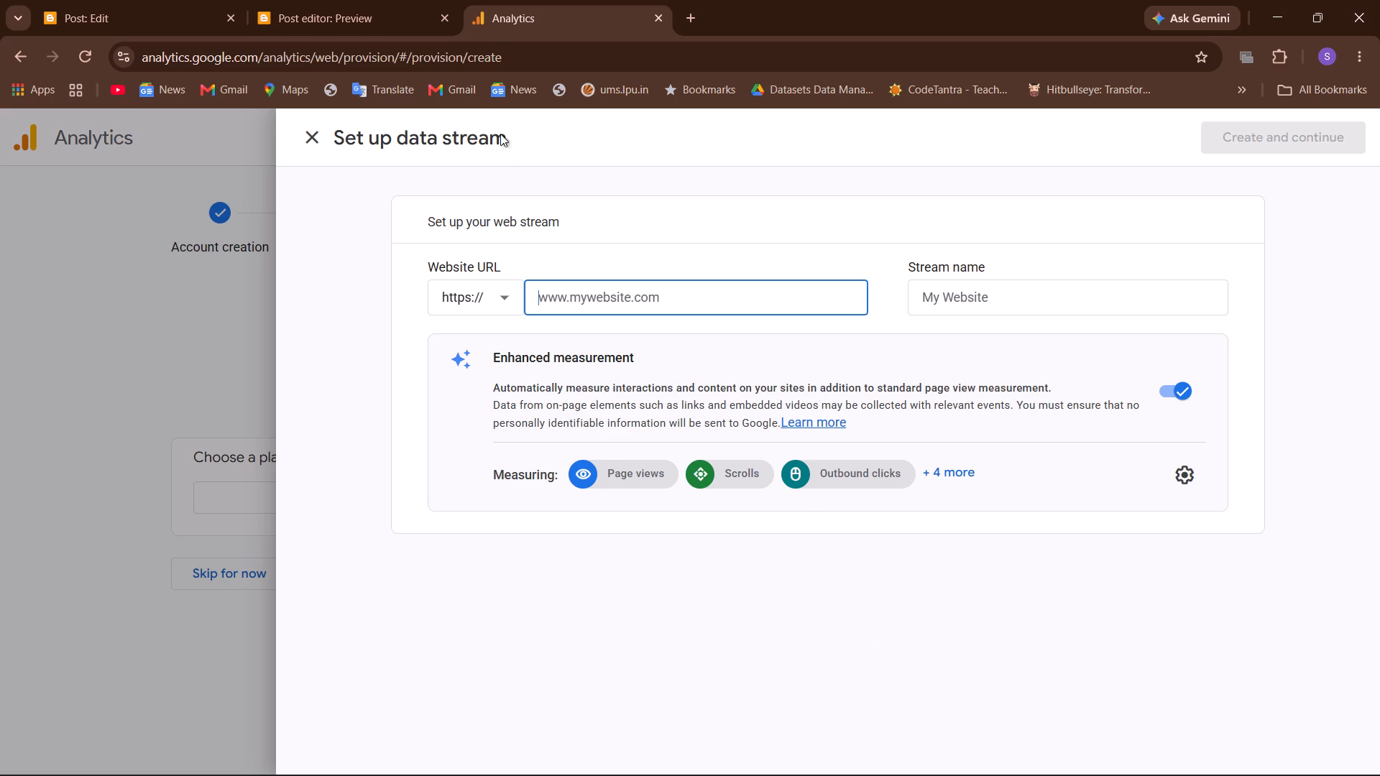
Go back to the Blogger posts list from the post editor and open the published sipderman blog.
left_click(351, 12)
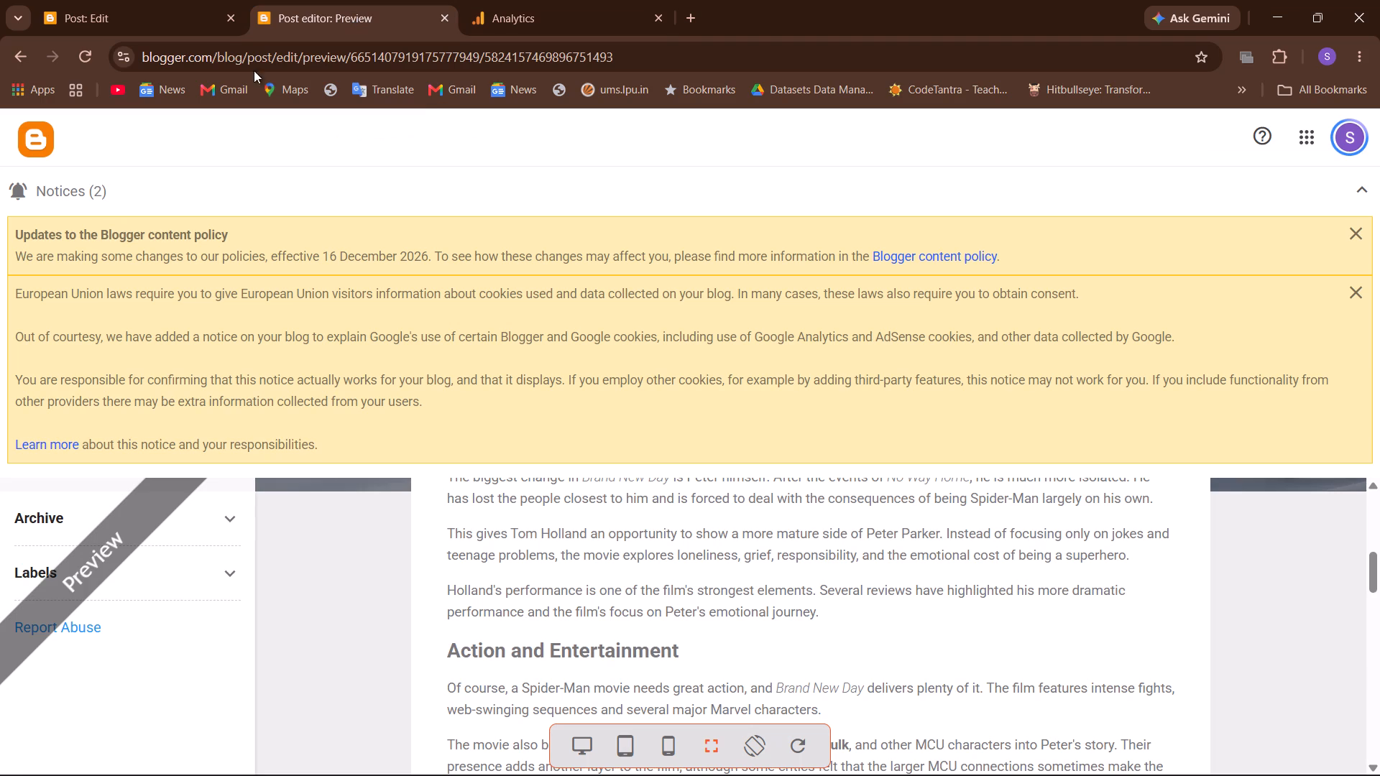
left_click(53, 13)
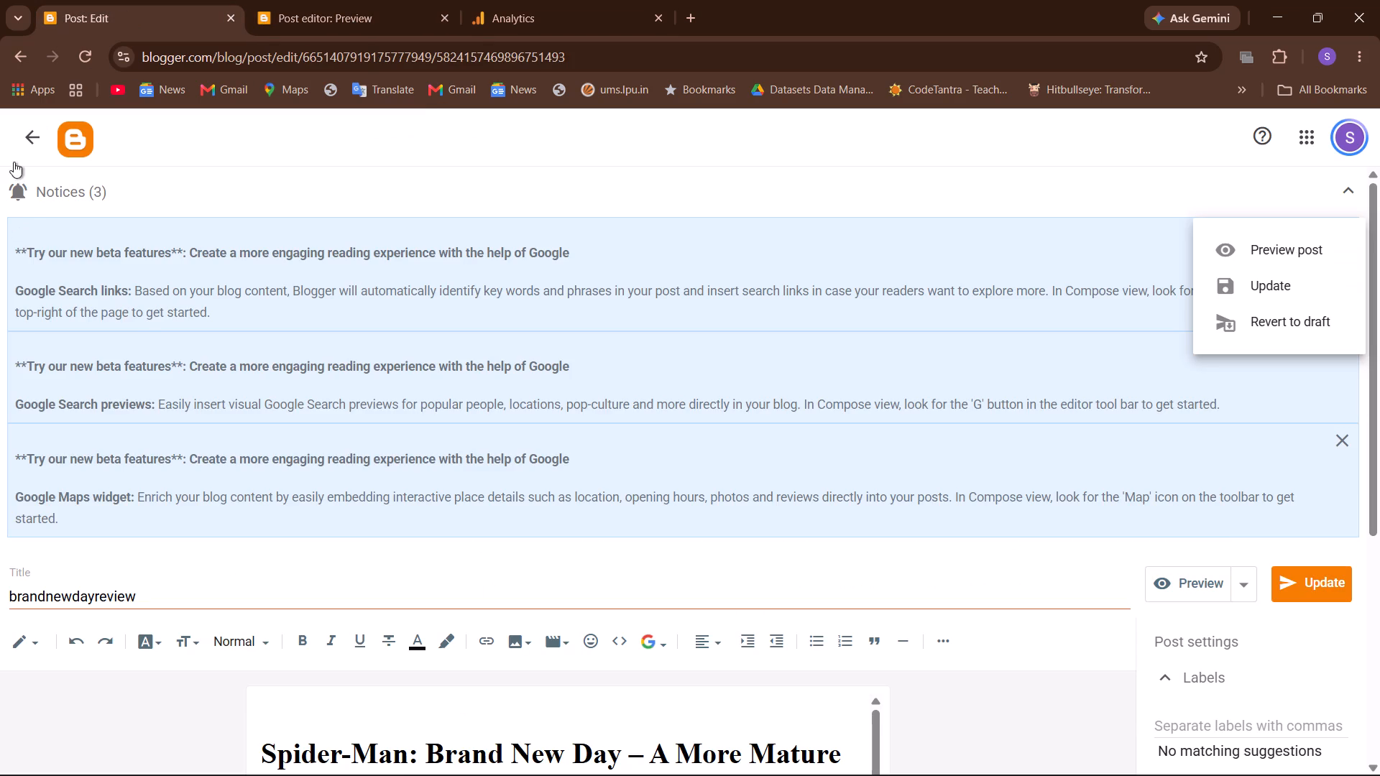
left_click(29, 127)
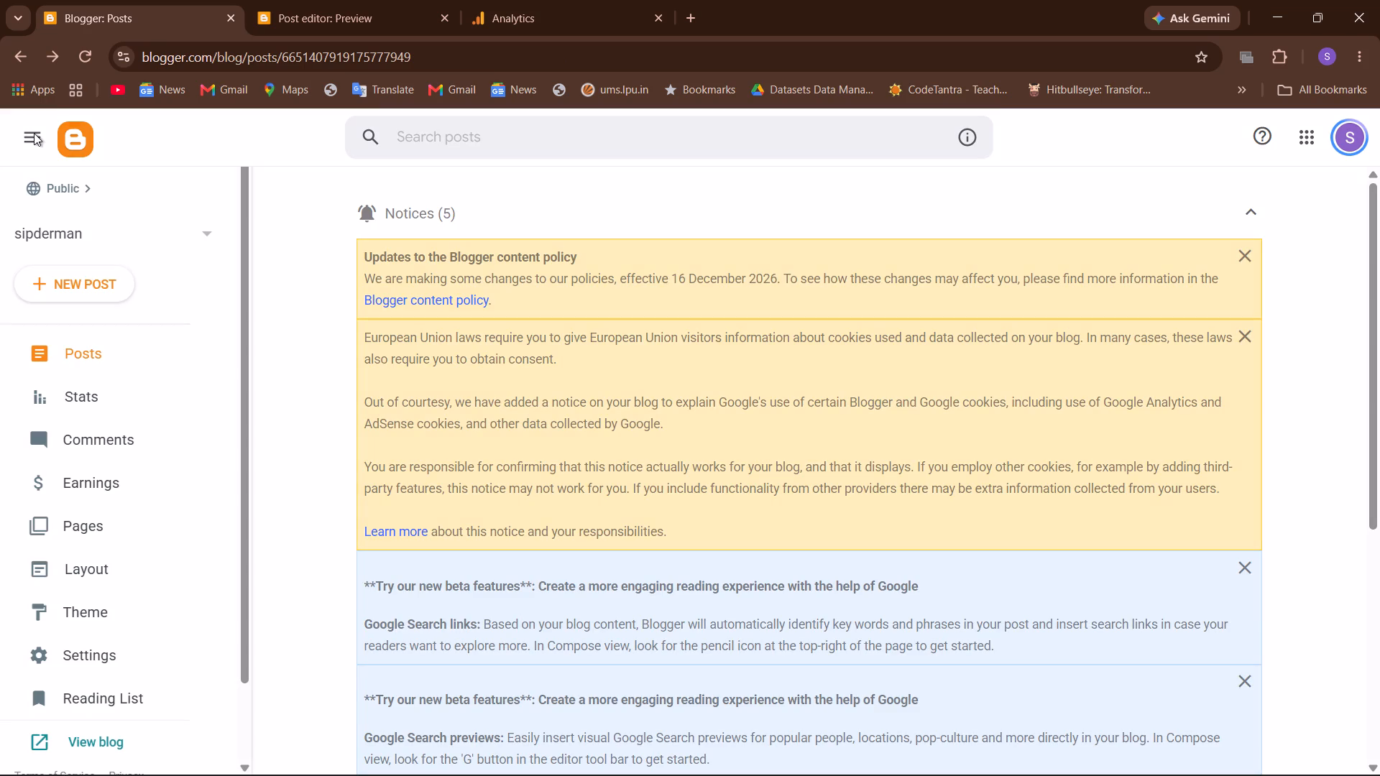
scroll(95, 638, "down", 2)
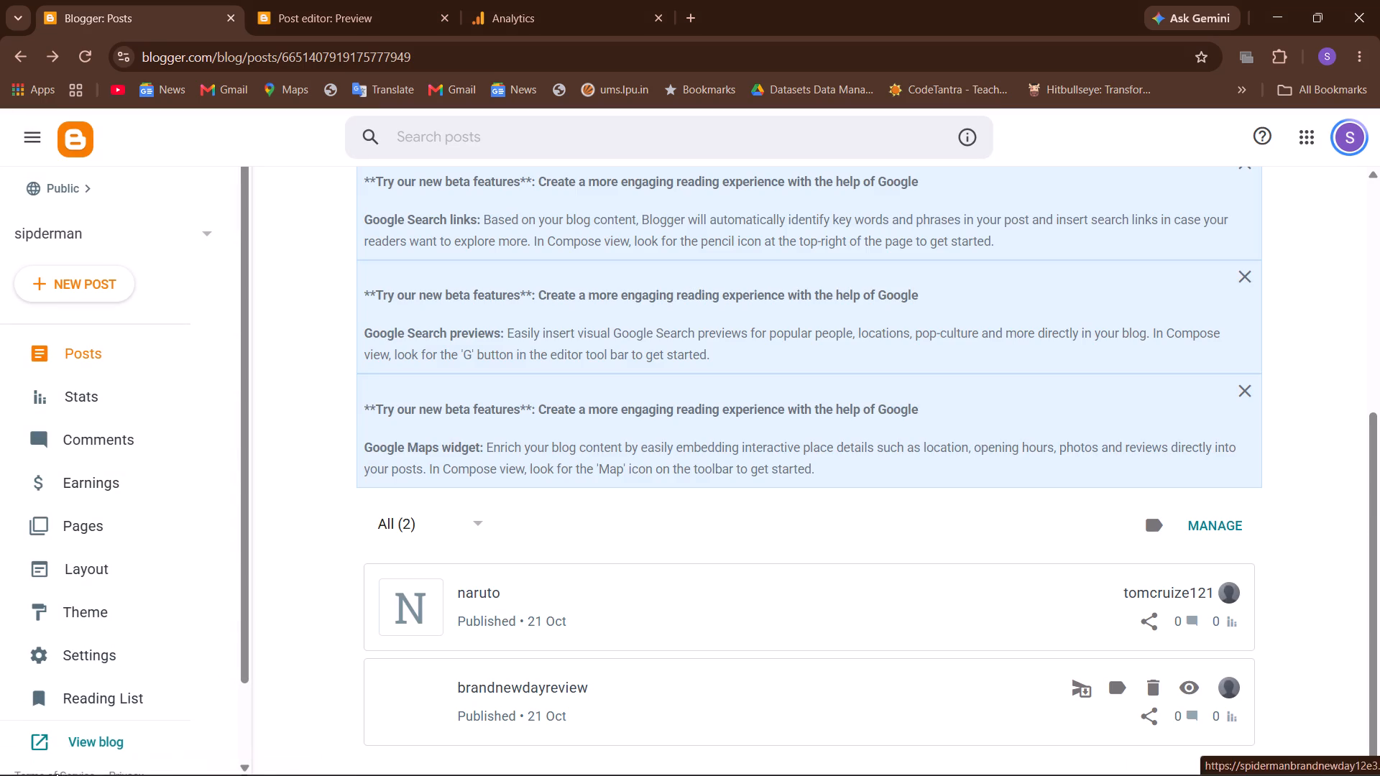
left_click(65, 739)
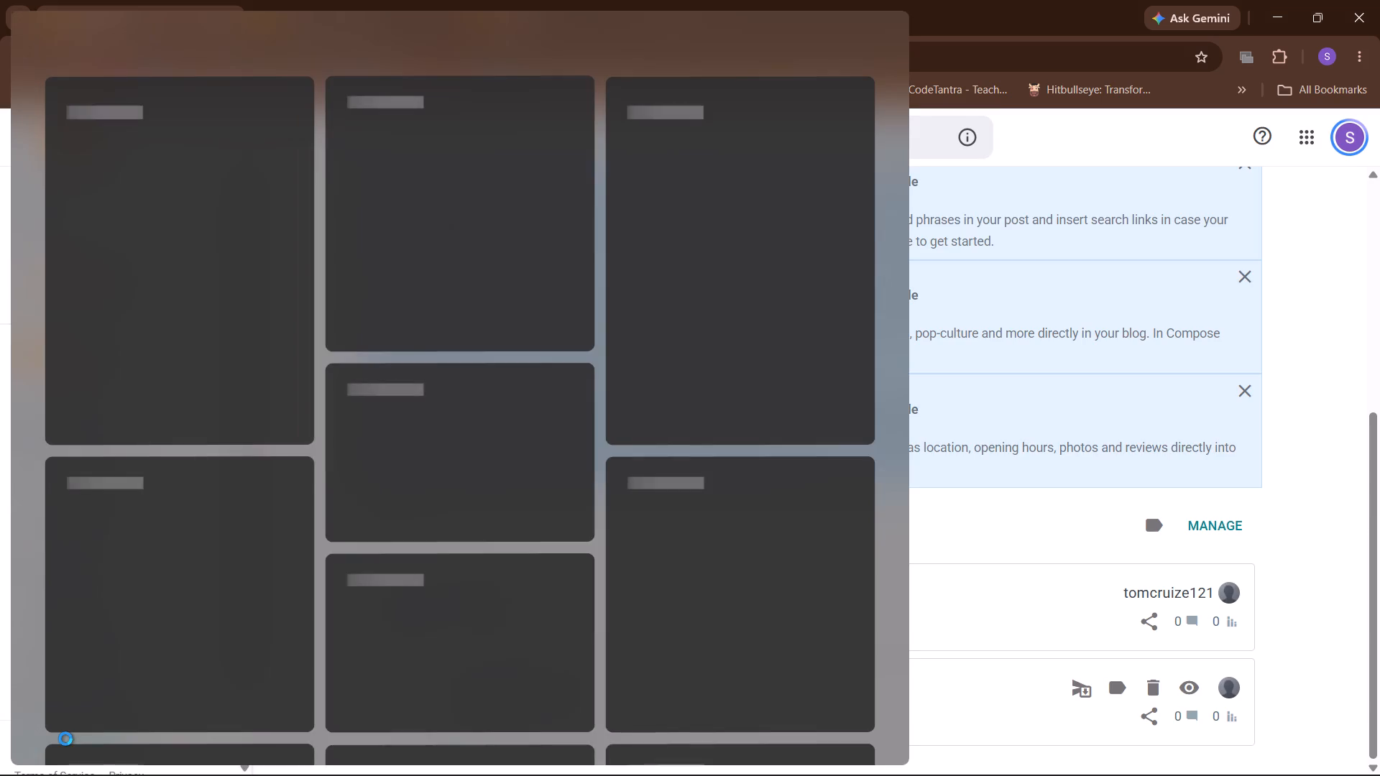
left_click_drag(1162, 397, 65, 775)
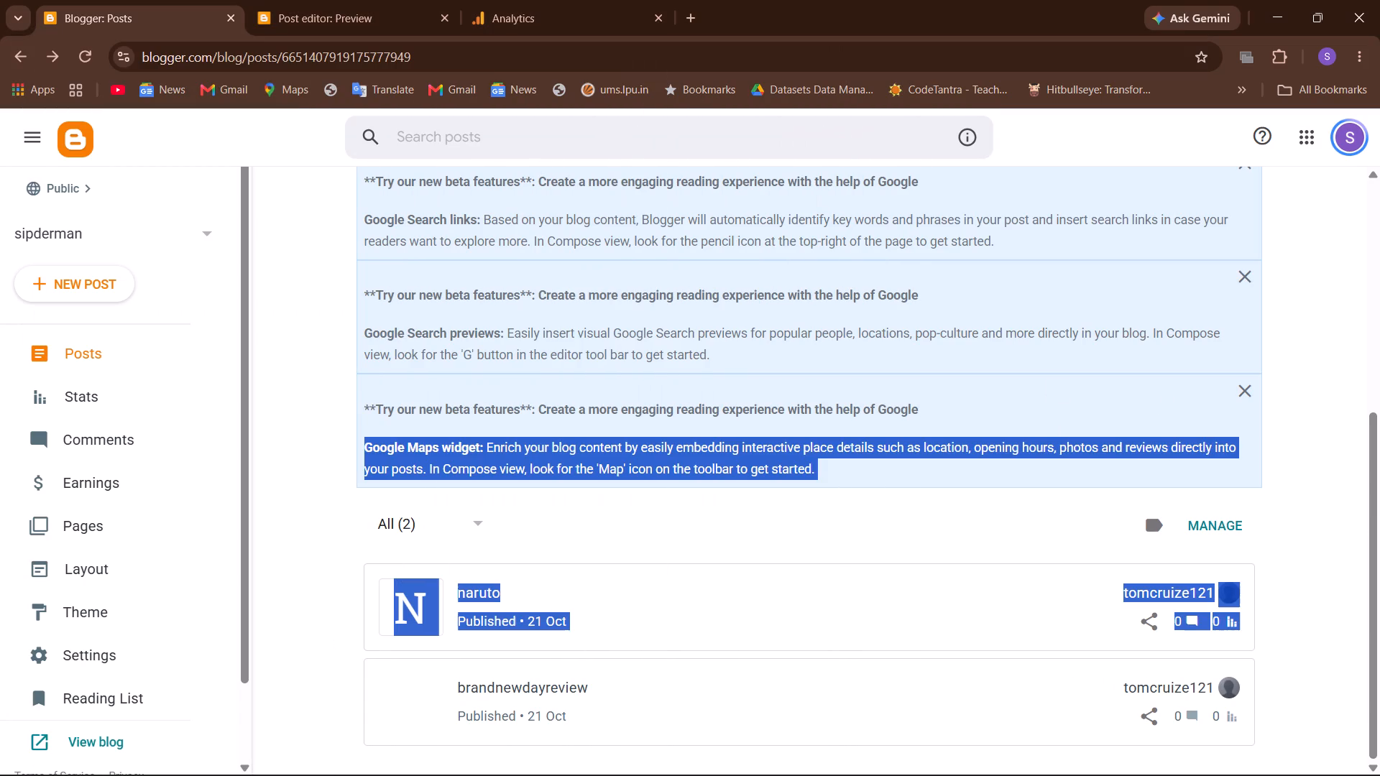
left_click_drag(65, 775, 16, 750)
left_click(52, 738)
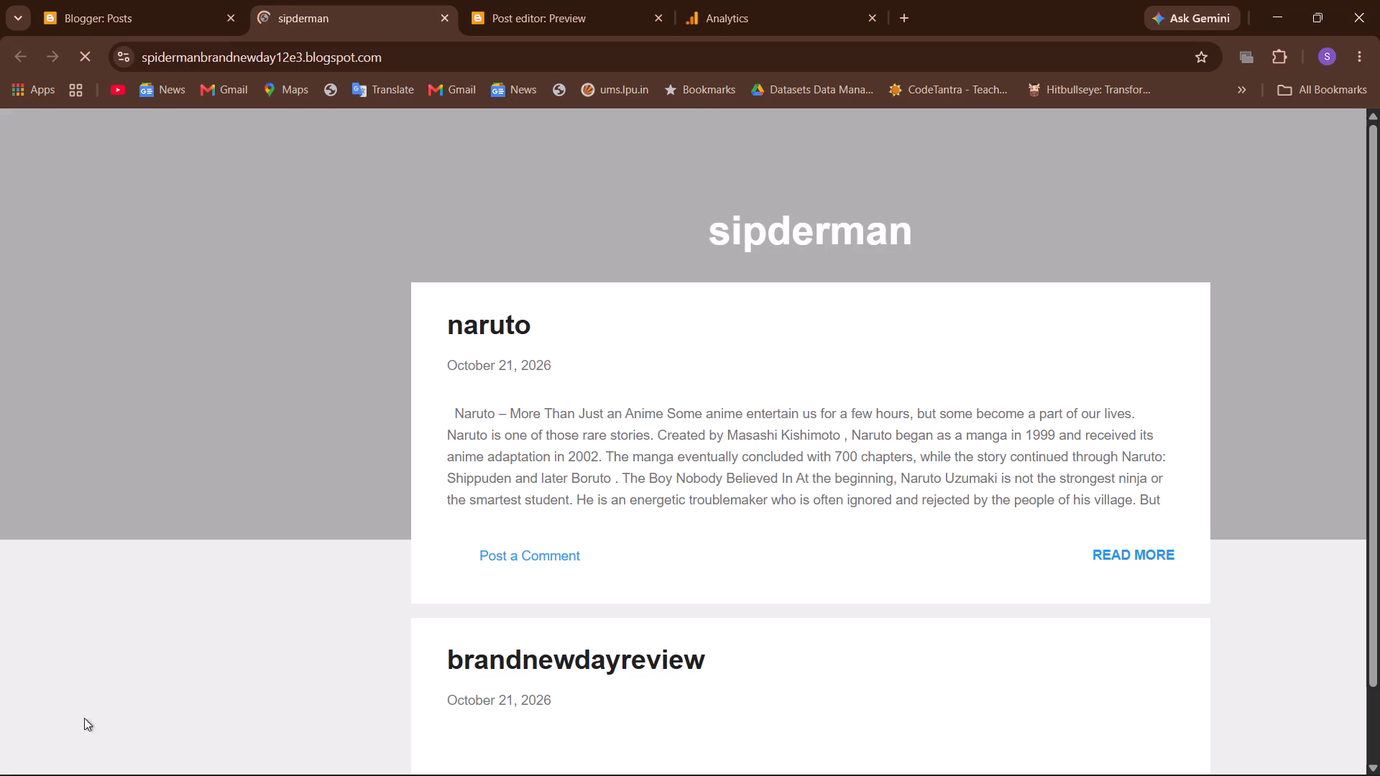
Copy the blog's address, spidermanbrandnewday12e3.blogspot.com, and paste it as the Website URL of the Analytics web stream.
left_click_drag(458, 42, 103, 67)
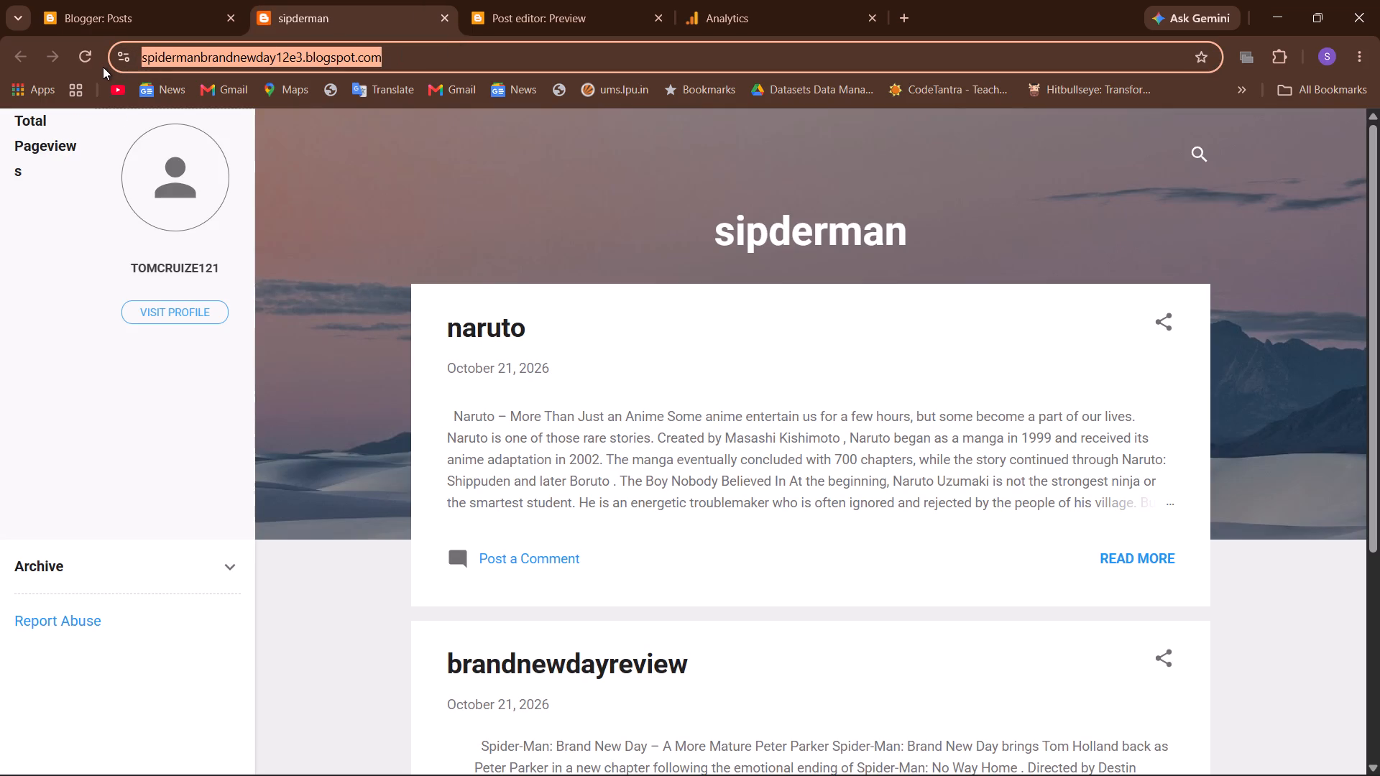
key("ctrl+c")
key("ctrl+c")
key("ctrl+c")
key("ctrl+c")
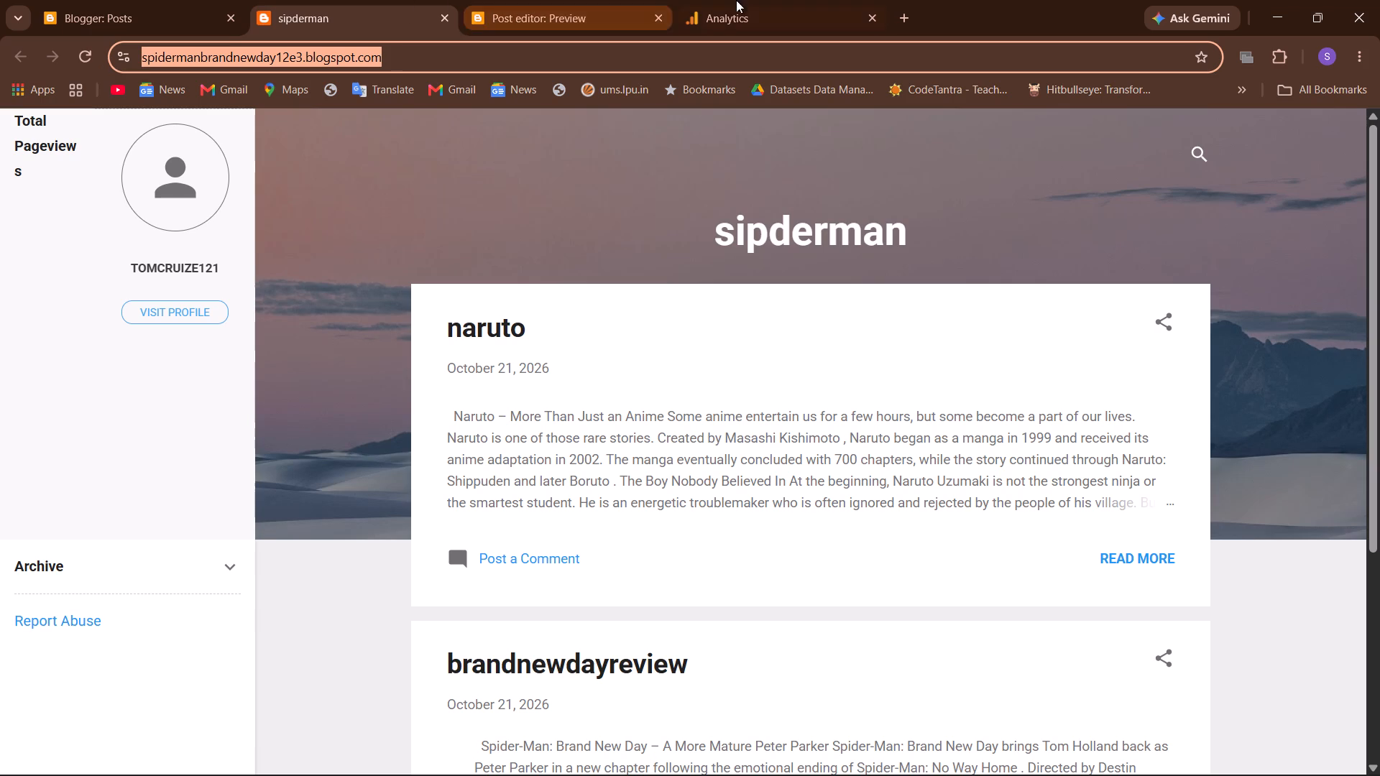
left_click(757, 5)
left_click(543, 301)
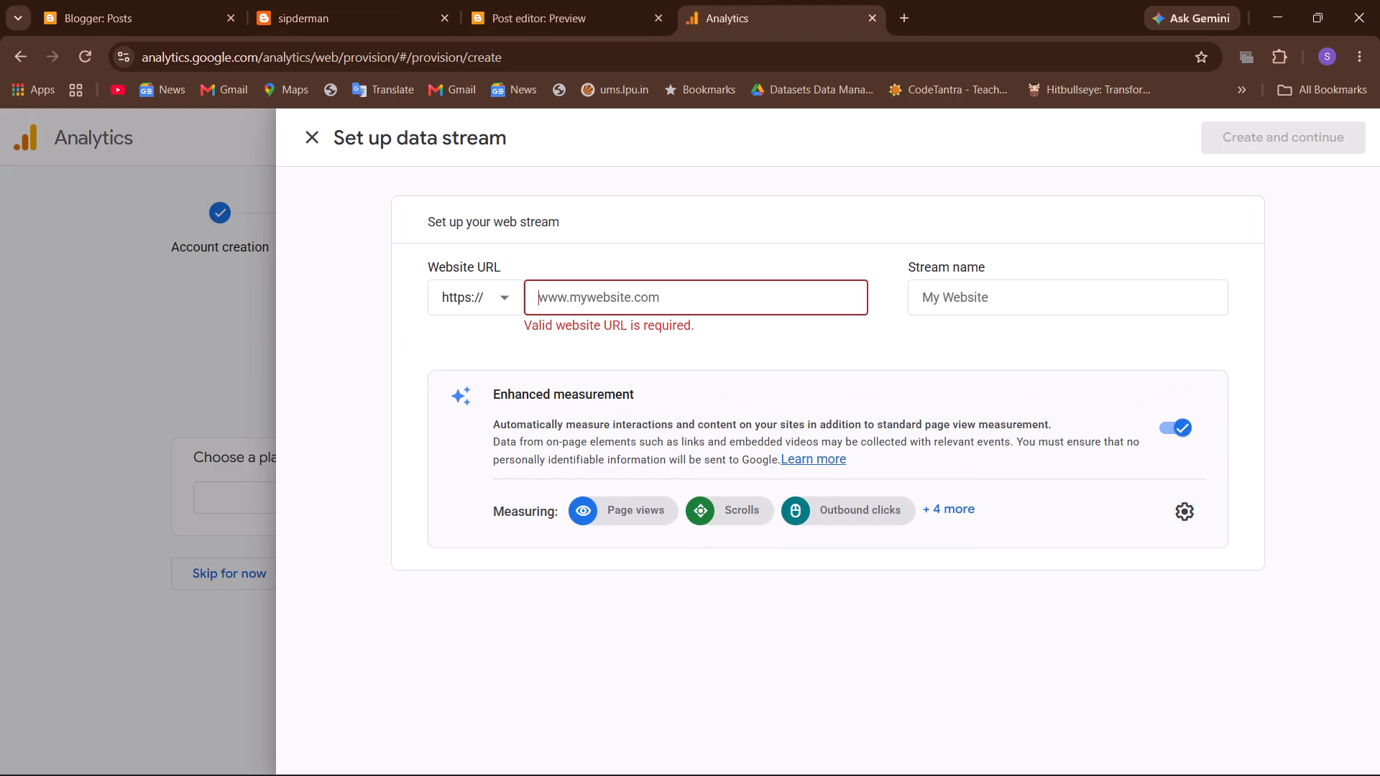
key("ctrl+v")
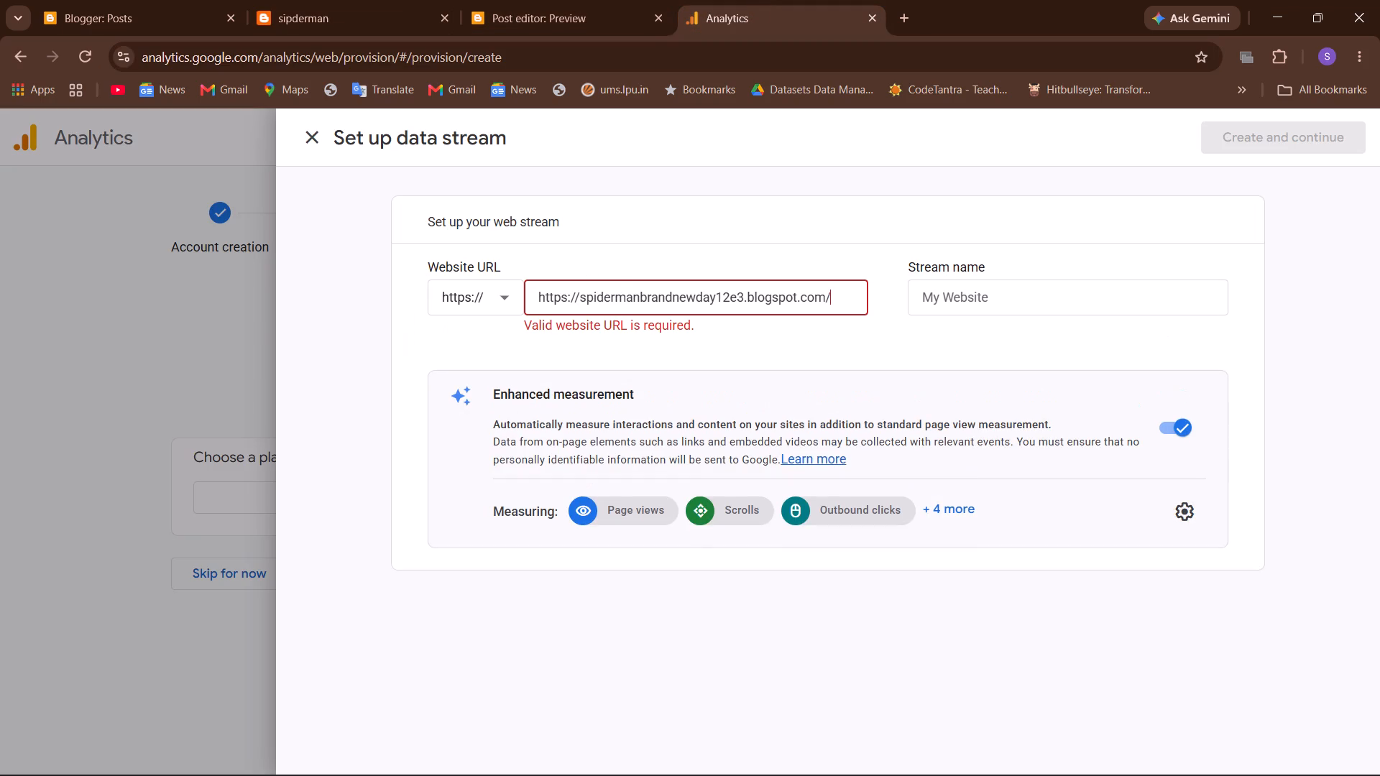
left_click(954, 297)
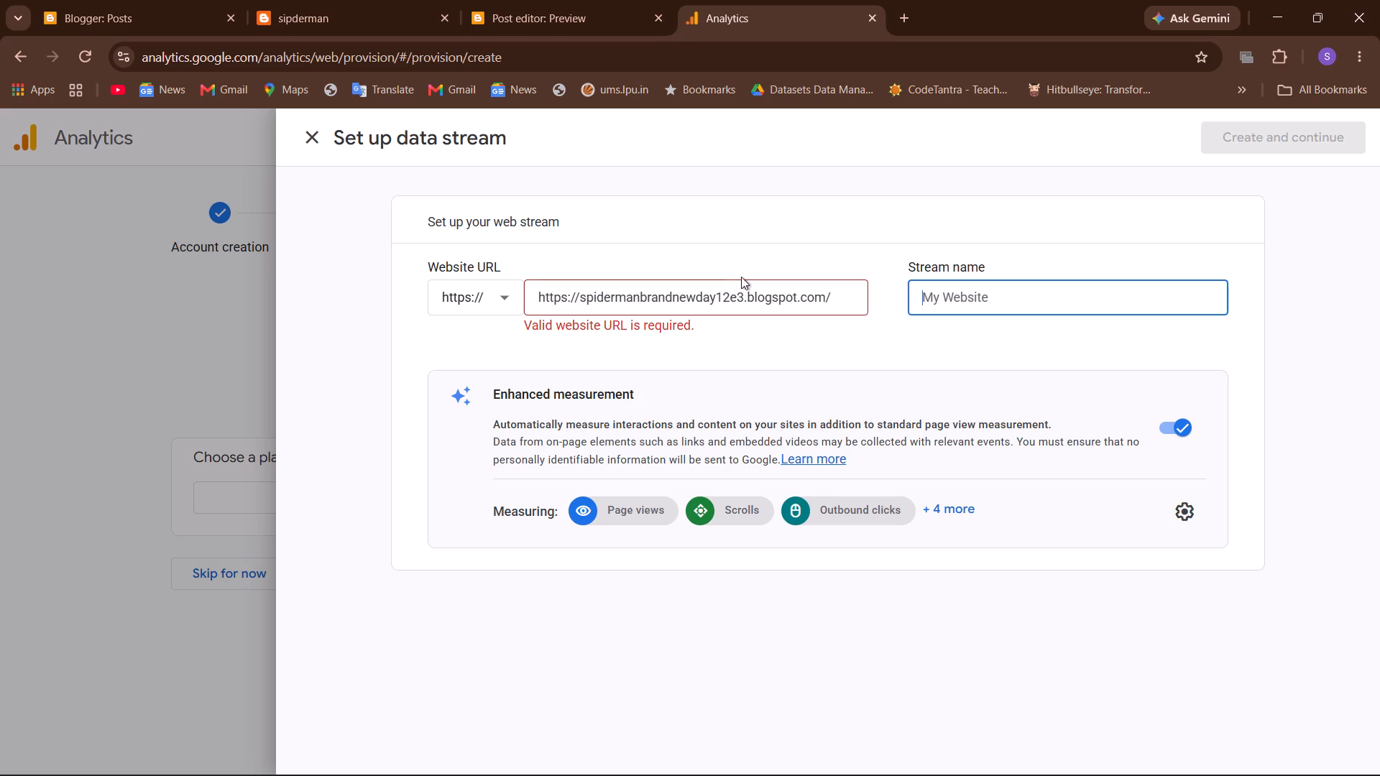
left_click(45, 9)
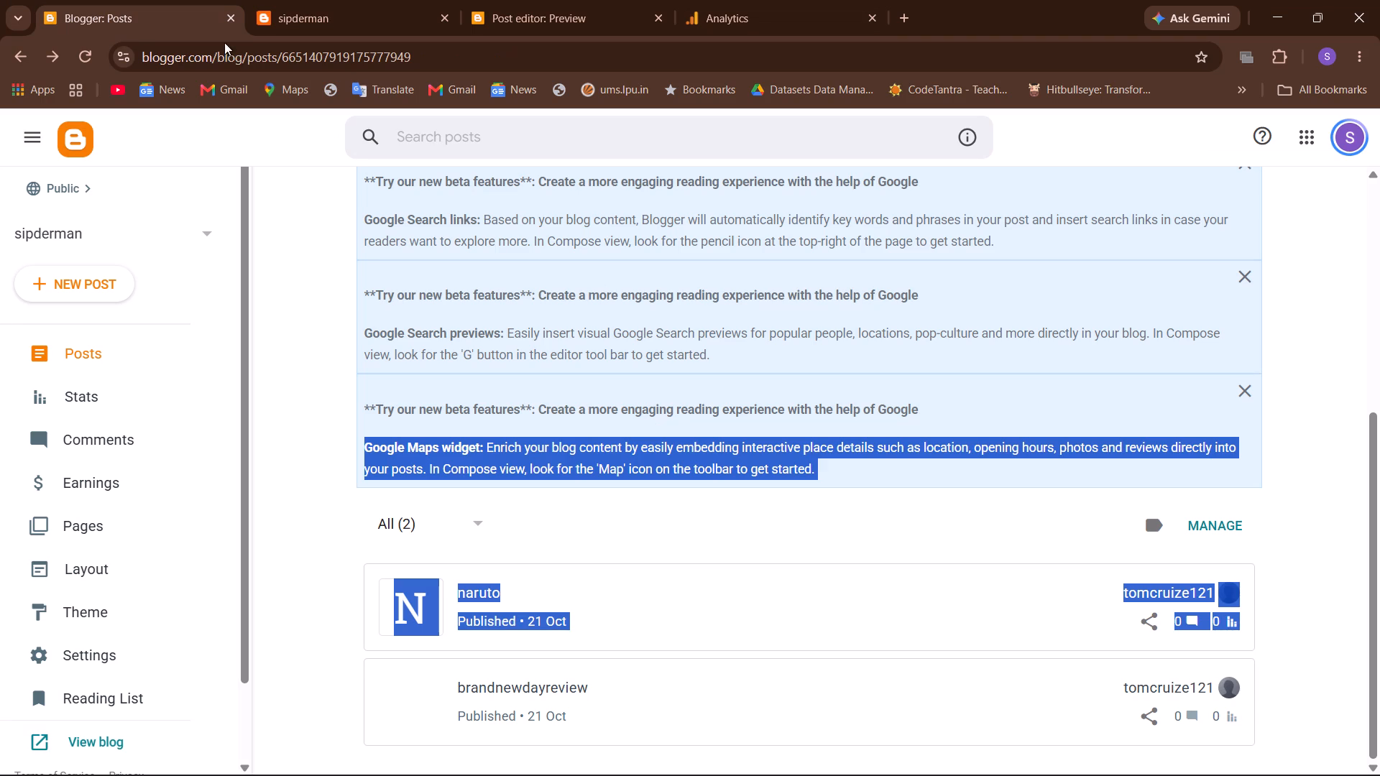
left_click(451, 52)
left_click(451, 52)
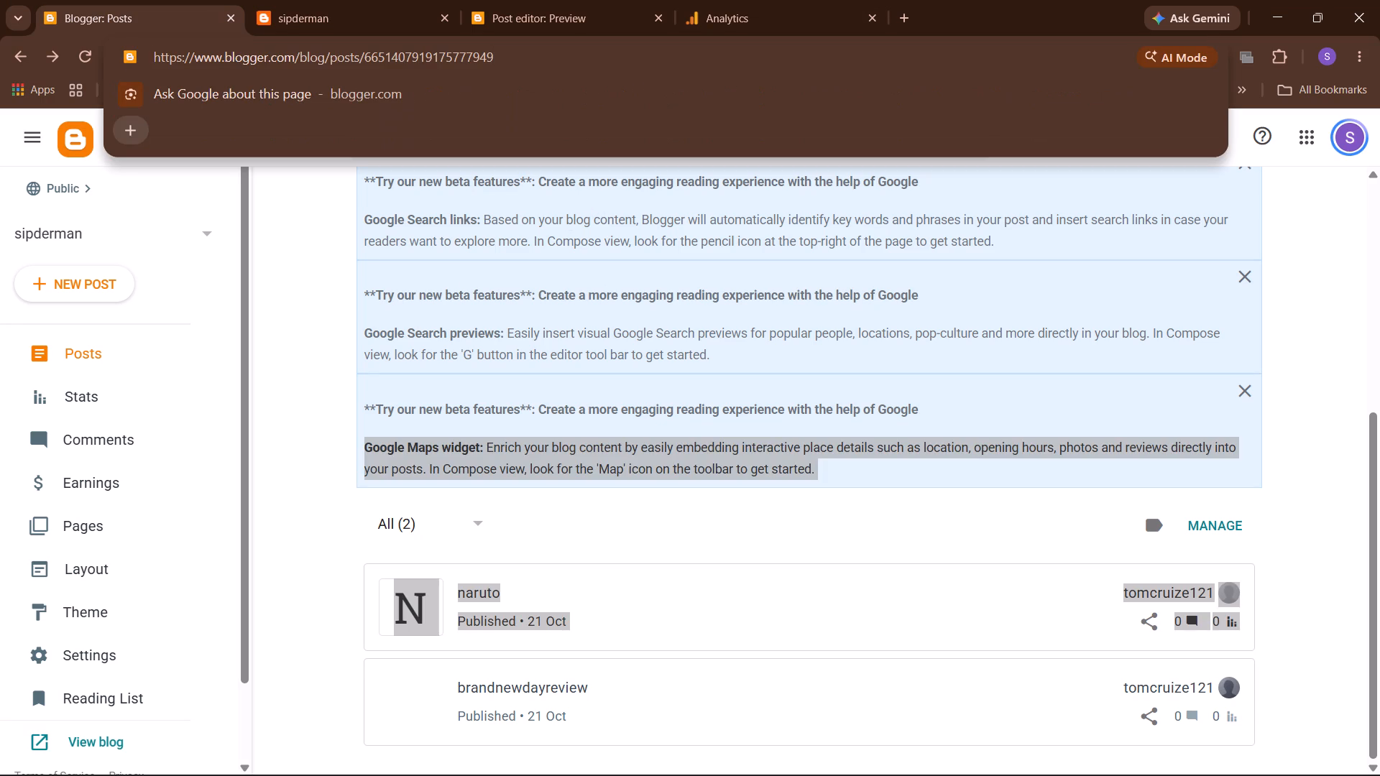
left_click_drag(522, 57, 0, 78)
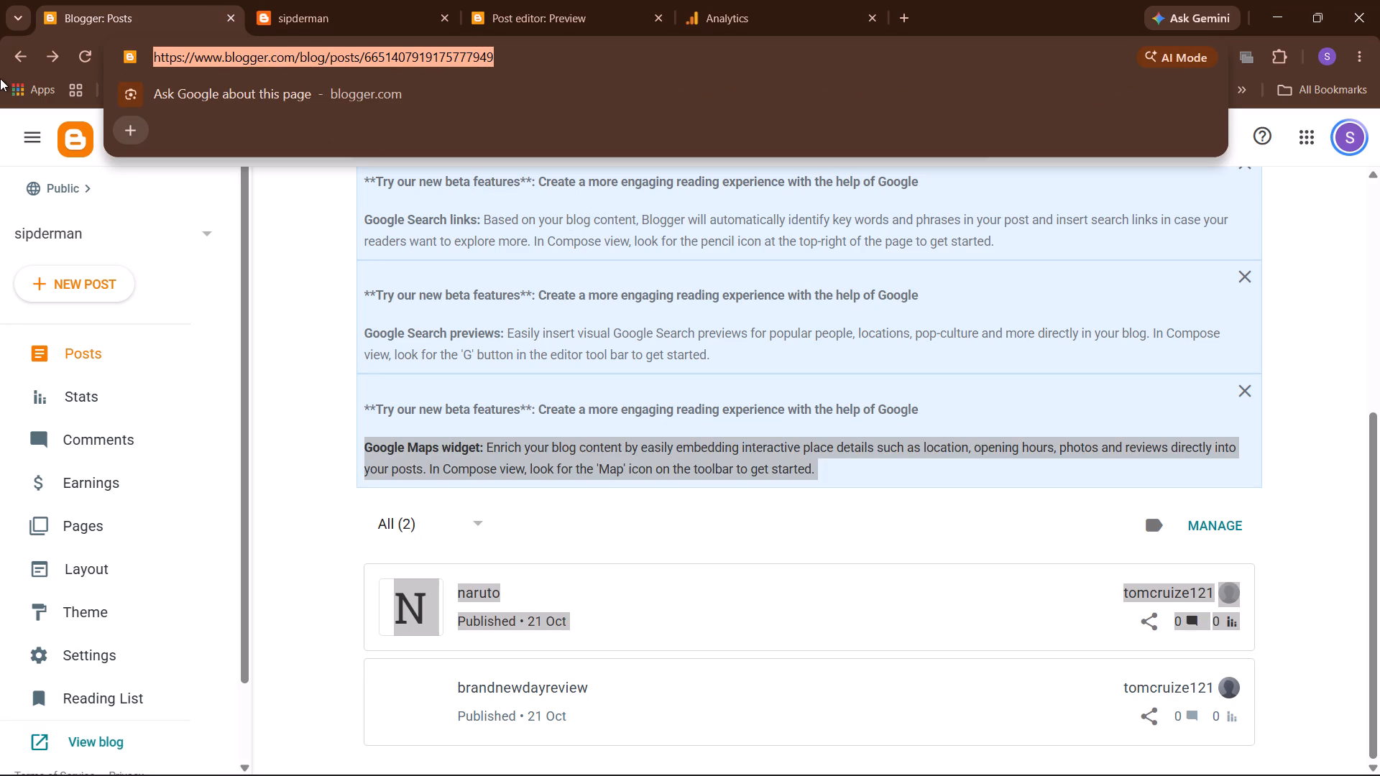
key("ctrl+c")
left_click(763, 18)
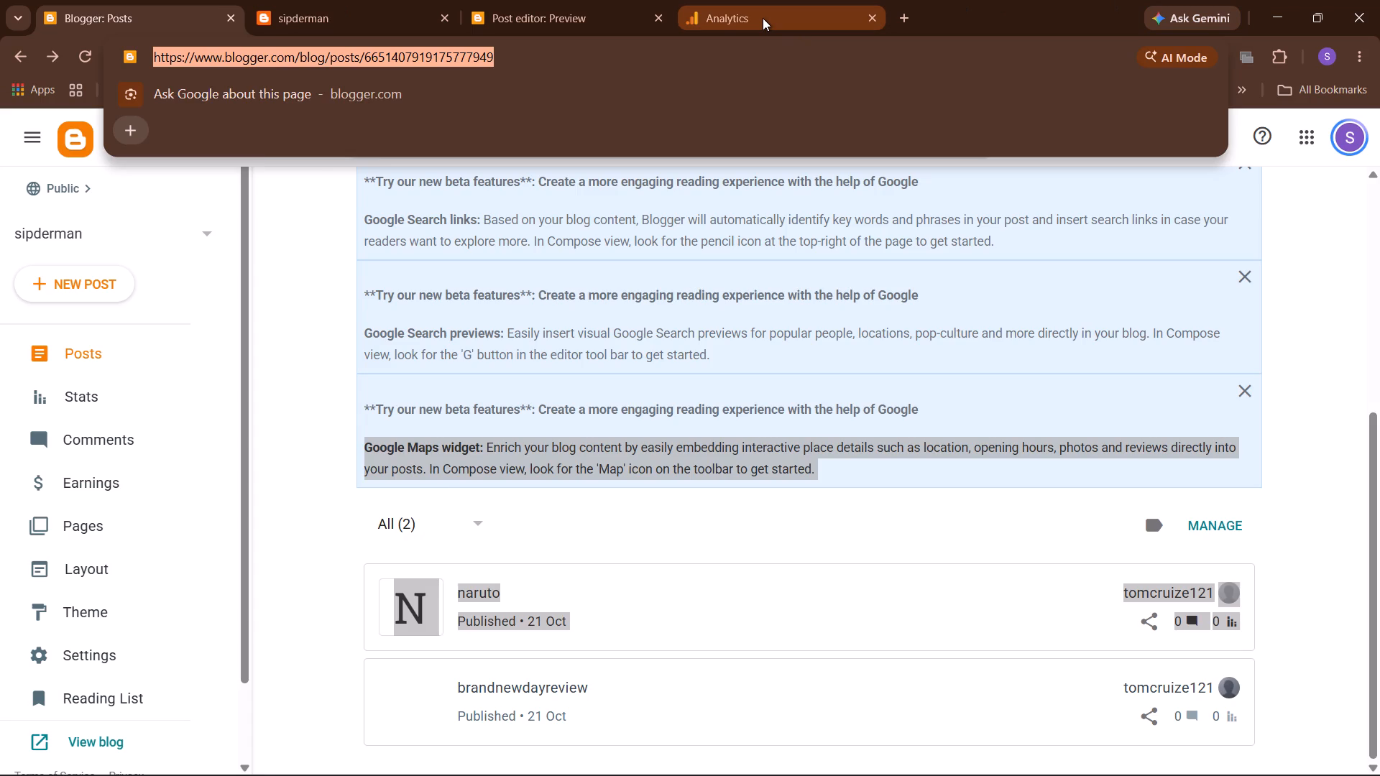
left_click_drag(842, 295, 449, 342)
key("BackSpace")
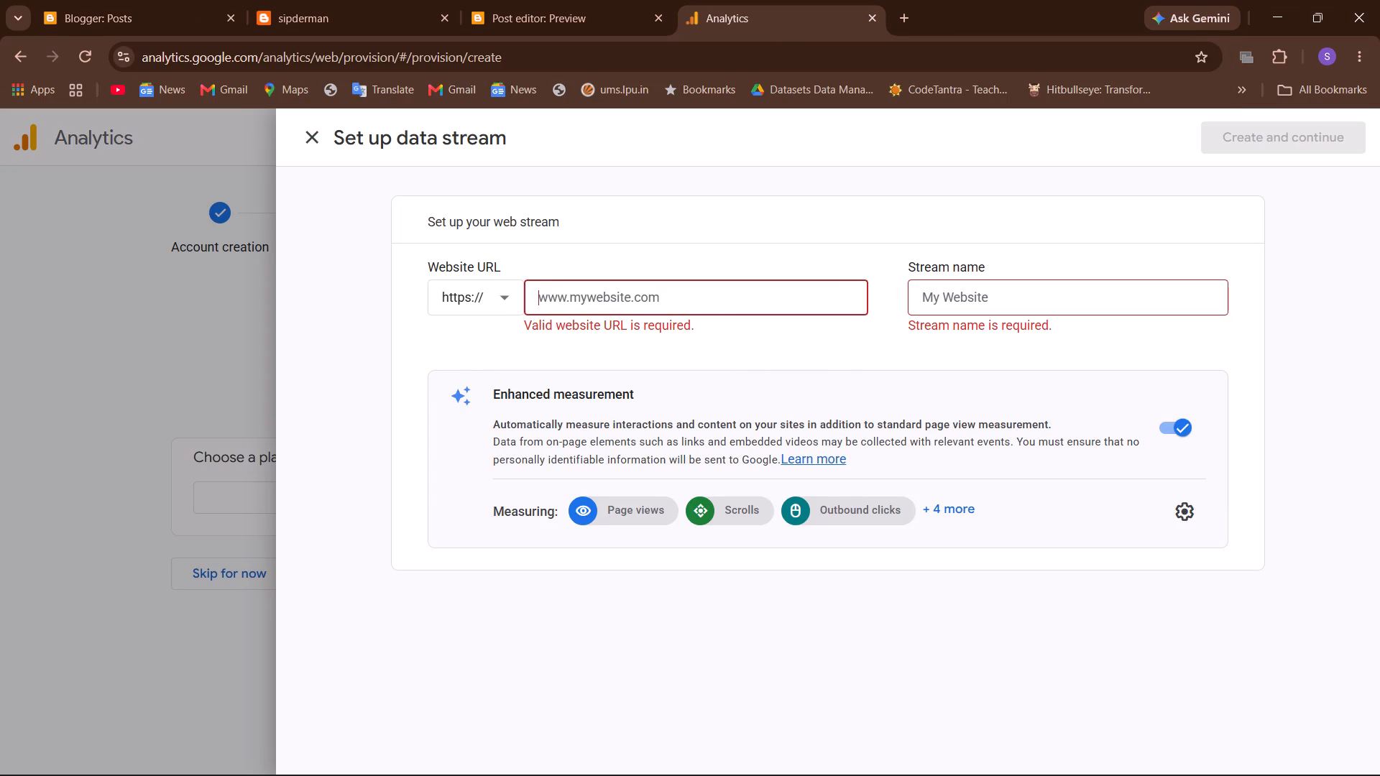
key("ctrl+v")
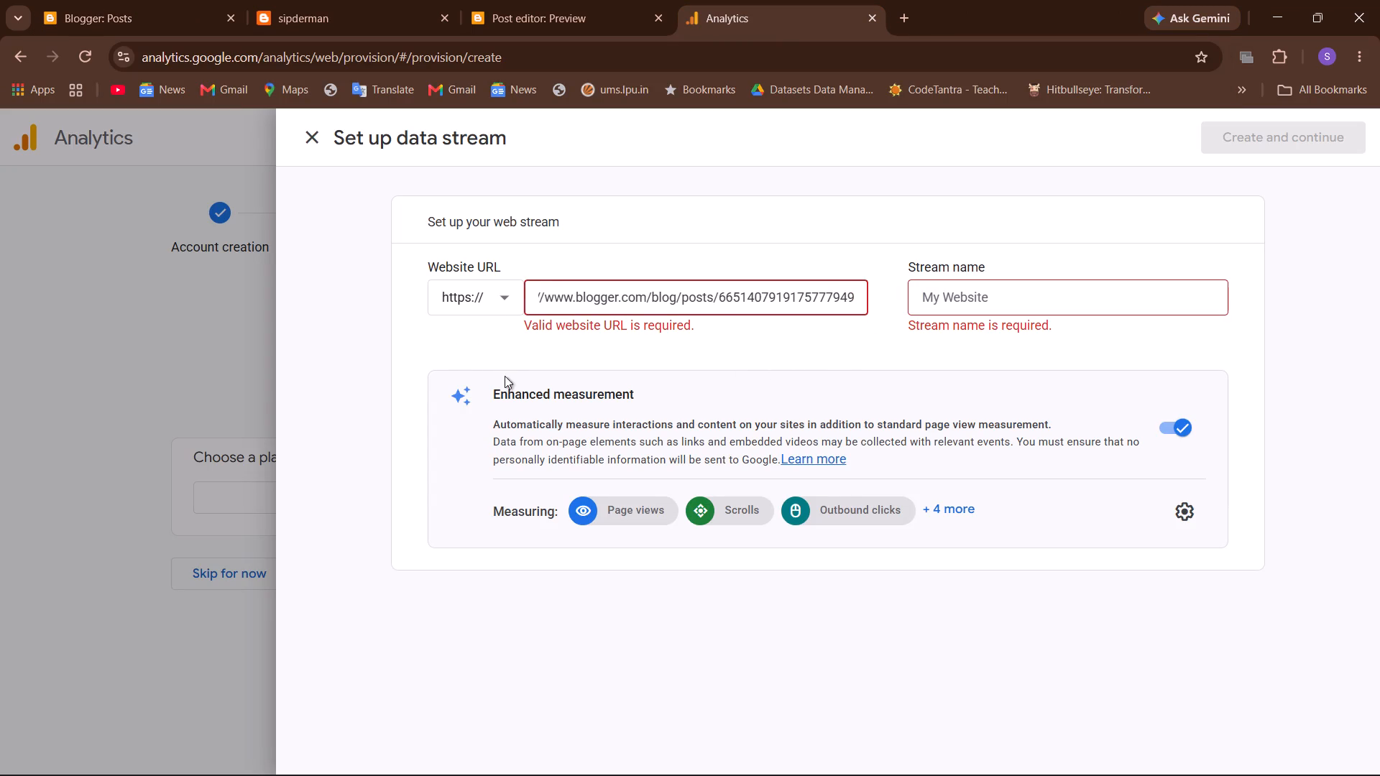
left_click(986, 298)
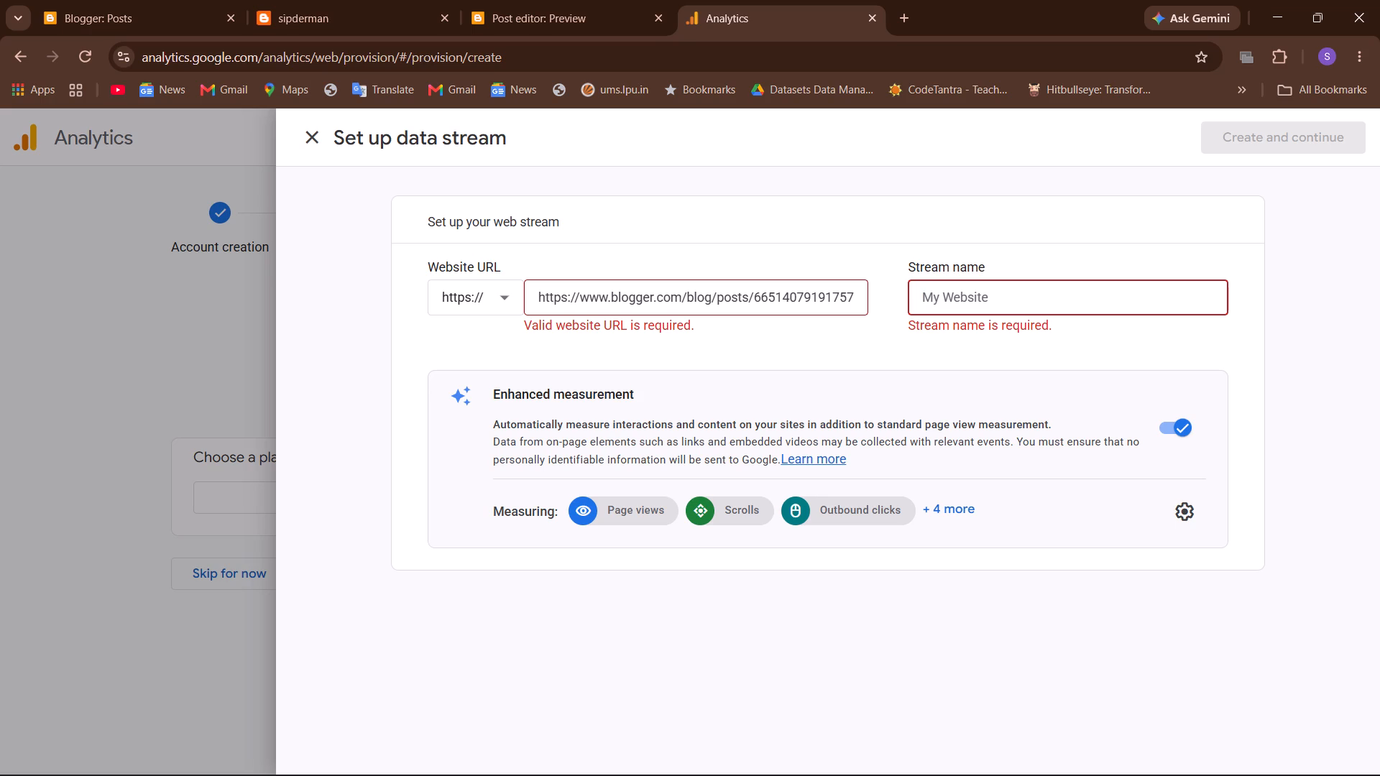
scroll(578, 297, "right", 1)
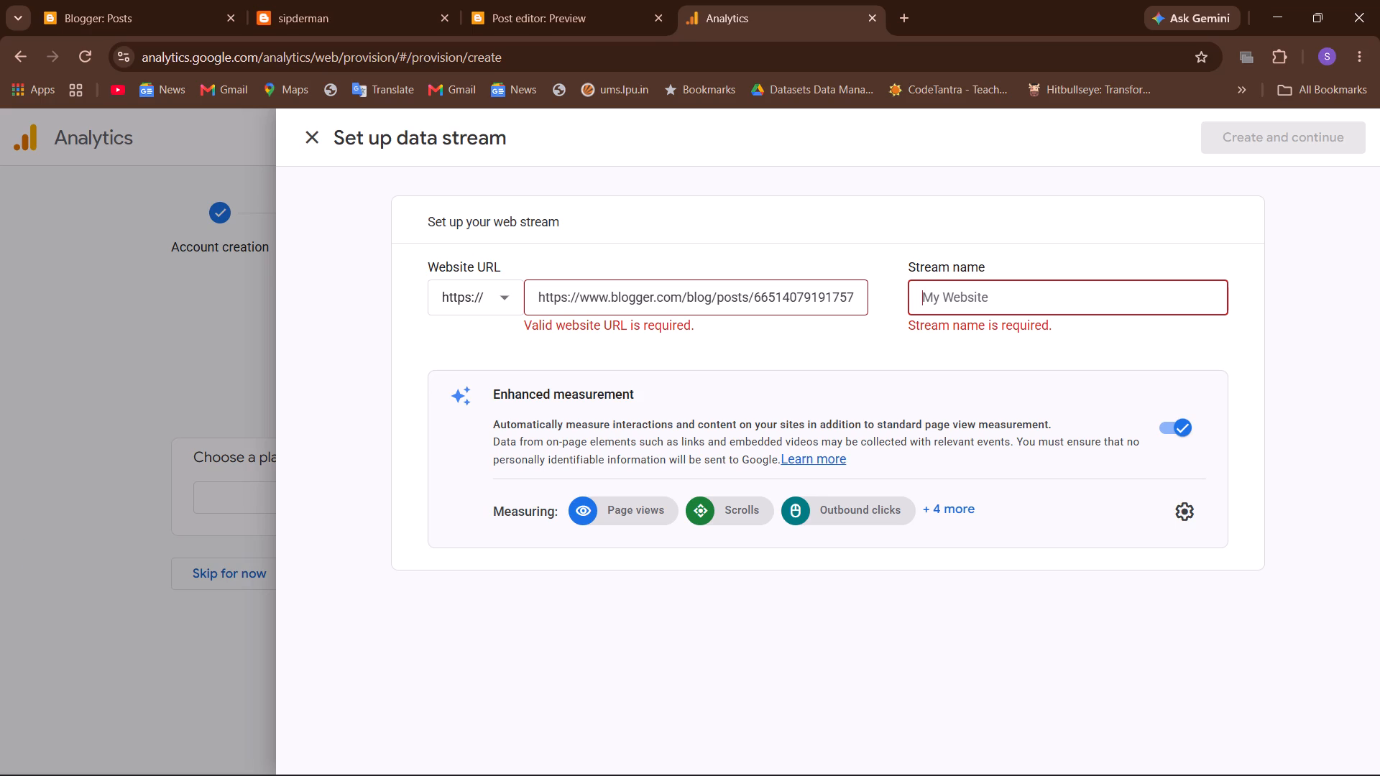
left_click(576, 296)
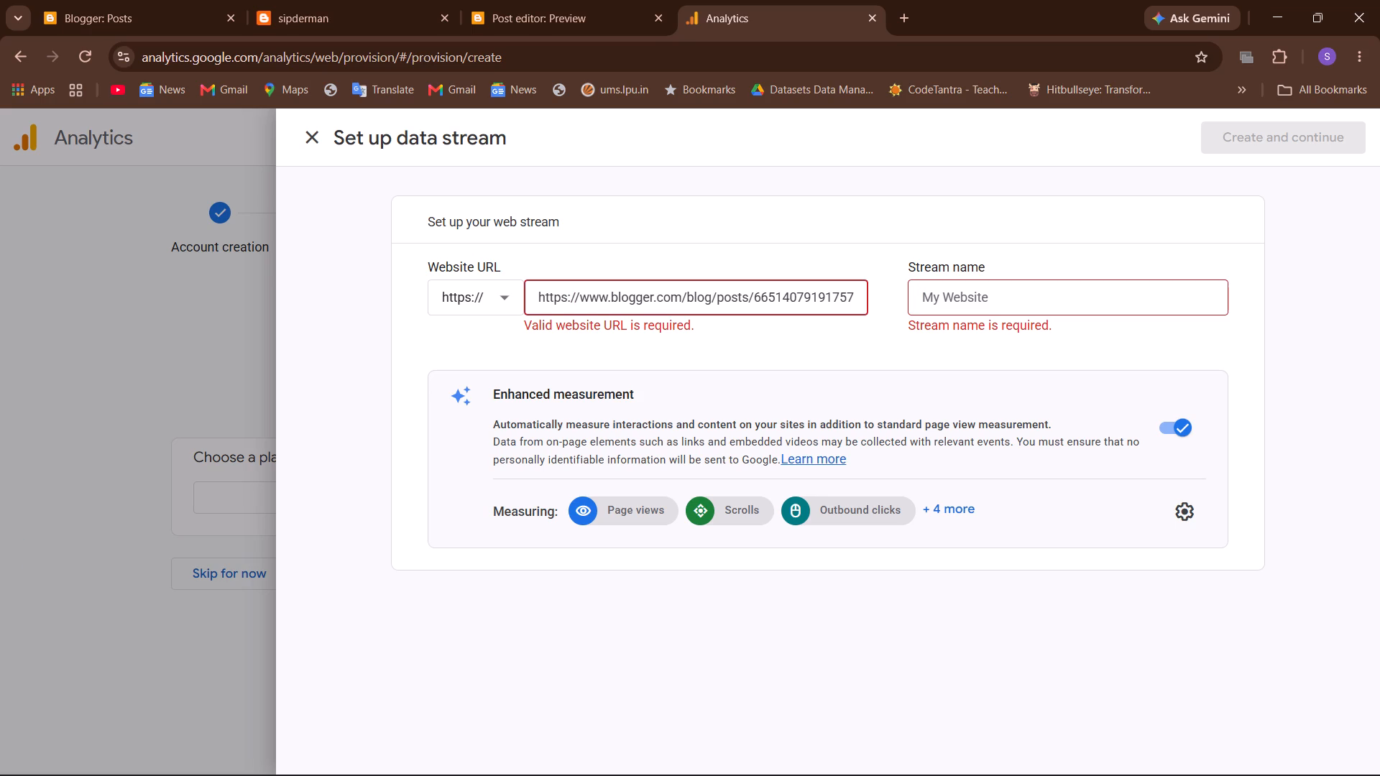
left_click(581, 295)
key("BackSpace")
key("BackSpace")
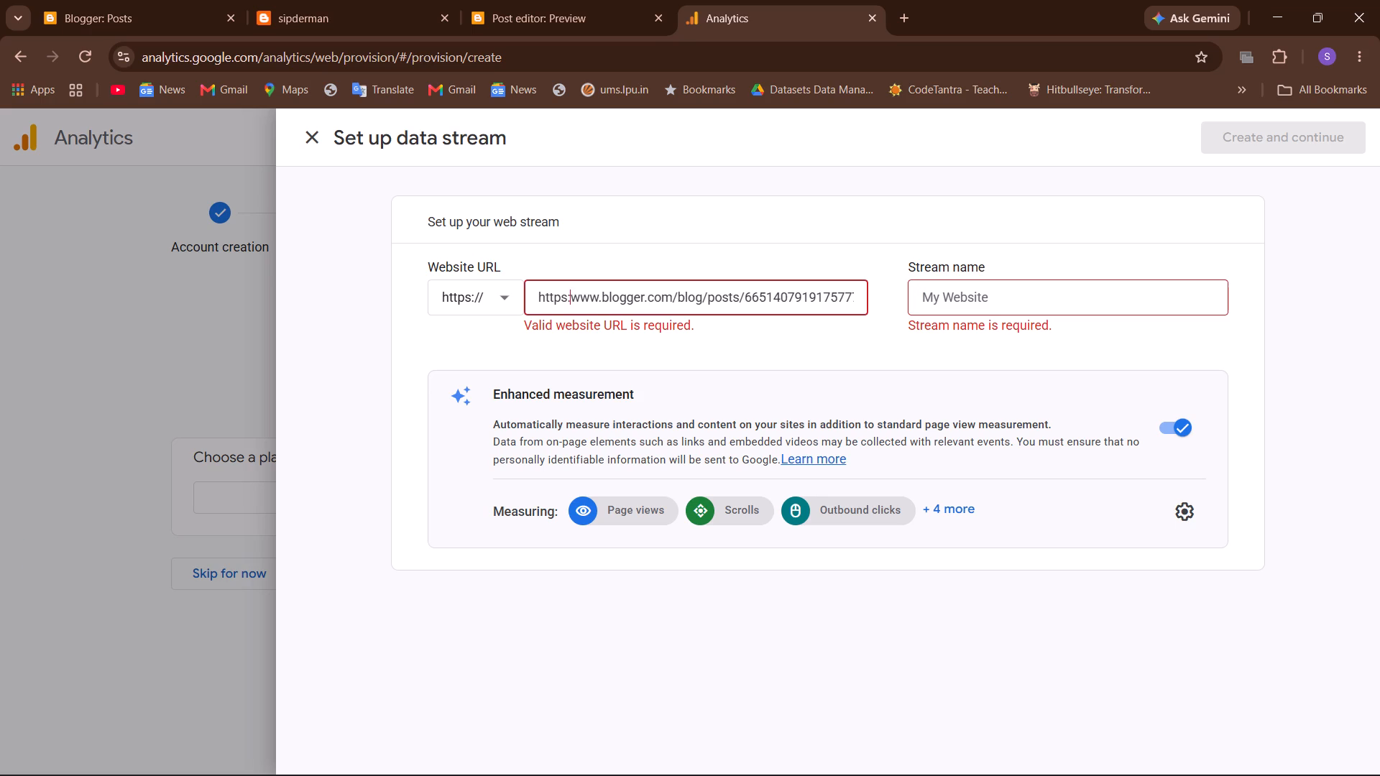
key("BackSpace")
key("BackSpace")
key("BackSpace")
key("BackSpace")
key("BackSpace")
key("BackSpace")
key("BackSpace")
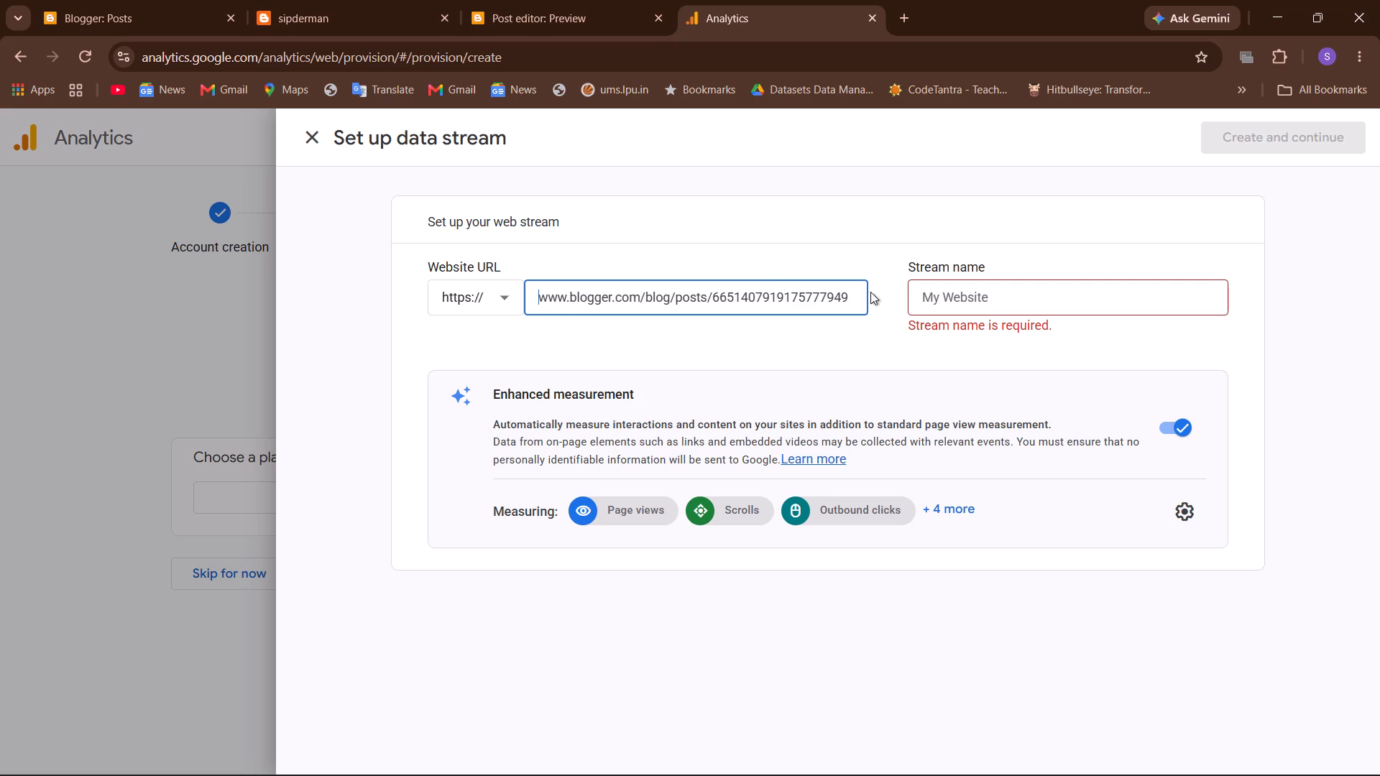
Name the web data stream spiderman.
left_click(970, 303)
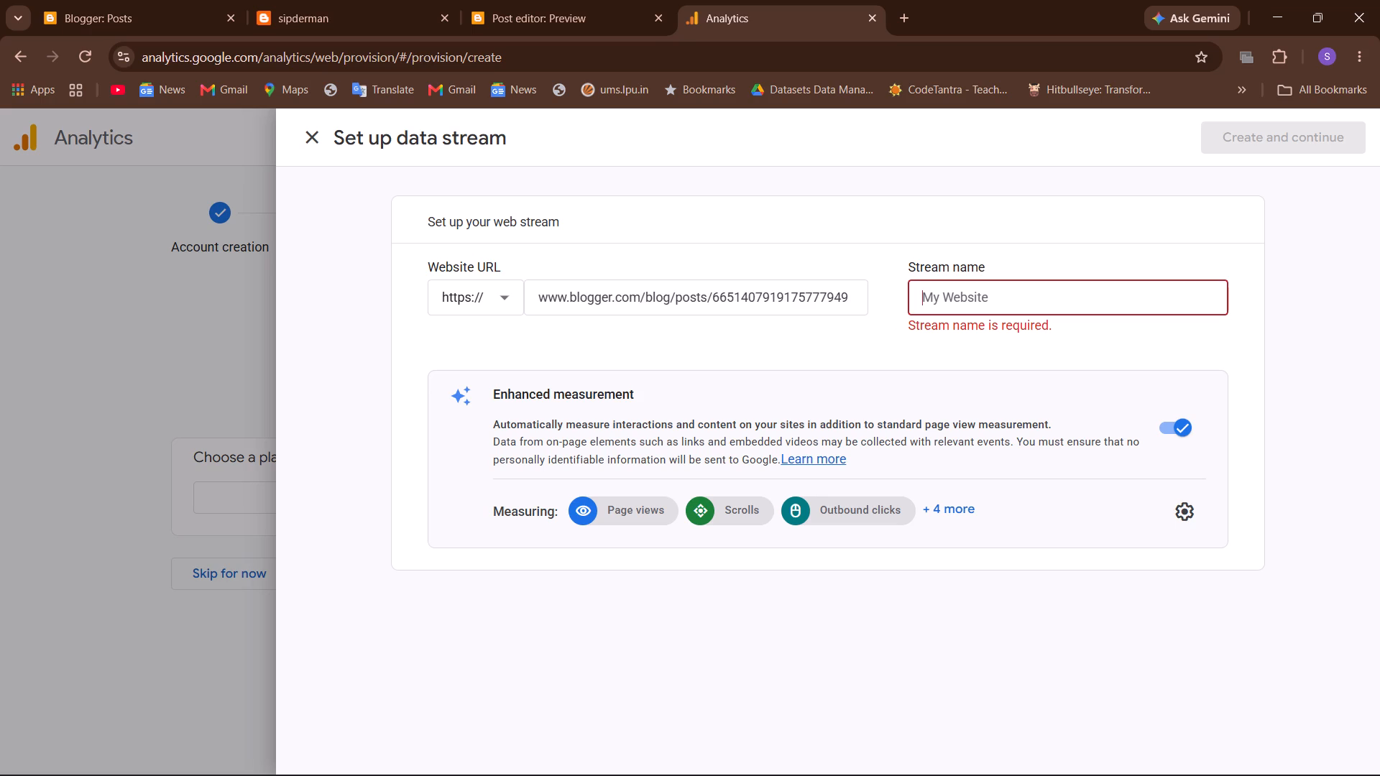
type("soider")
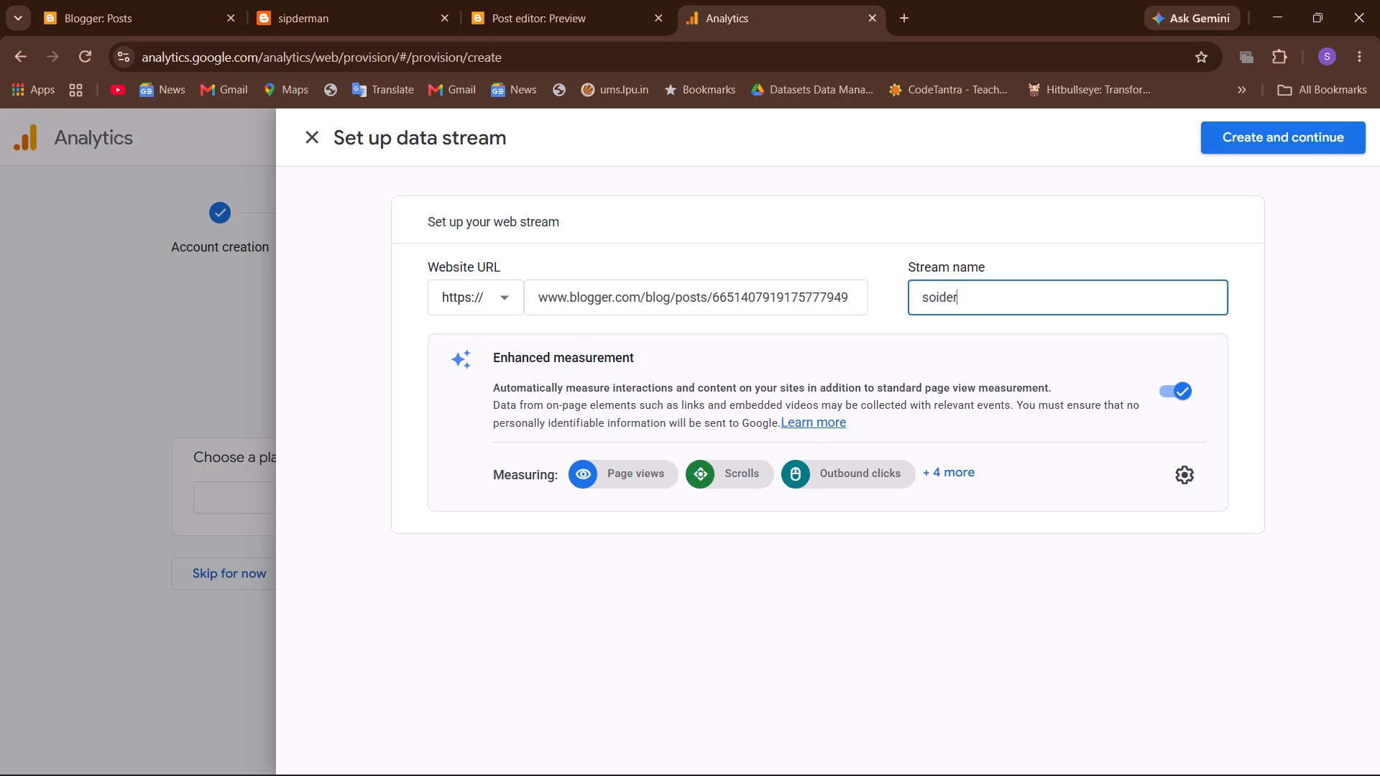
key("BackSpace")
key("BackSpace")
key("BackSpace")
key("BackSpace")
key("BackSpace")
type("pider")
type("man")
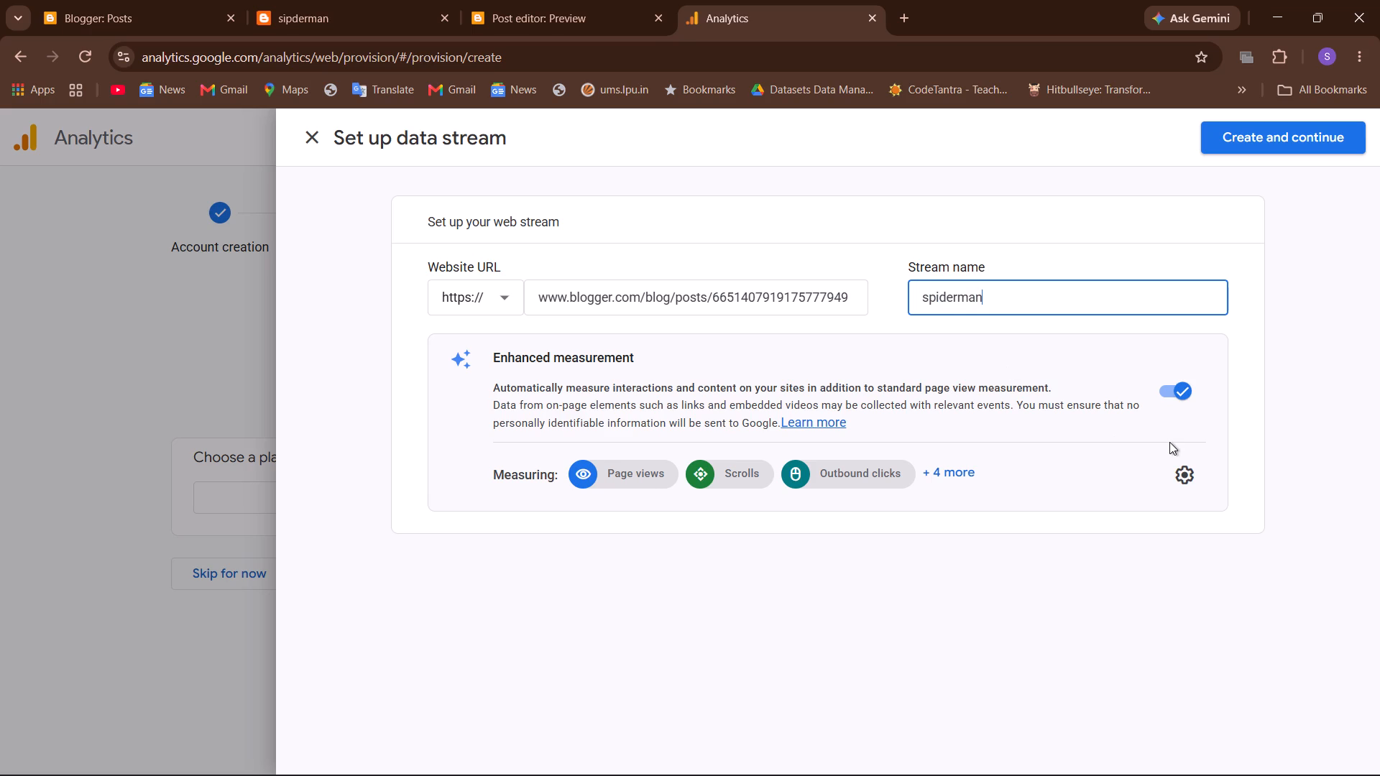
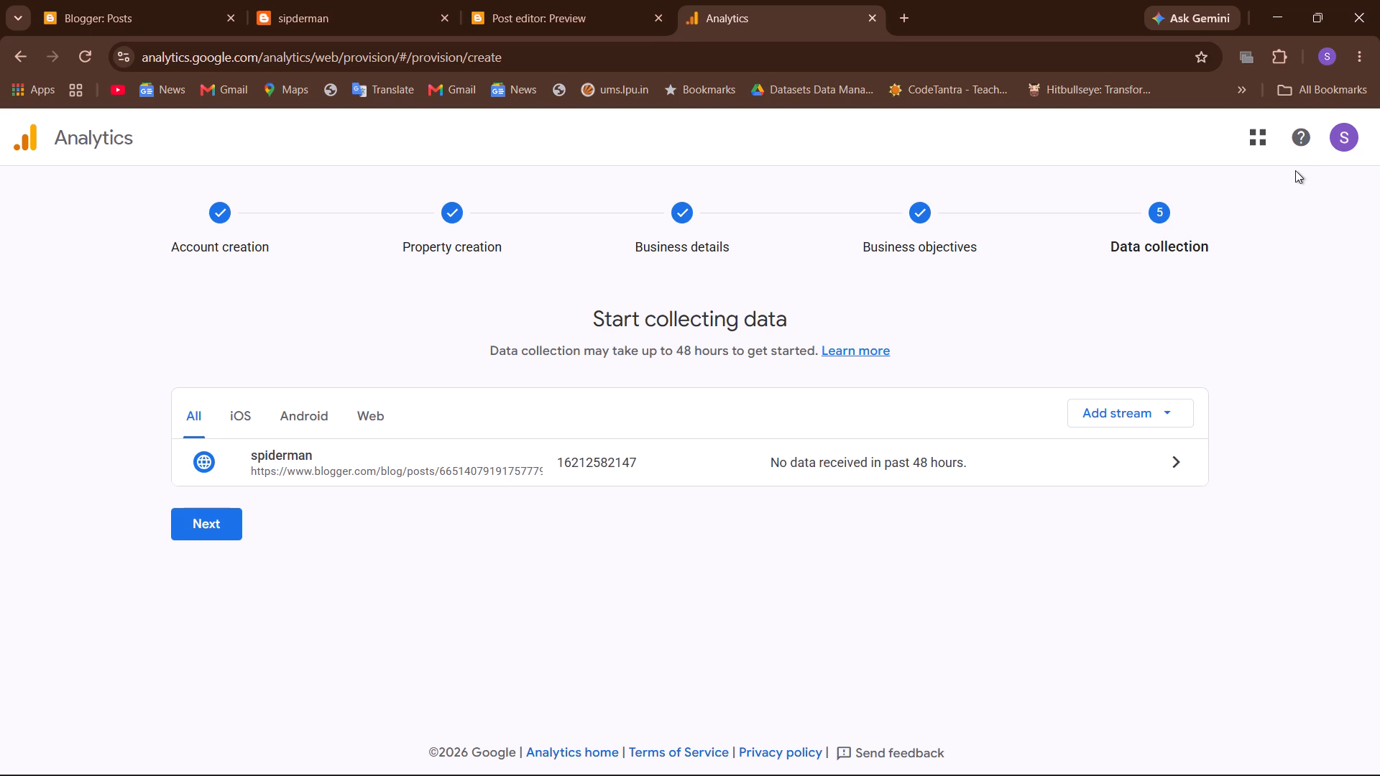
Open the spiderman web stream's Google tag setup instructions and copy the complete gtag.js snippet for manual installation.
left_click(1156, 468)
left_click(1172, 465)
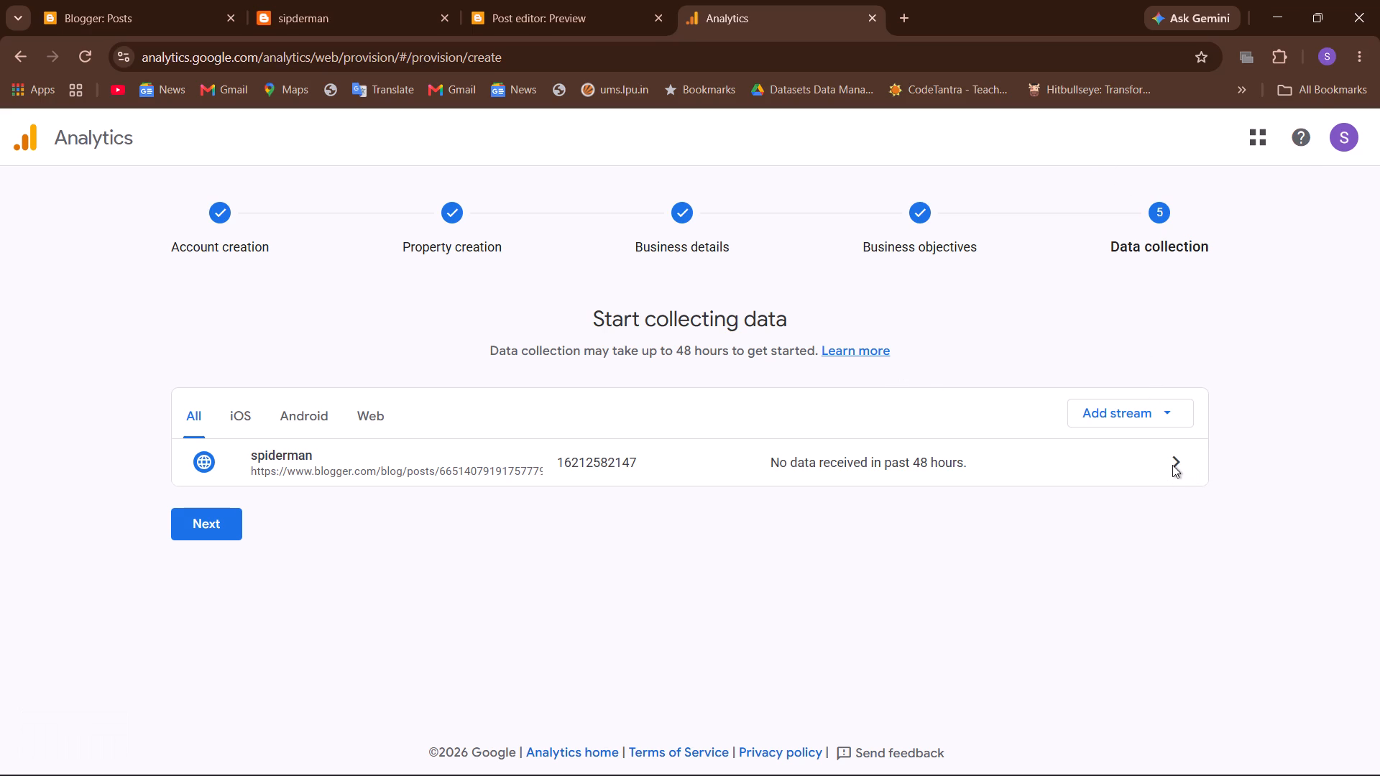
left_click(1182, 460)
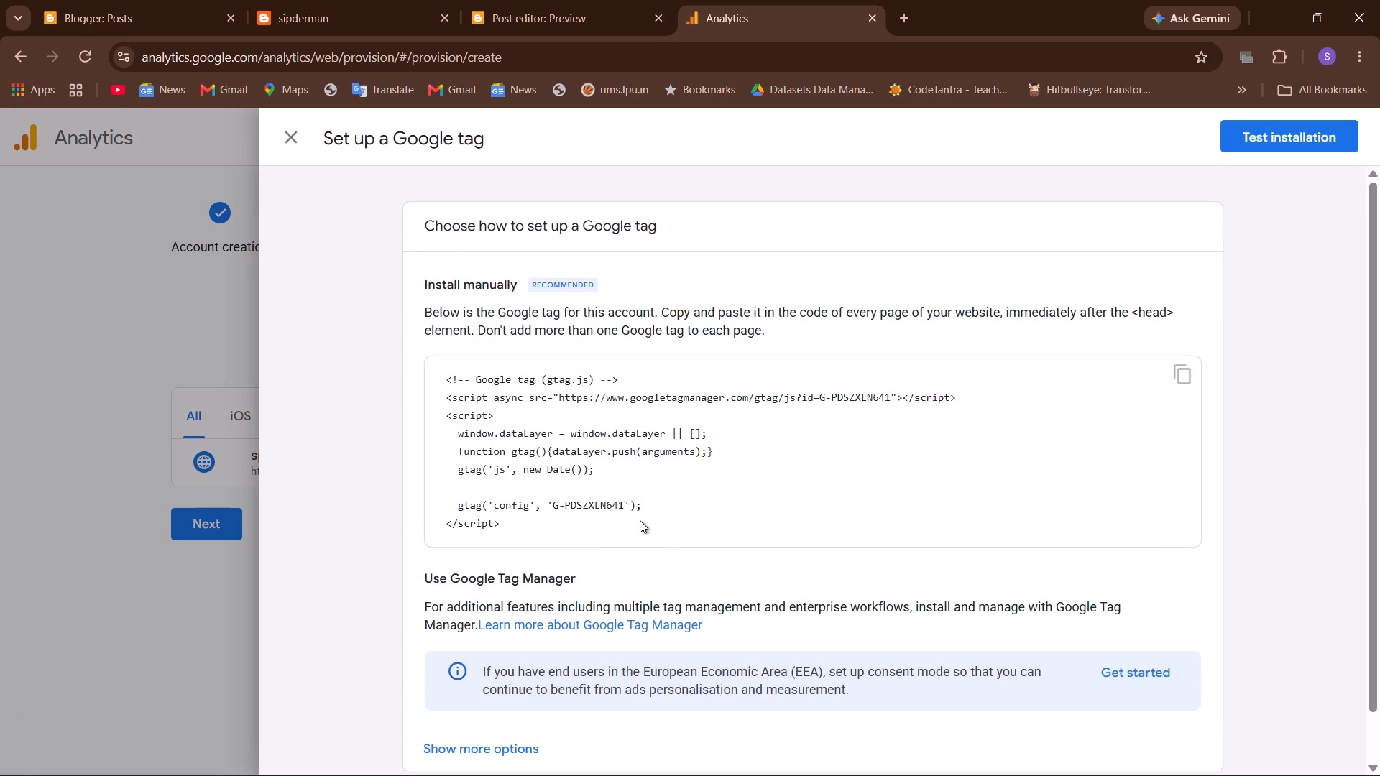
left_click_drag(593, 525, 413, 373)
key("ctrl+c")
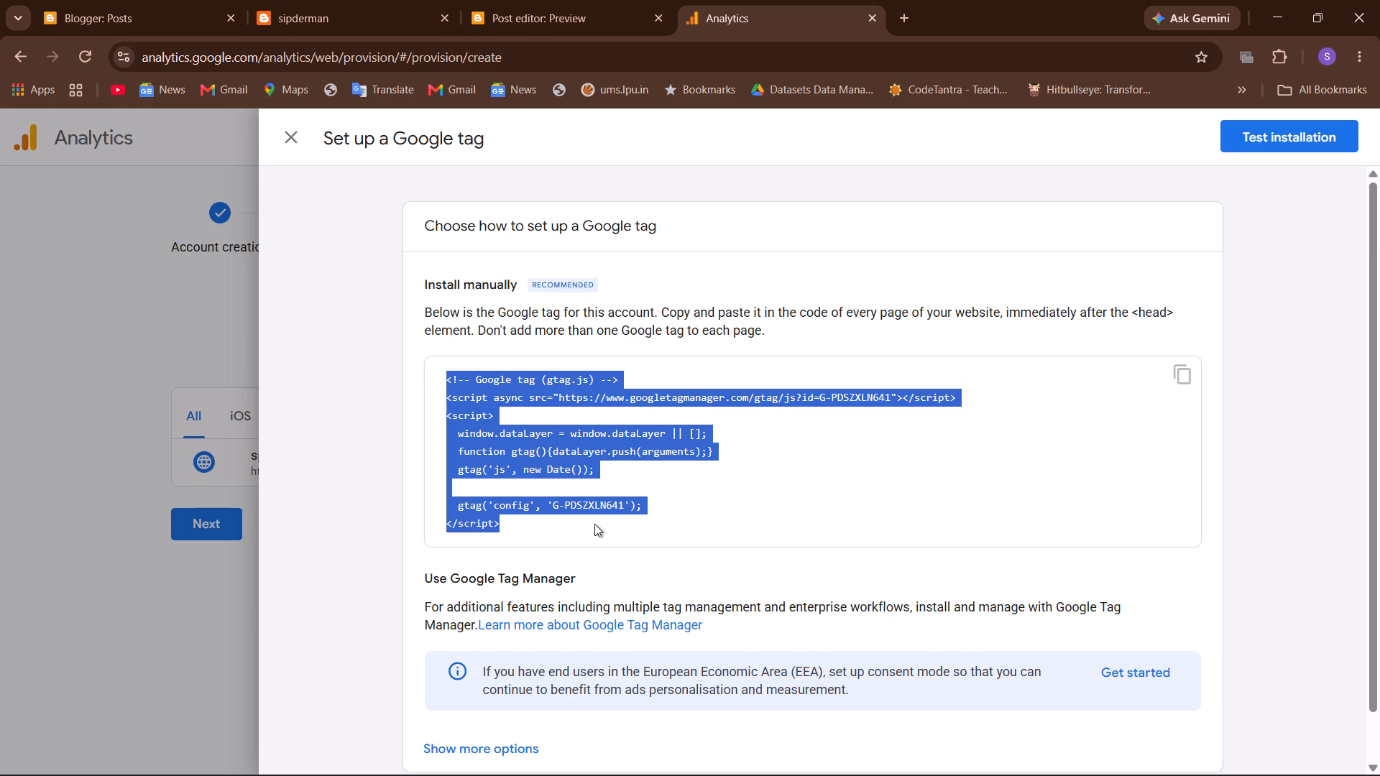
key("ctrl+c")
key("ctrl+c")
key("ctrl+c")
key("ctrl+c")
key("ctrl+c")
key("ctrl+c")
key("ctrl+c")
left_click_drag(520, 526, 501, 522)
left_click(501, 522)
left_click_drag(506, 527, 425, 354)
left_click_drag(425, 354, 425, 356)
key("ctrl+c")
left_click(290, 346)
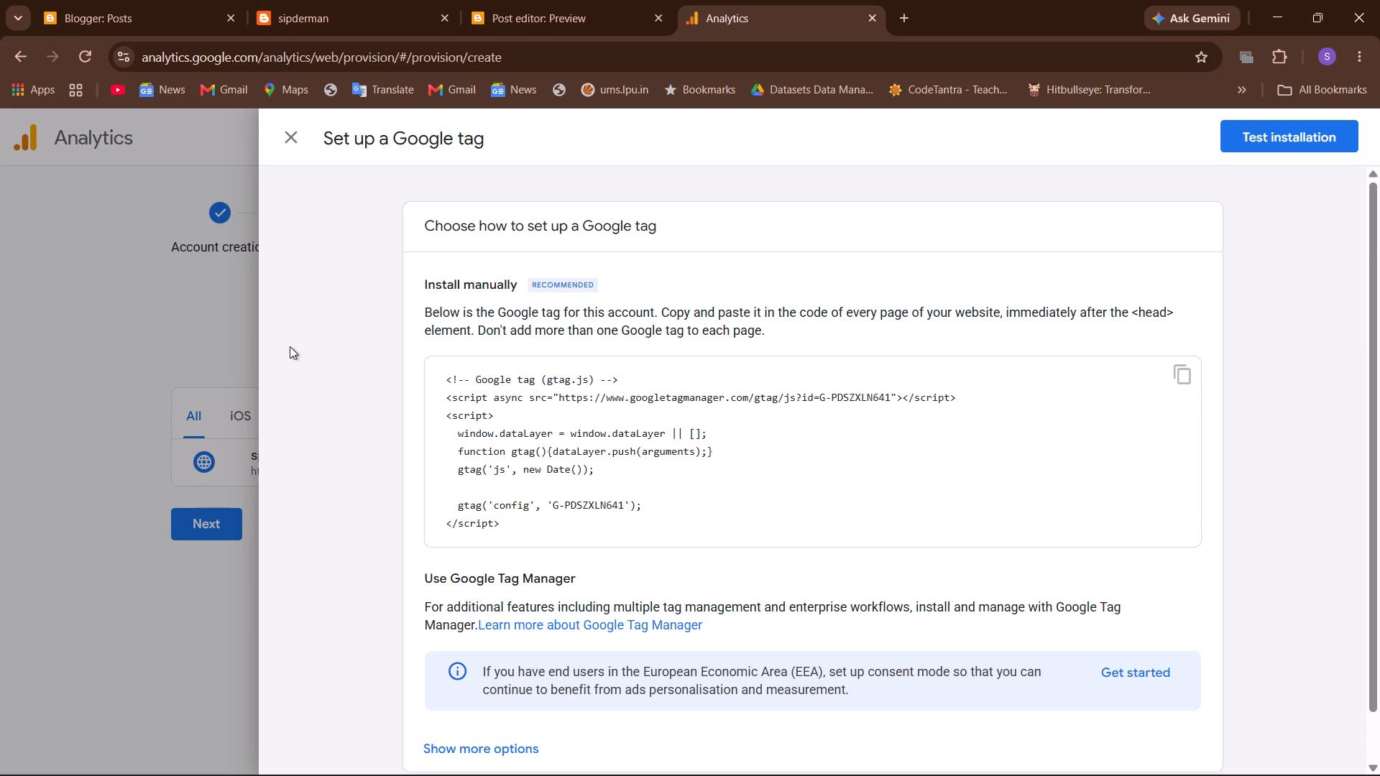
left_click(1199, 371)
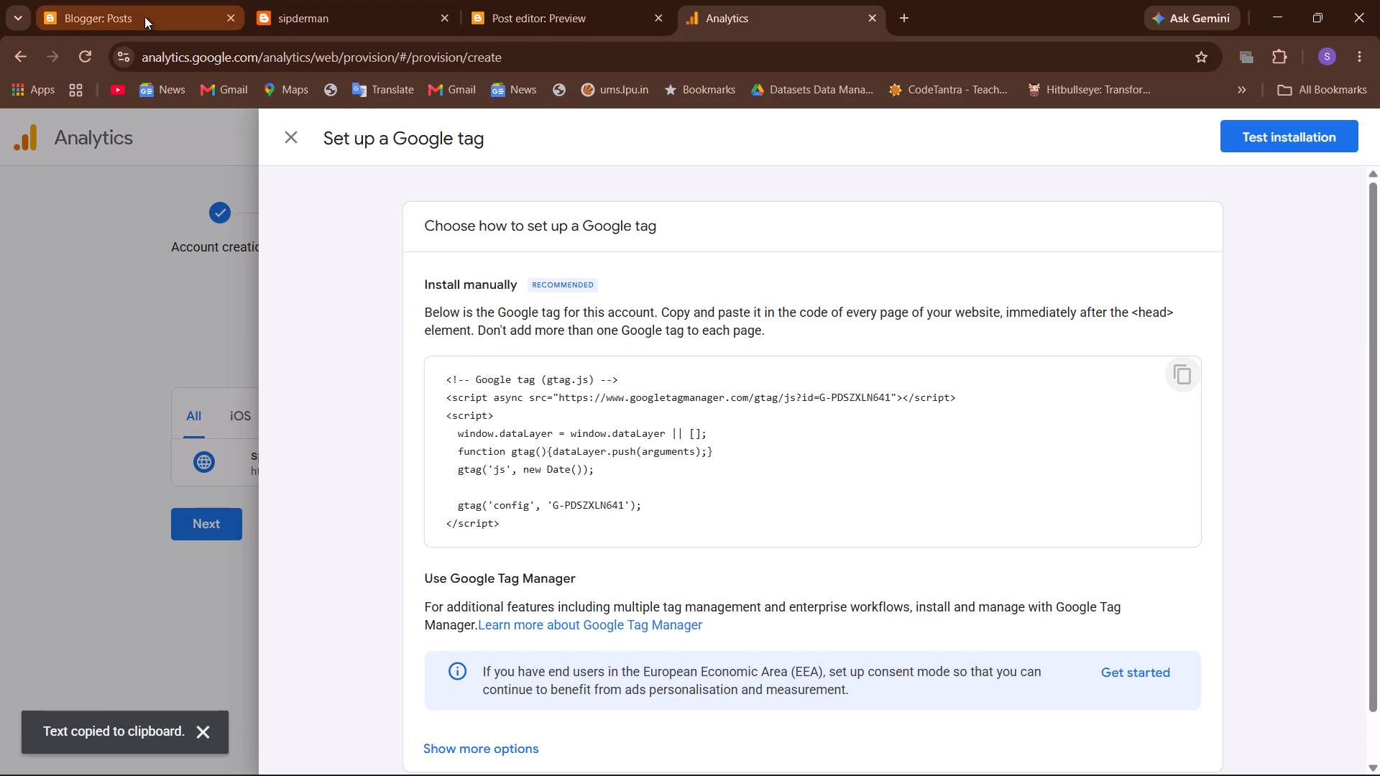
Switch to the Blogger posts page of the sipderman blog and look it over for a place to add the Google tag.
left_click(114, 9)
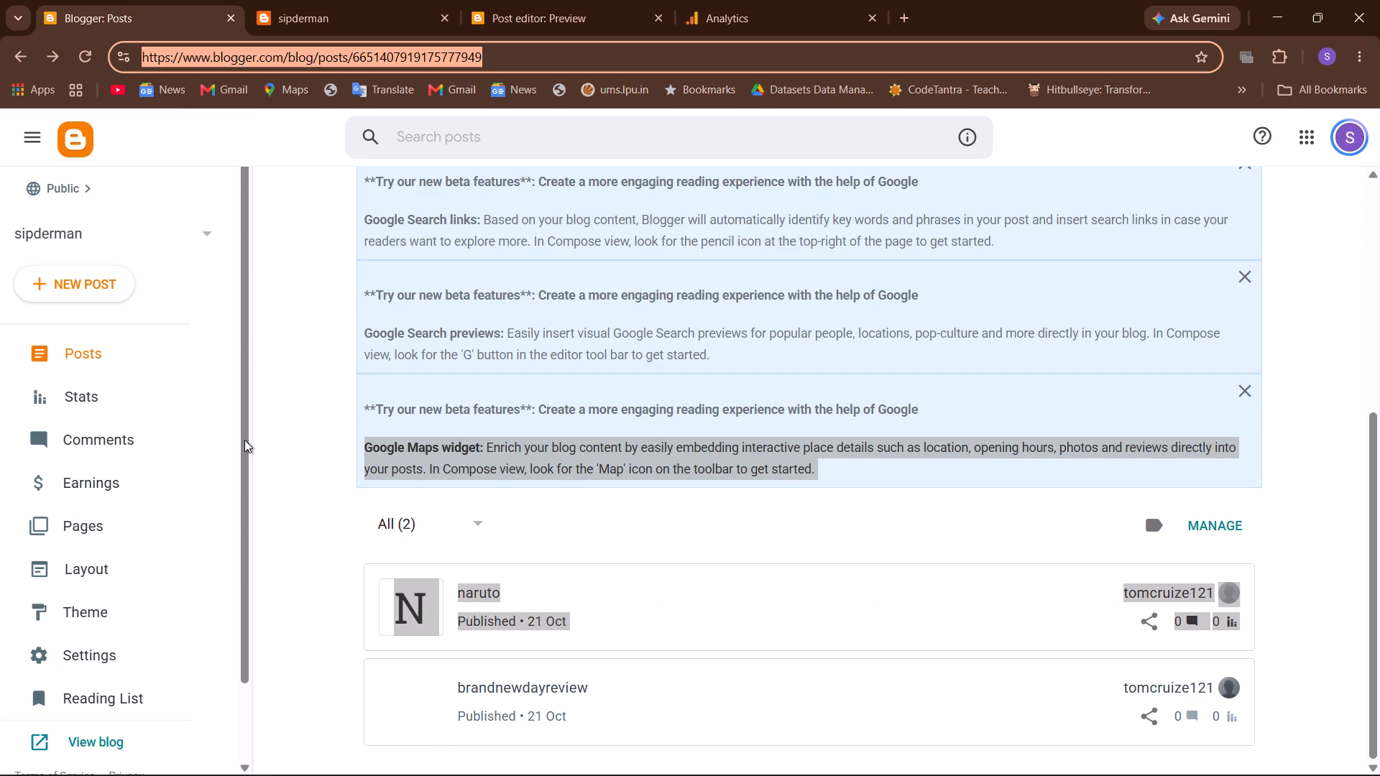
scroll(660, 715, "down", 1)
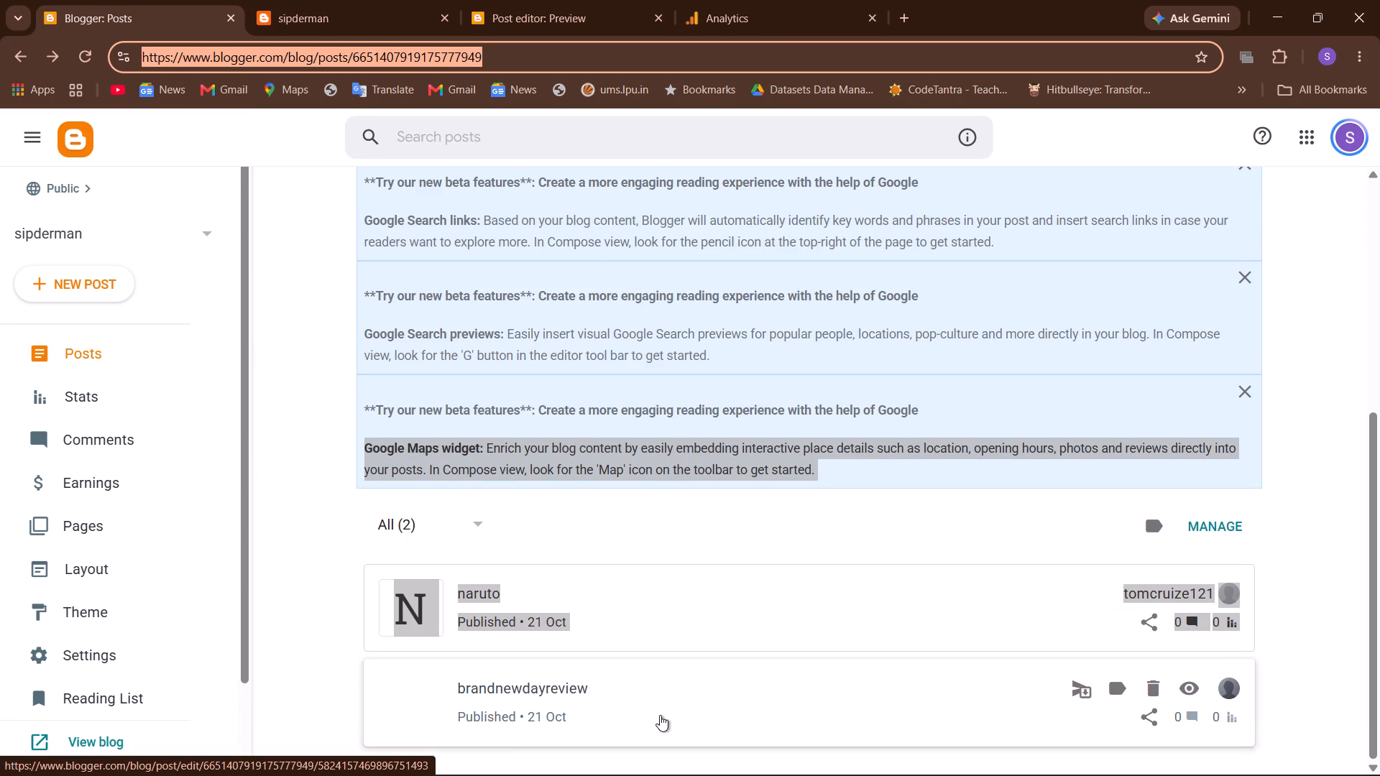
scroll(660, 715, "down", 1)
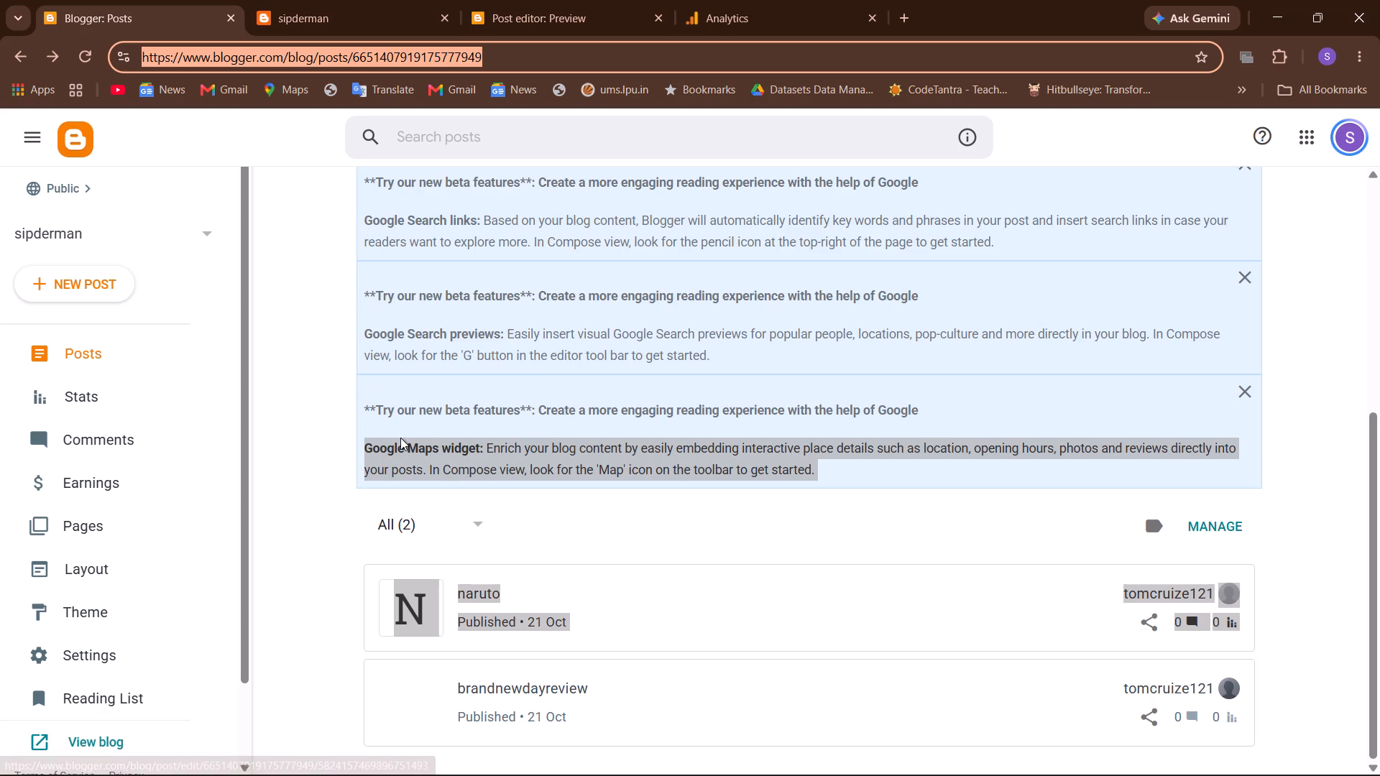
left_click(355, 545)
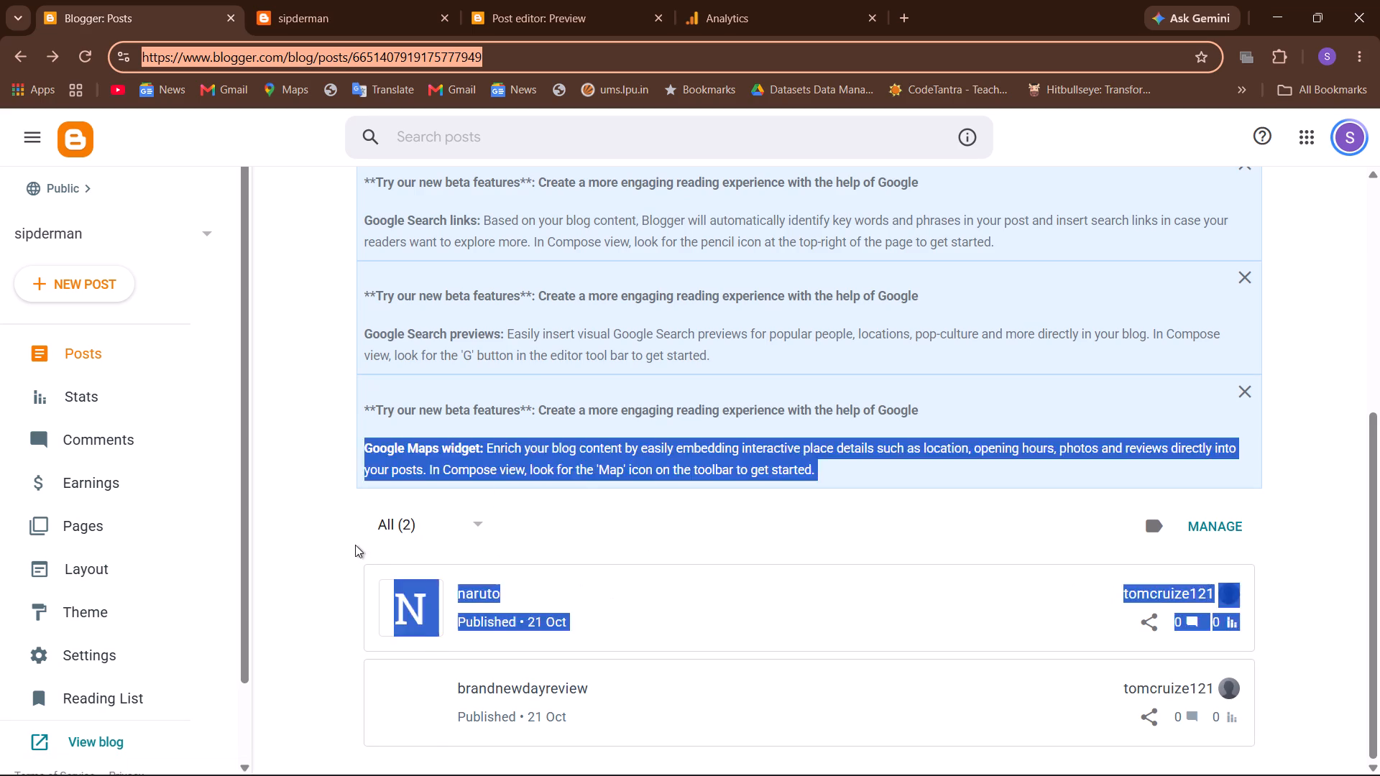
scroll(448, 587, "down", 1)
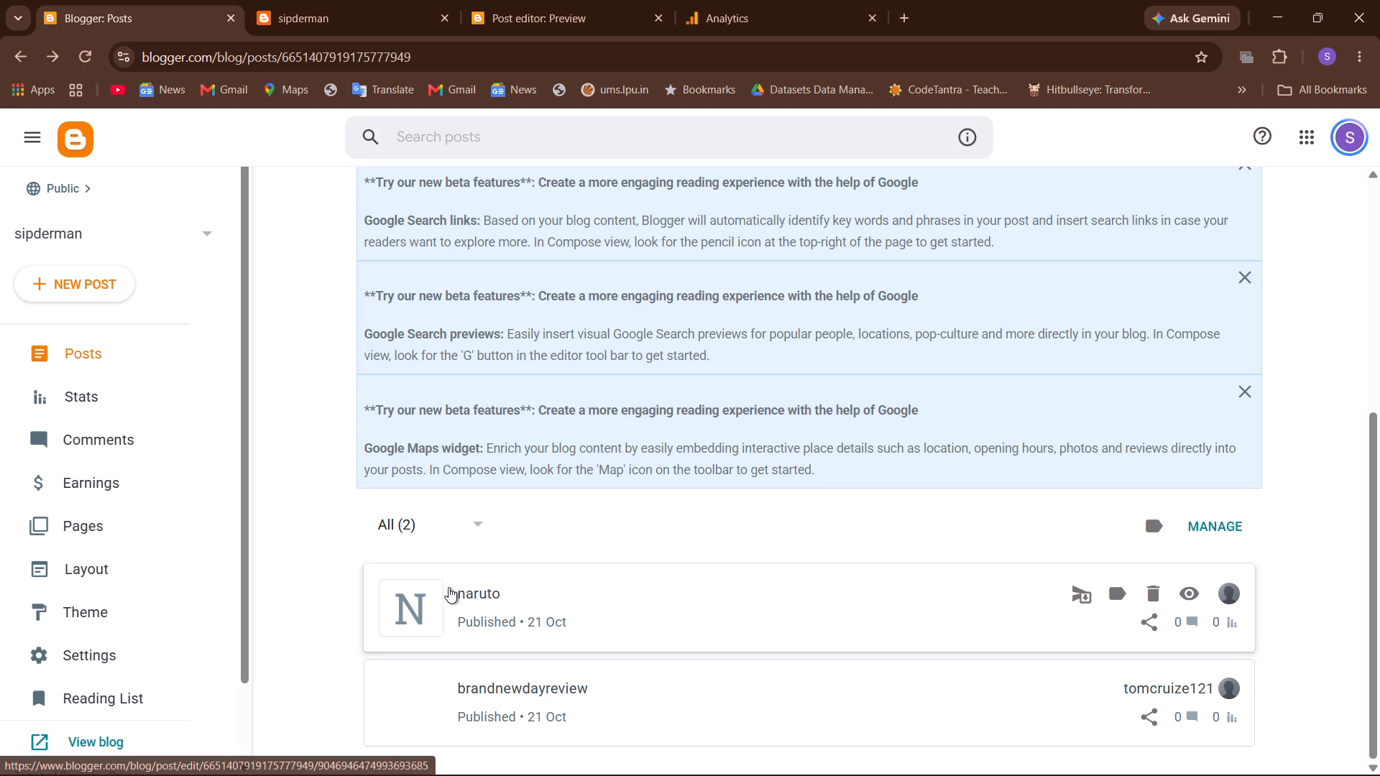
scroll(448, 587, "down", 4)
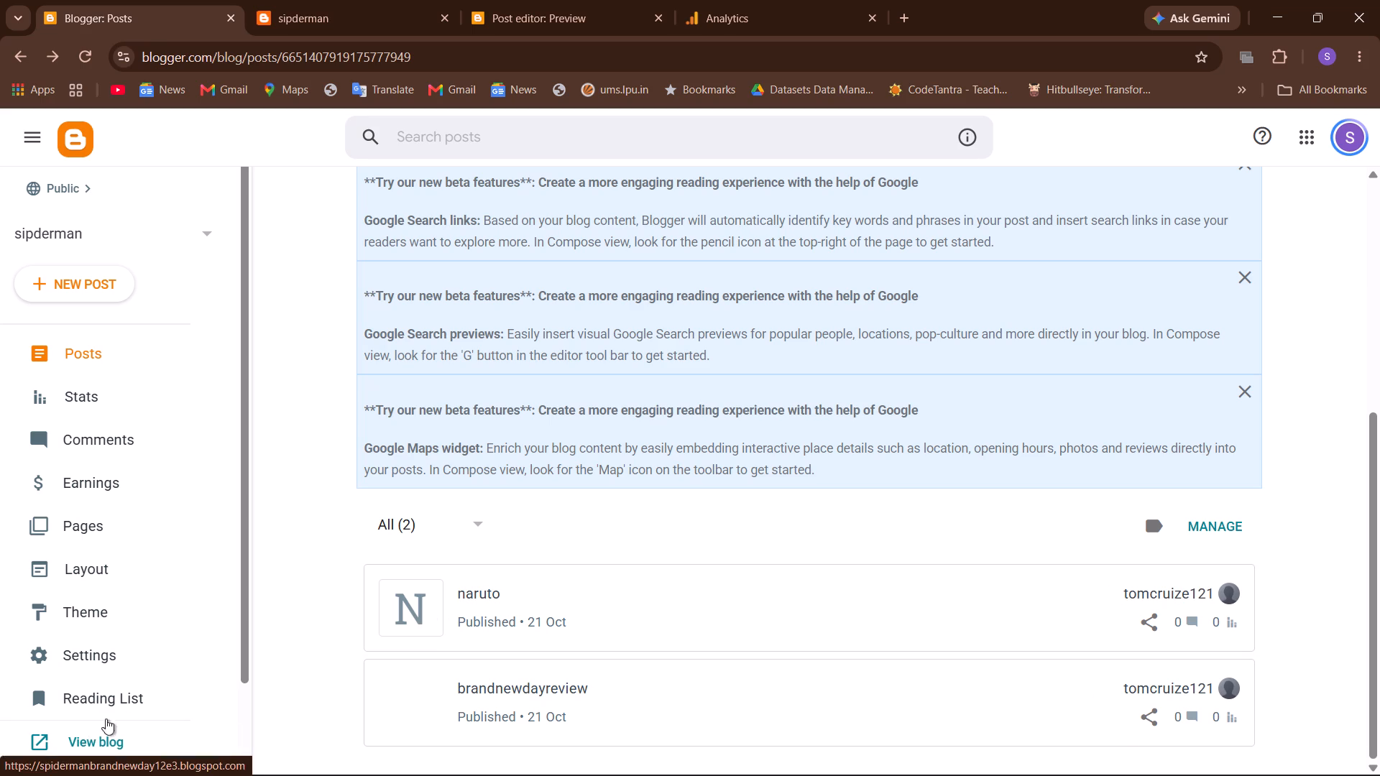
View the live sipderman blog and look through its home page down to the footer.
left_click(127, 740)
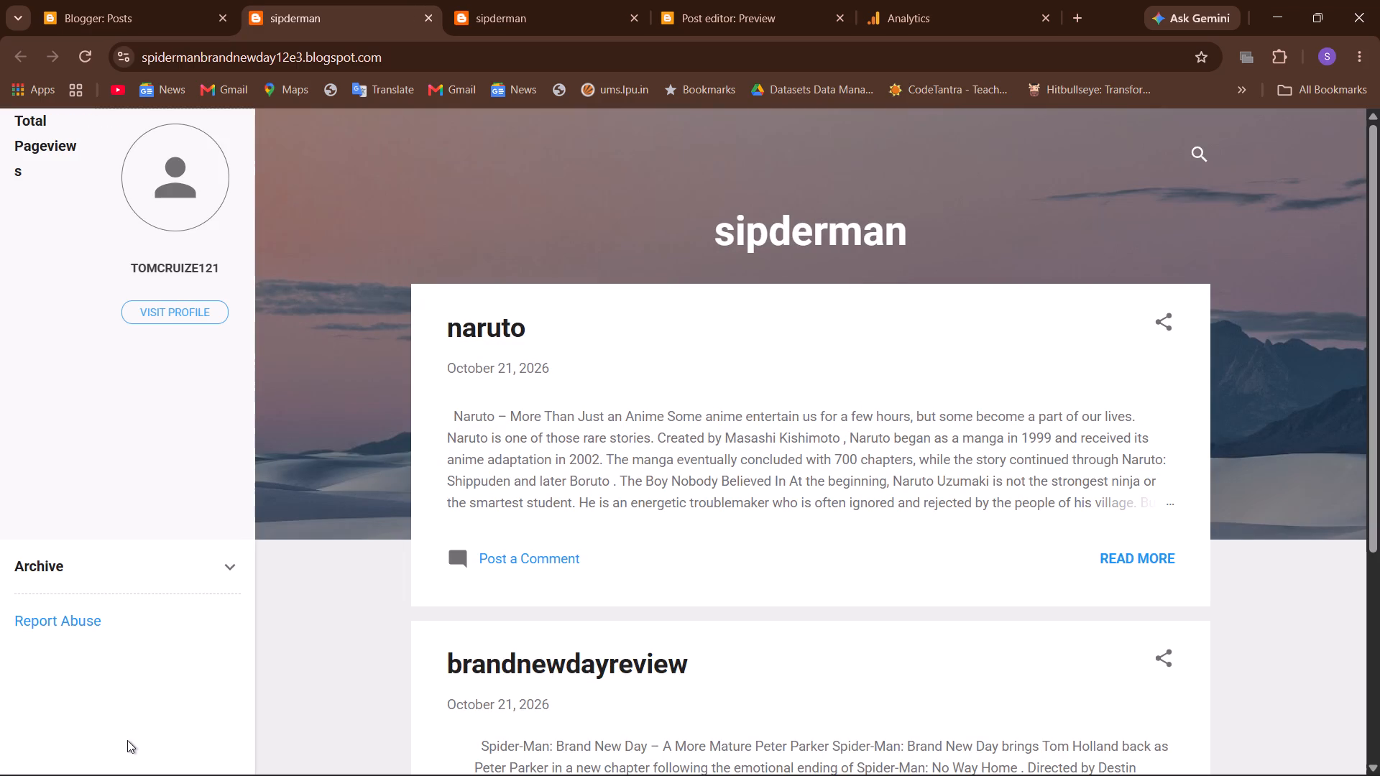
scroll(903, 775, "down", 4)
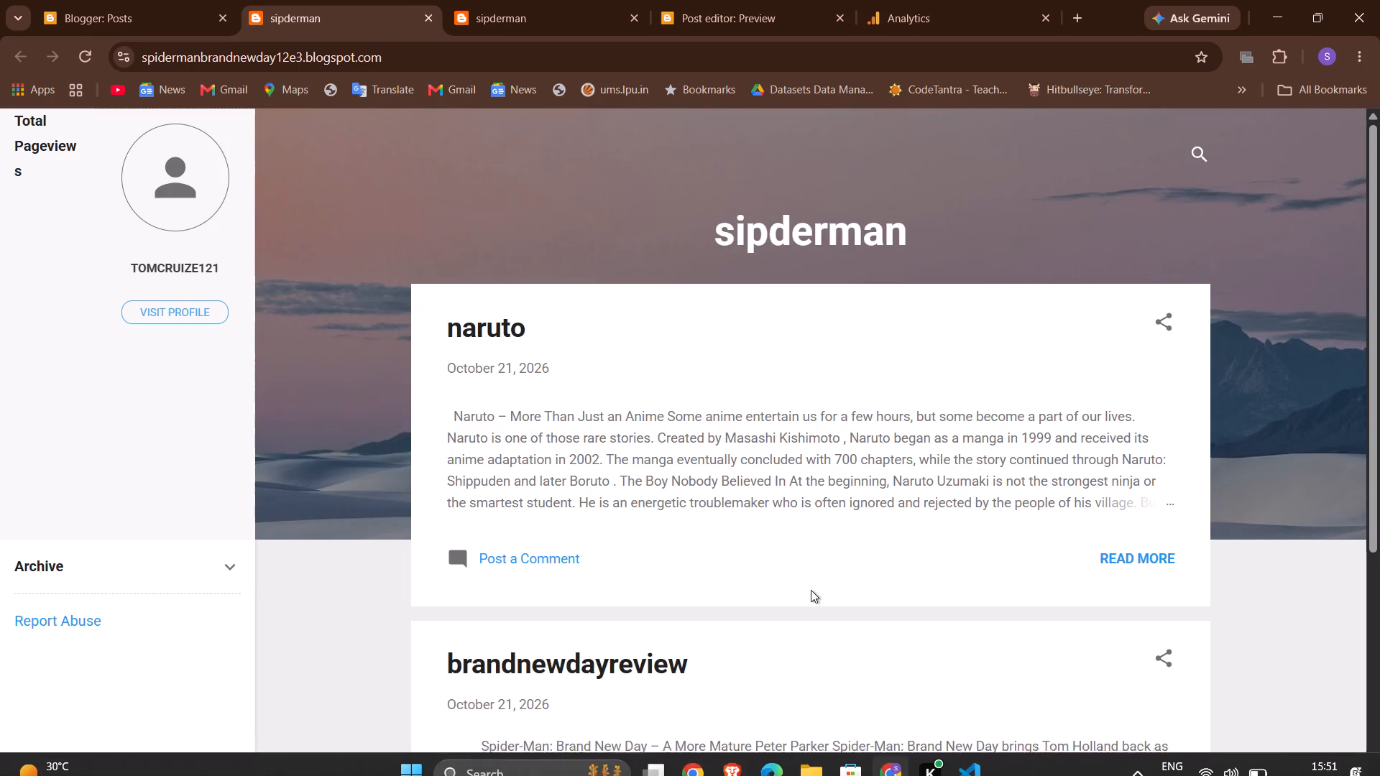
scroll(811, 590, "down", 5)
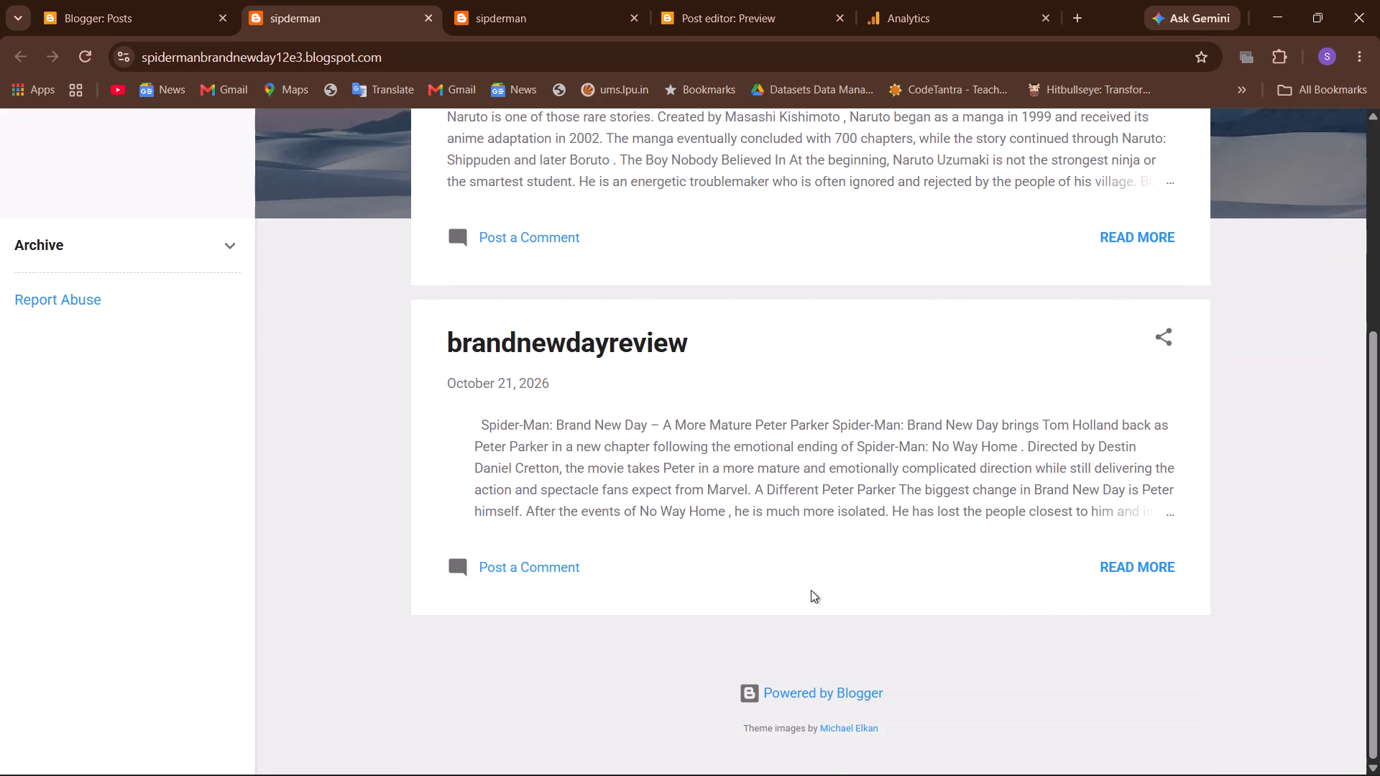
scroll(811, 590, "right", 1)
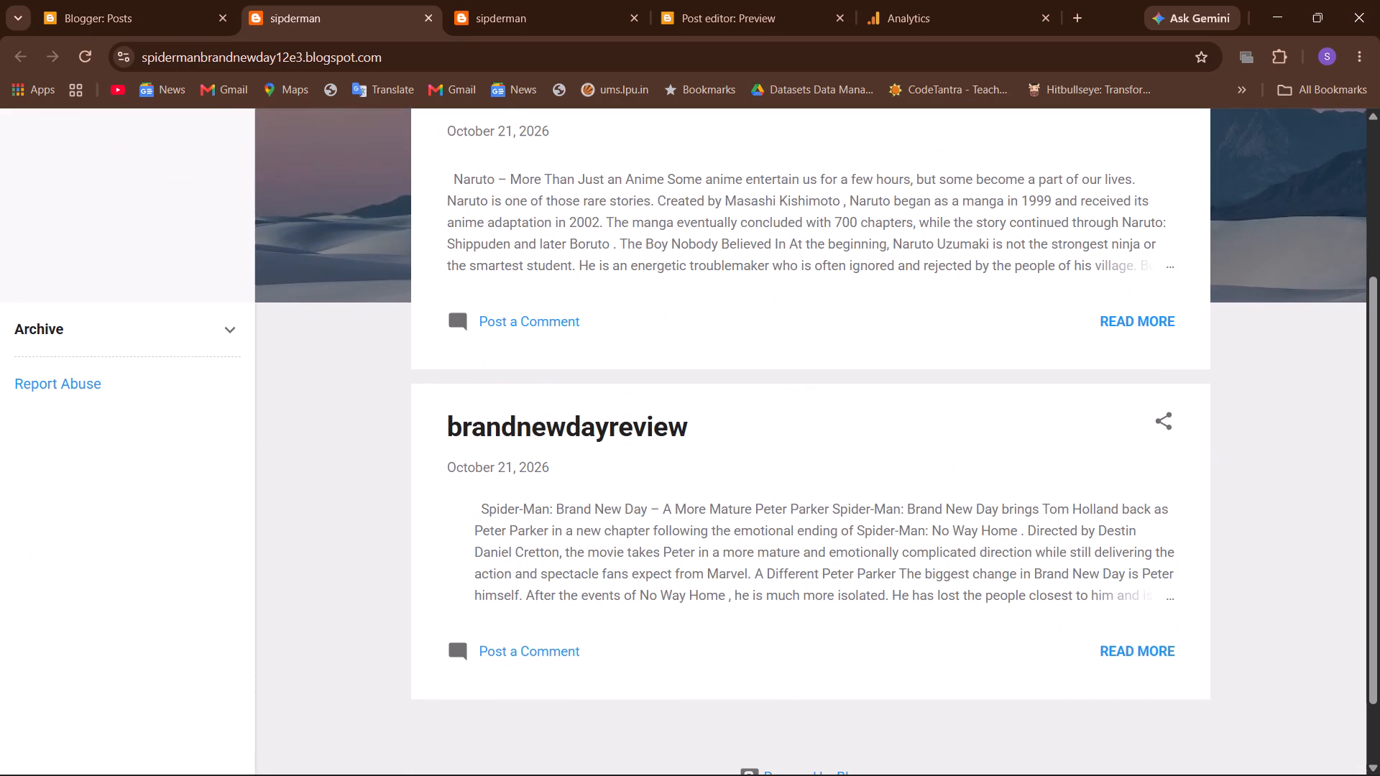
scroll(811, 590, "right", 1)
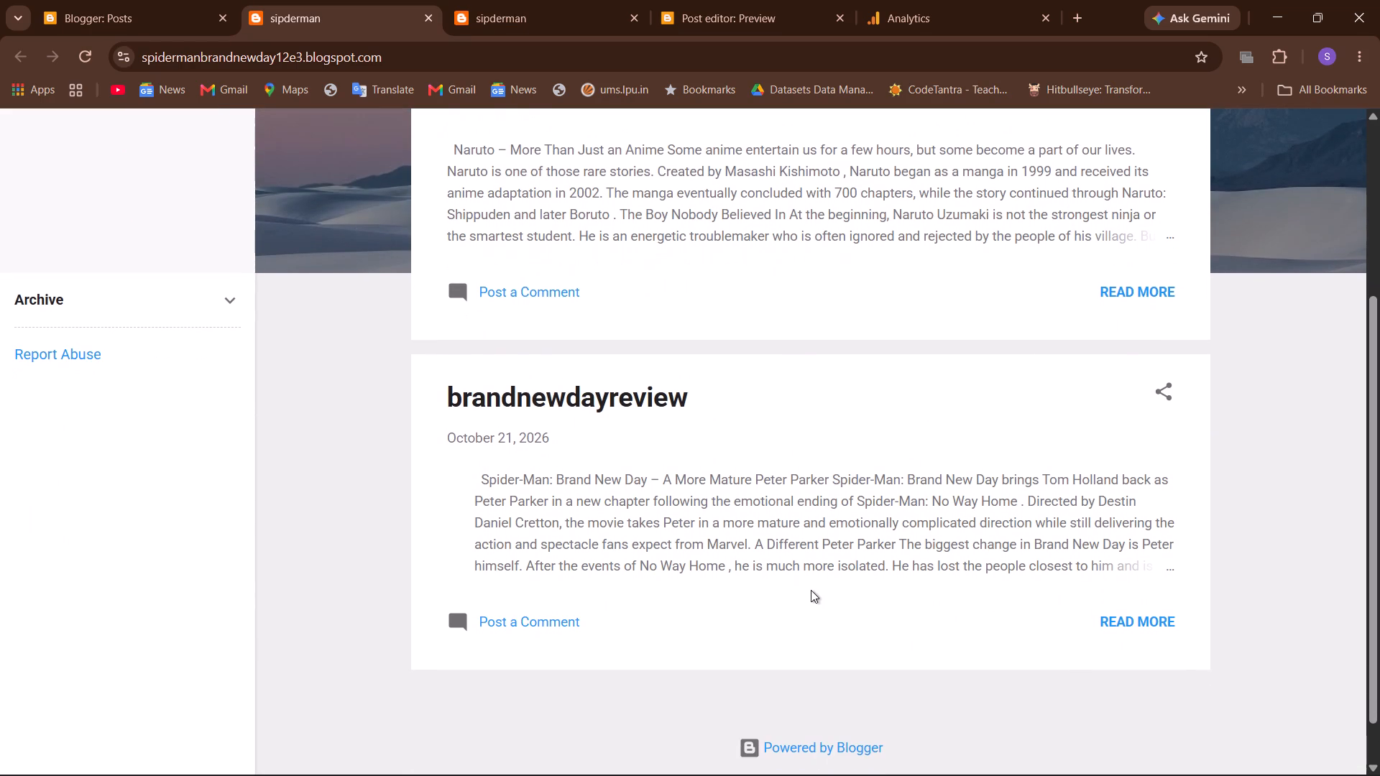
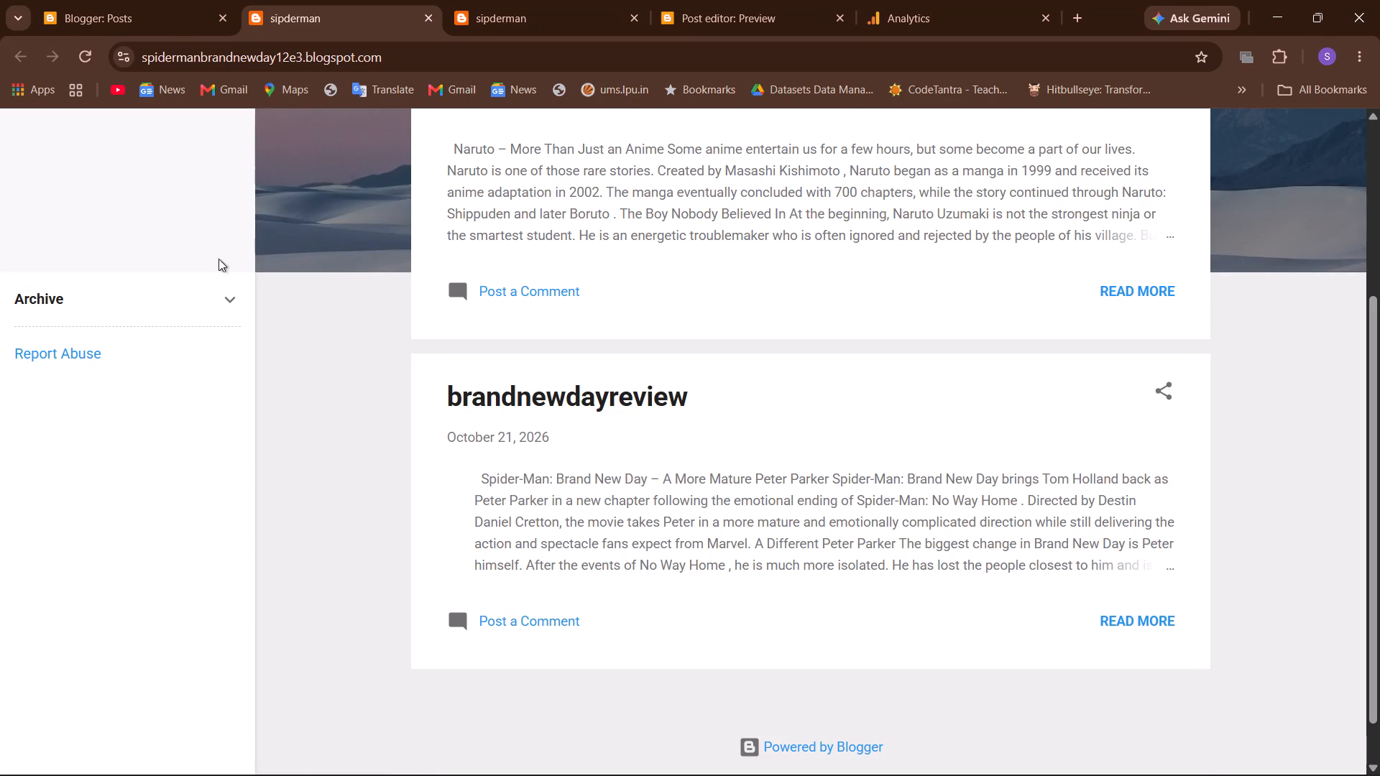
Return to the Blogger dashboard, open the sipderman blog's Layout page and look through its gadget sections for a place to add the tag.
scroll(532, 366, "up", 7)
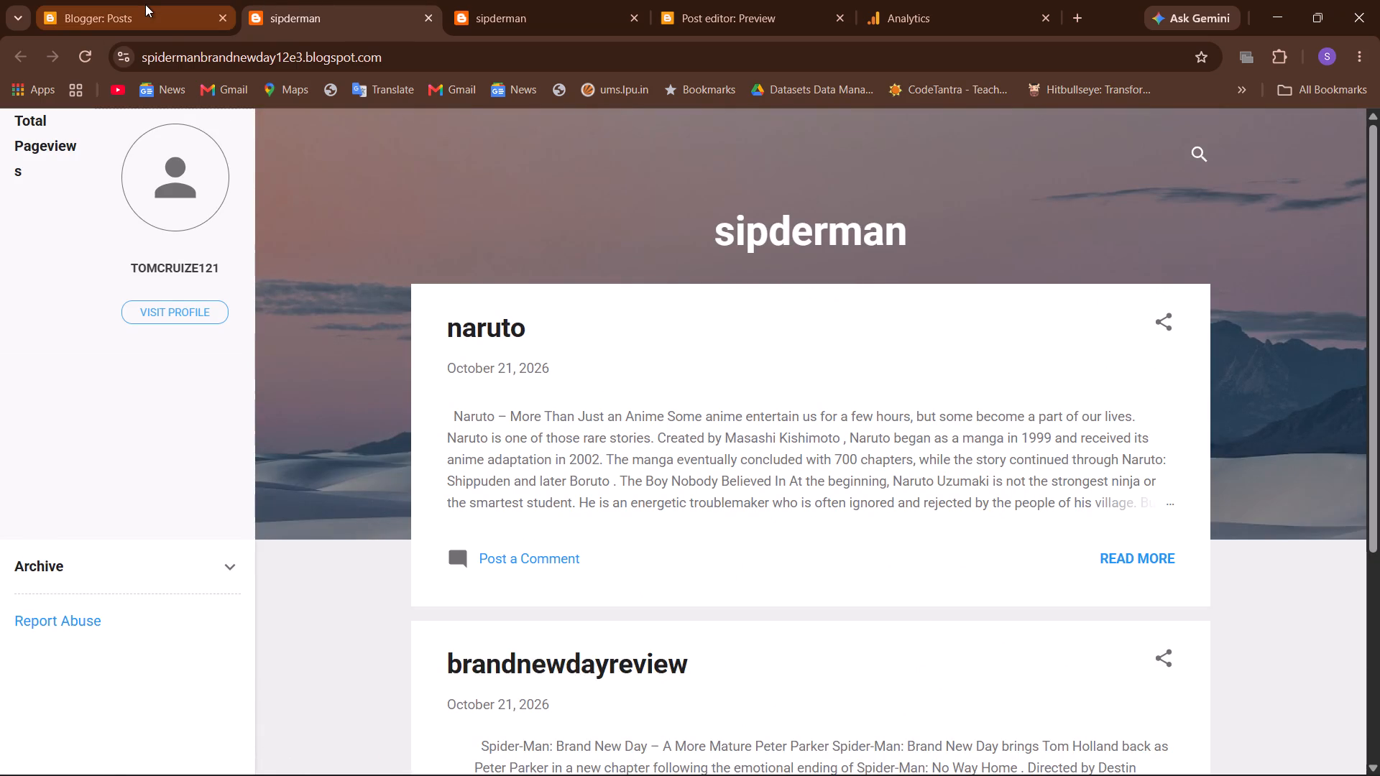
left_click(145, 4)
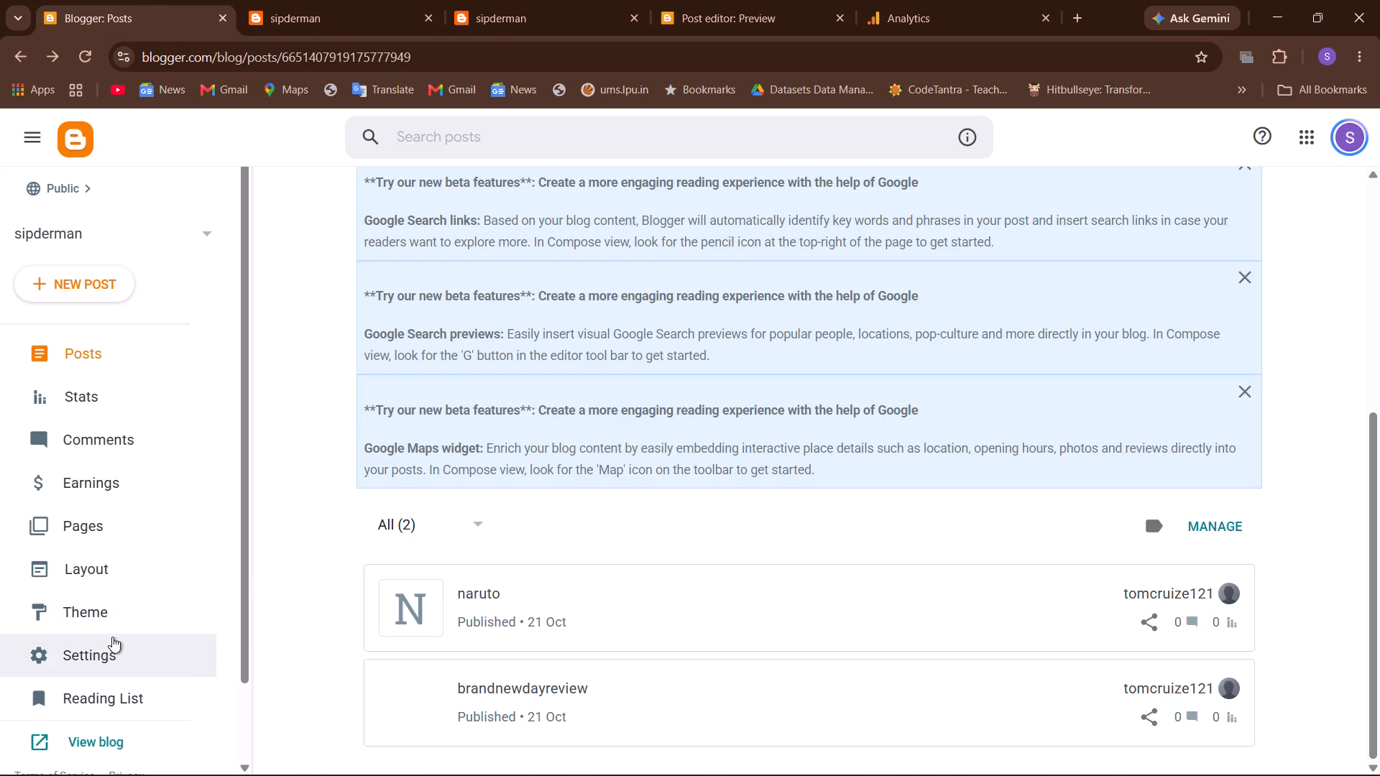
left_click(106, 557)
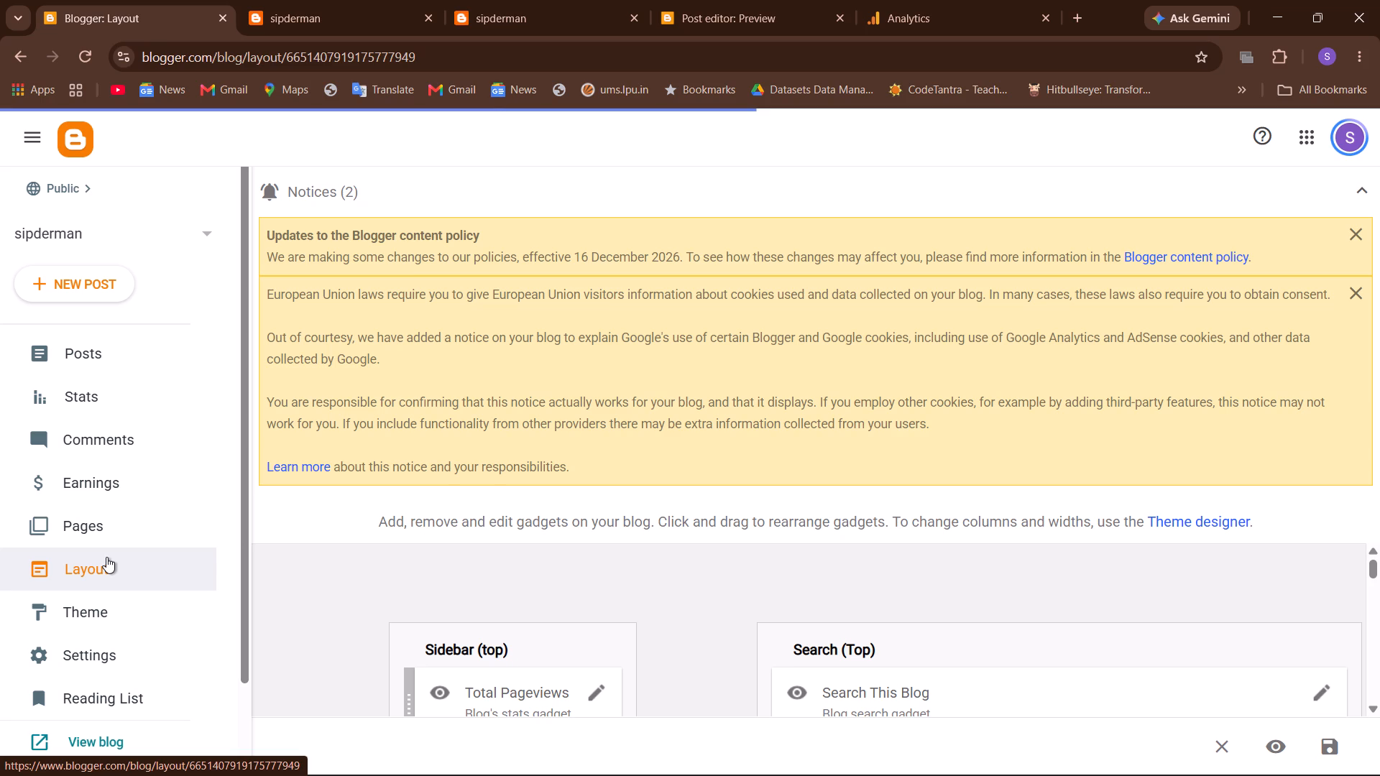
scroll(369, 499, "down", 2)
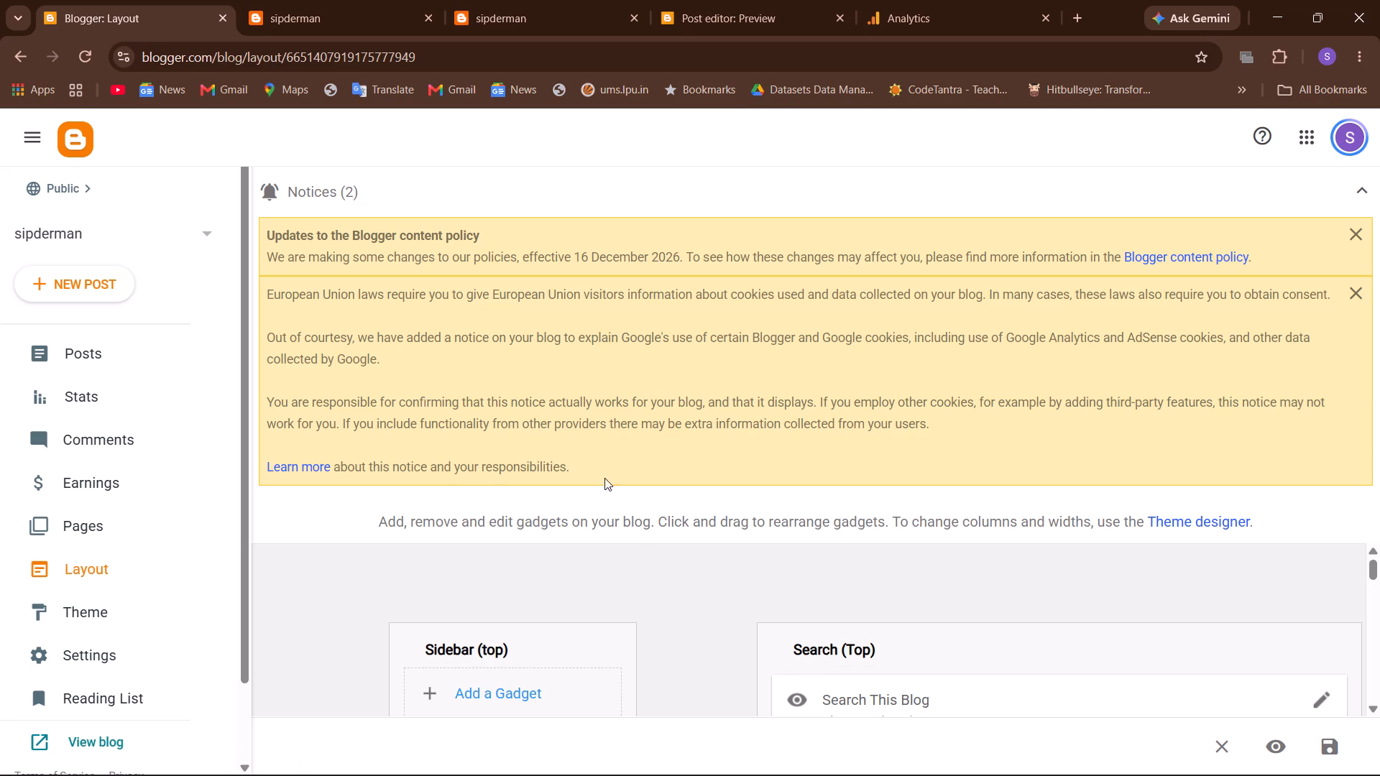
scroll(636, 533, "down", 3)
scroll(644, 611, "down", 1)
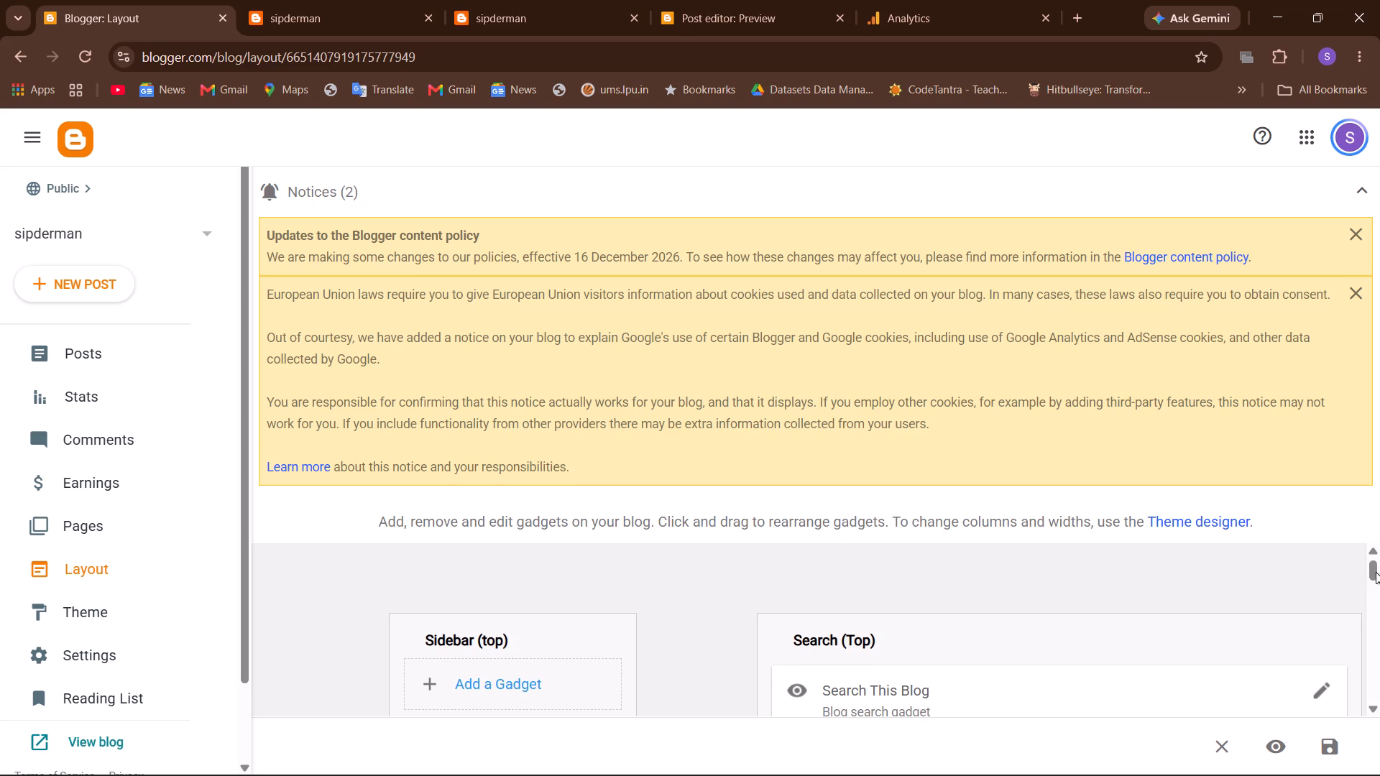
left_click_drag(1376, 571, 1376, 581)
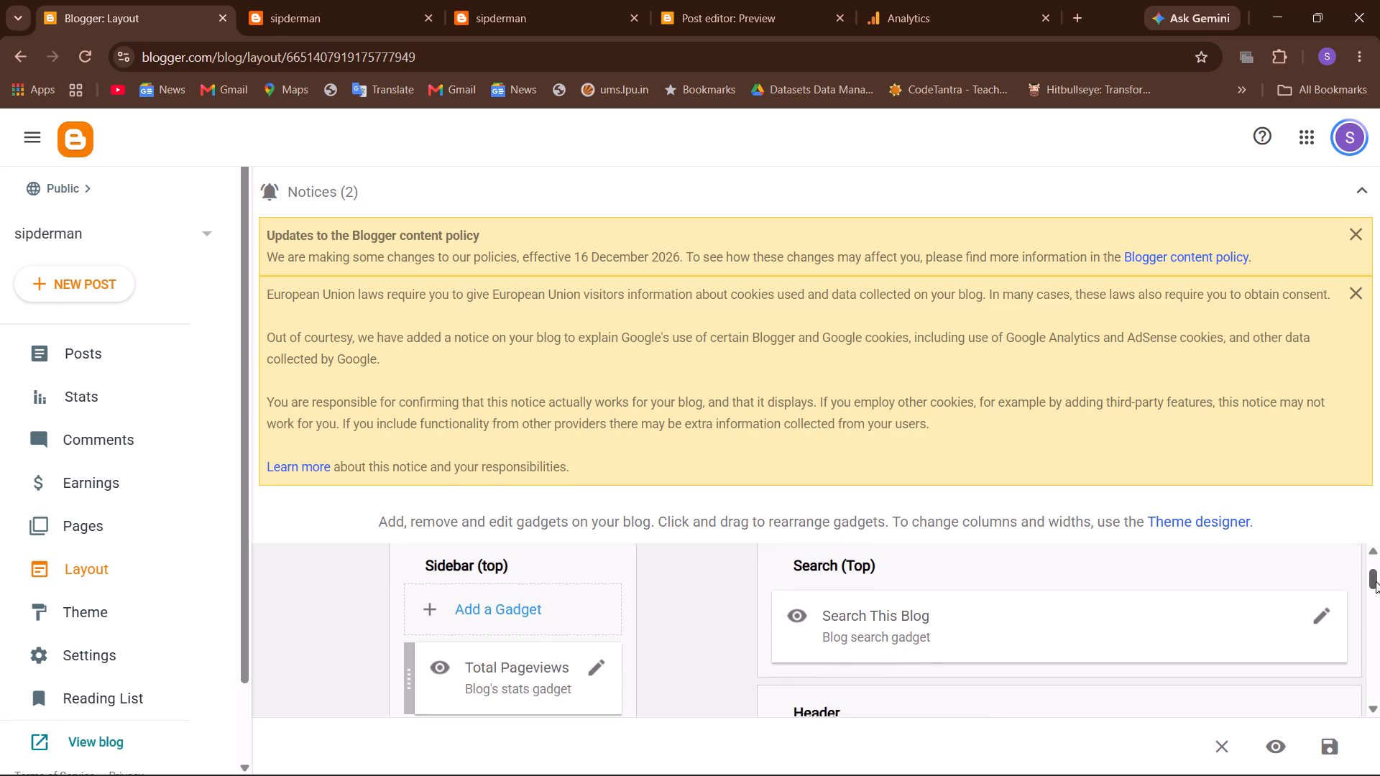
left_click_drag(1376, 581, 1374, 593)
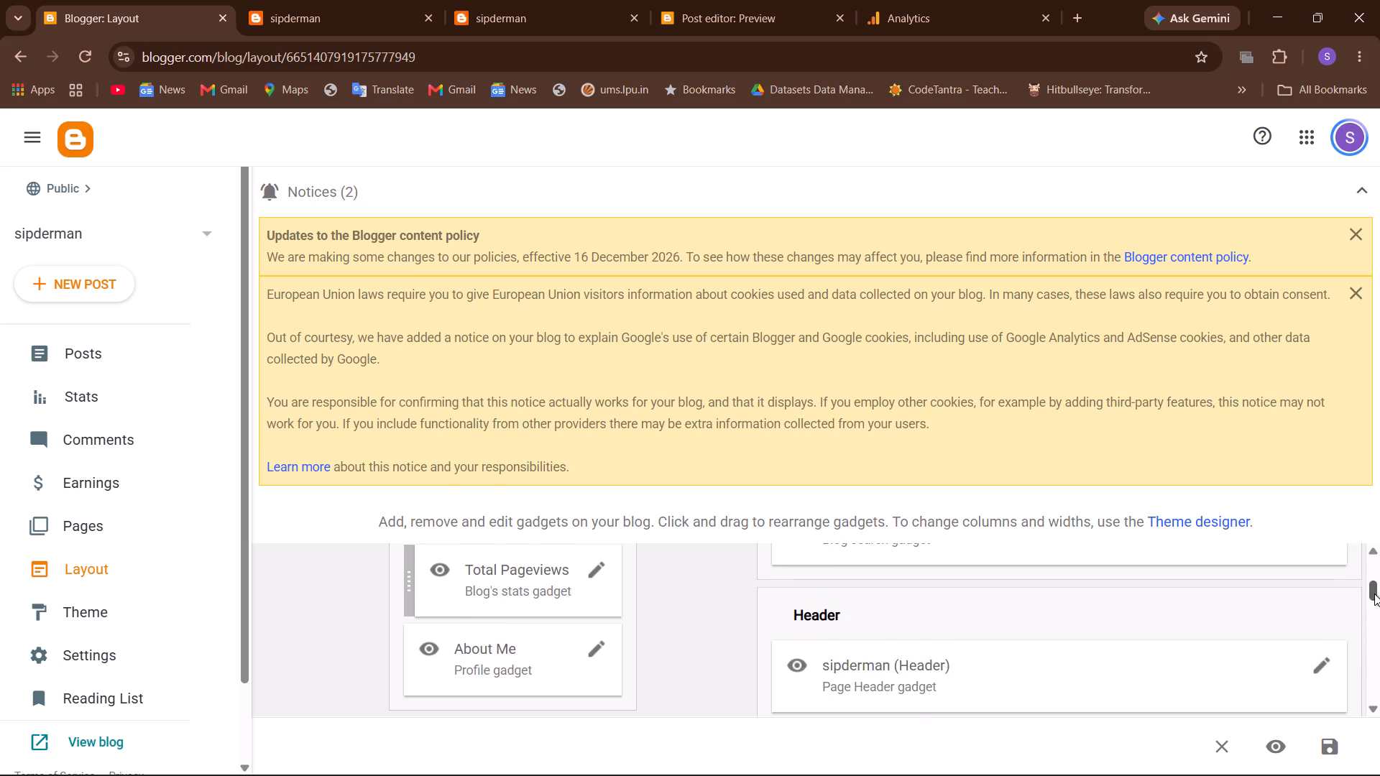
left_click_drag(1374, 593, 1375, 594)
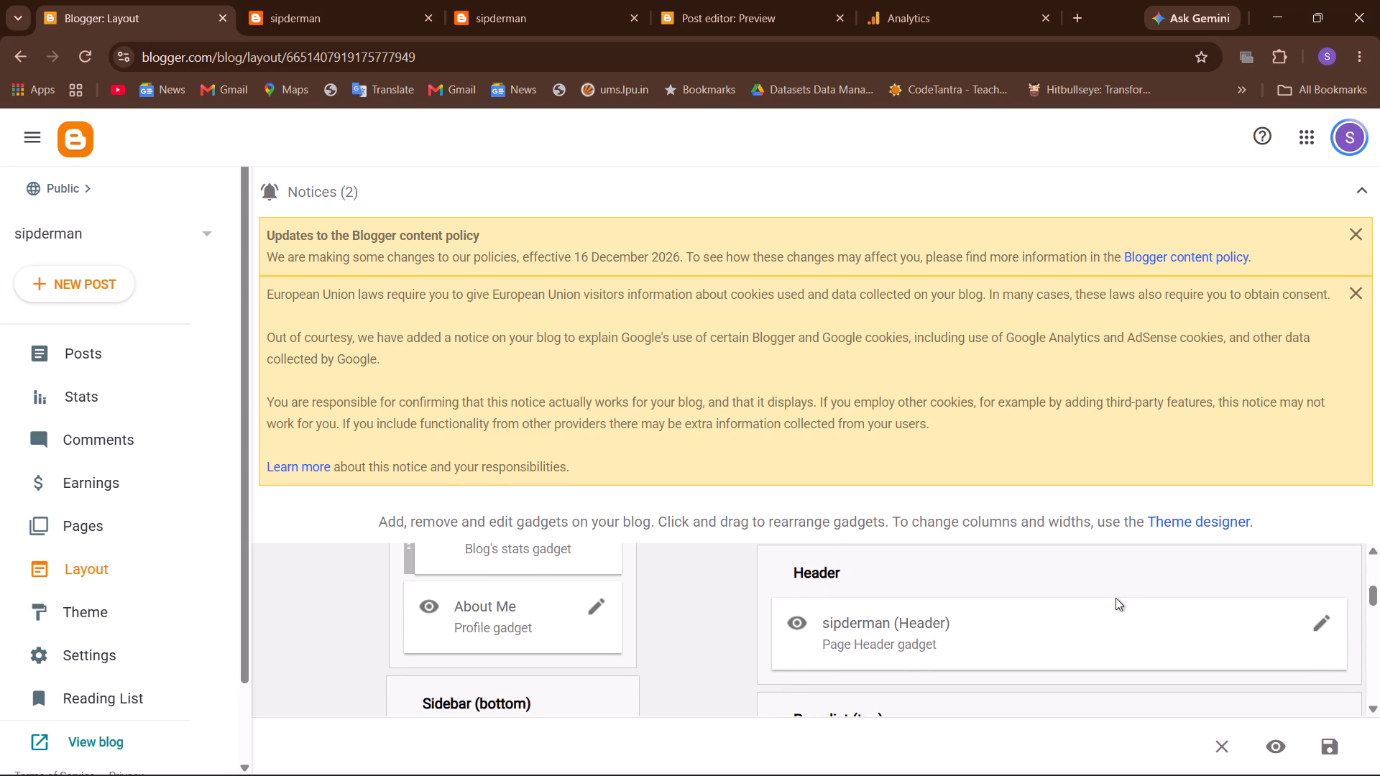
Open the blog's Theme page, check the Contempo Light theme's customiser for a code option and go back to the Theme page.
left_click(143, 601)
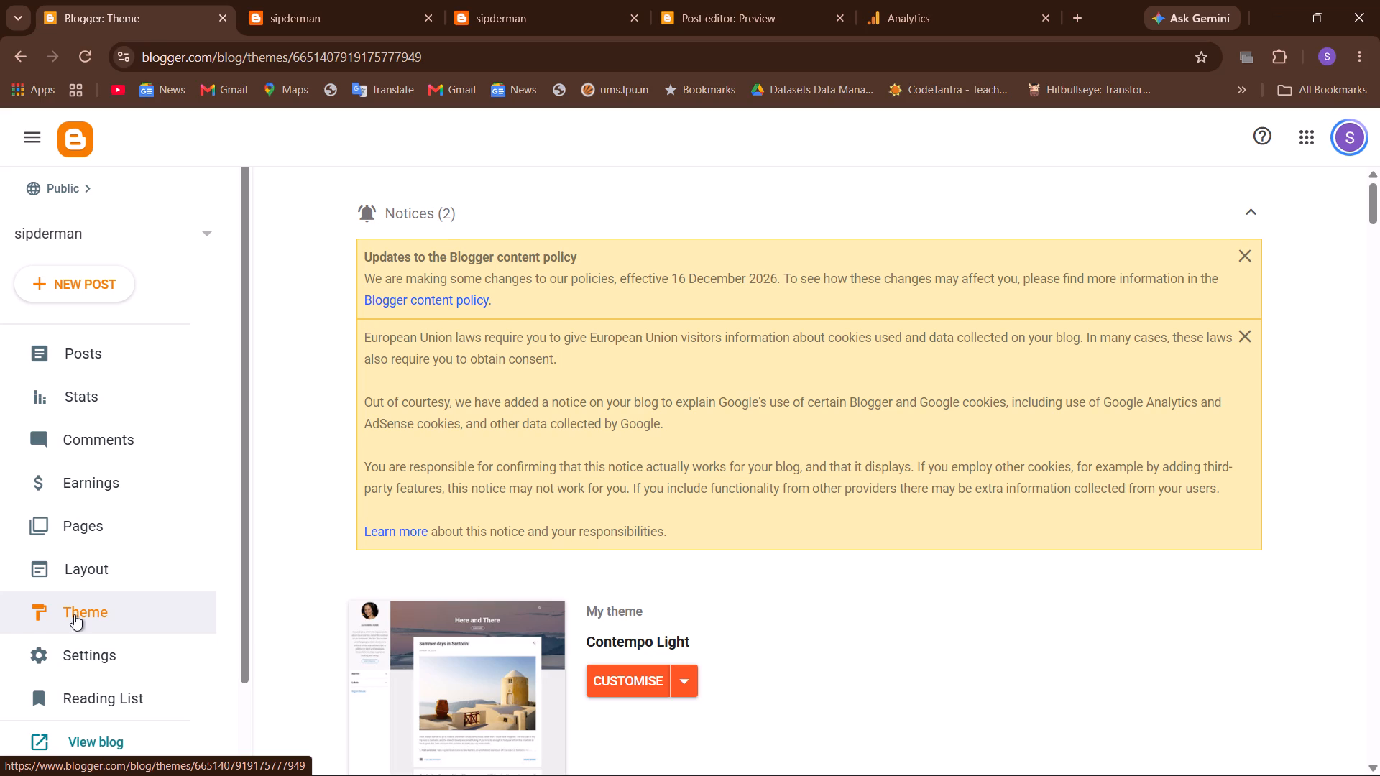
scroll(489, 618, "down", 2)
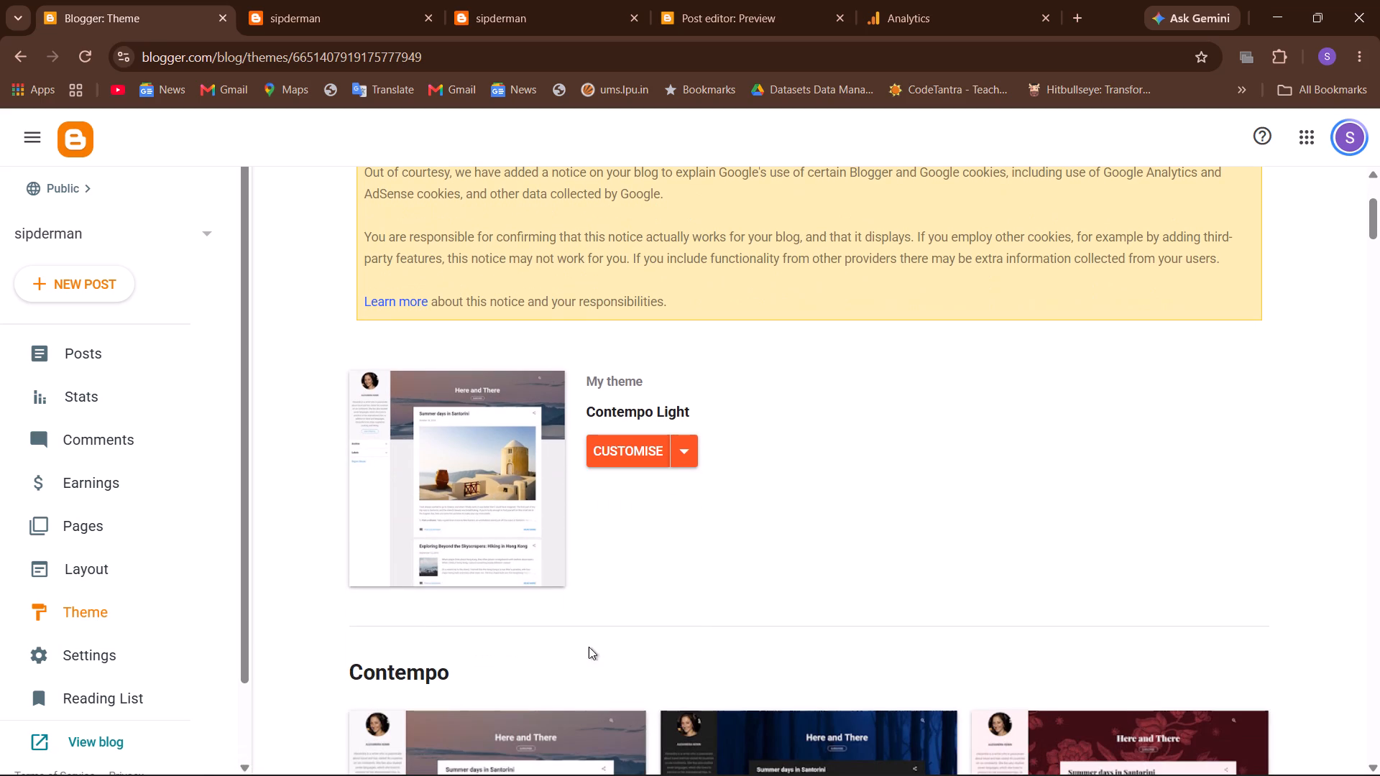
right_click(604, 639)
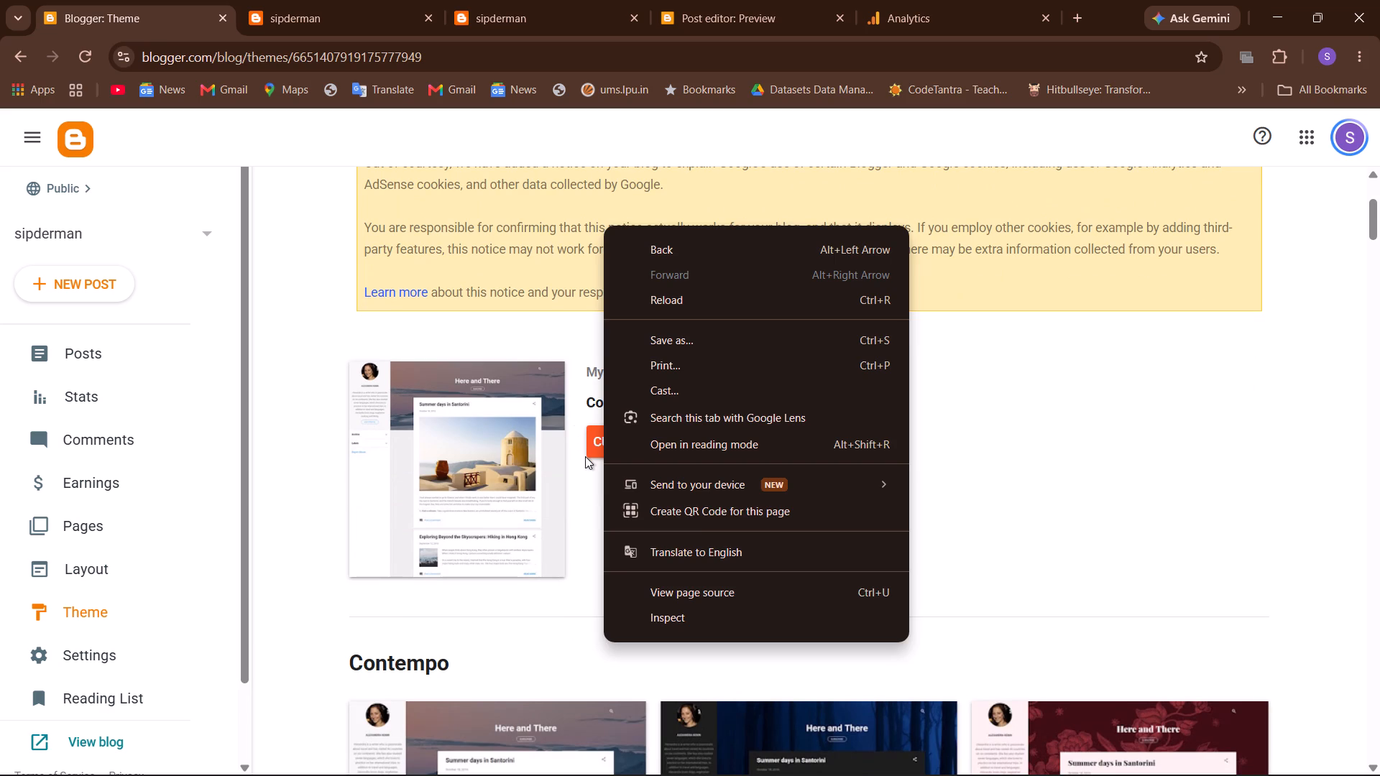
left_click(585, 456)
left_click(649, 451)
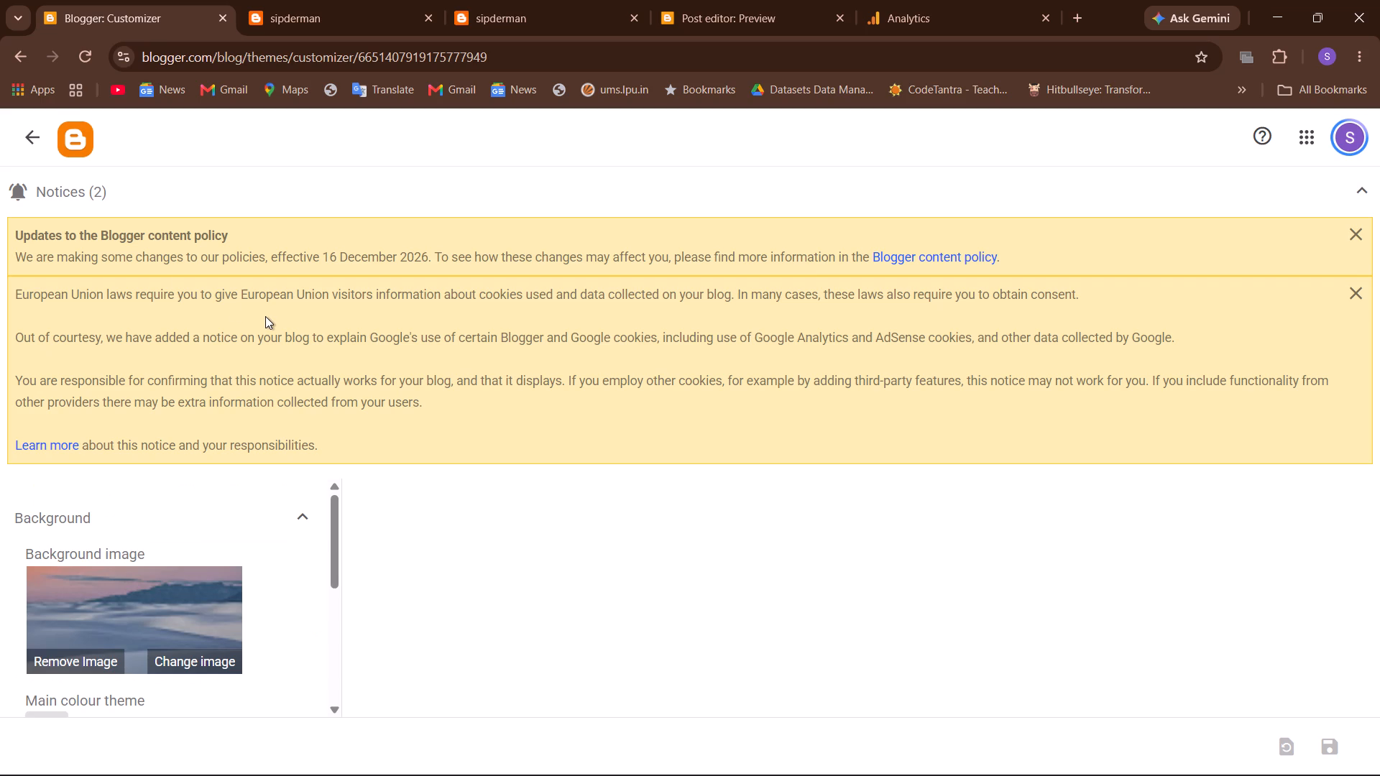
left_click(20, 60)
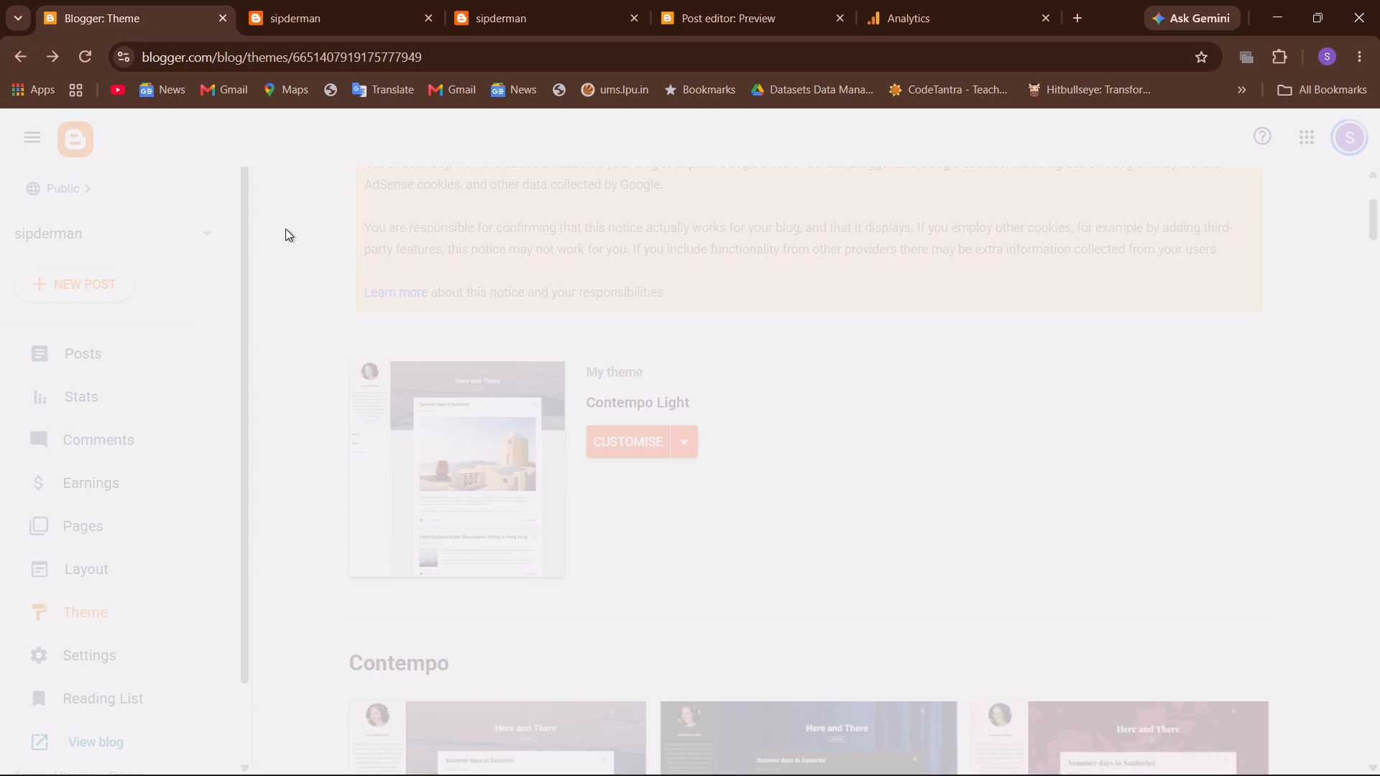
Look over the current theme and the Contempo designs on the Theme page for a way to edit the theme's code.
scroll(481, 419, "down", 3)
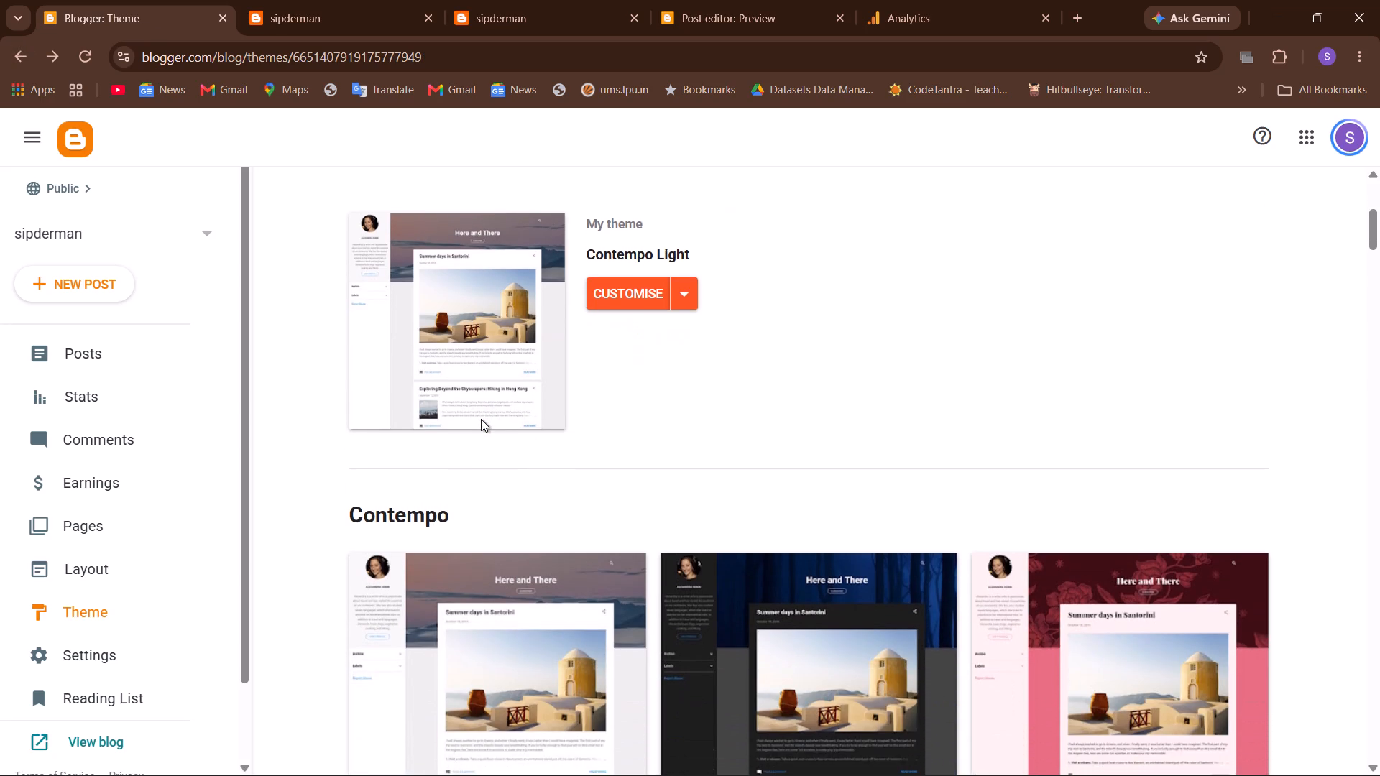
scroll(481, 419, "down", 1)
right_click(427, 365)
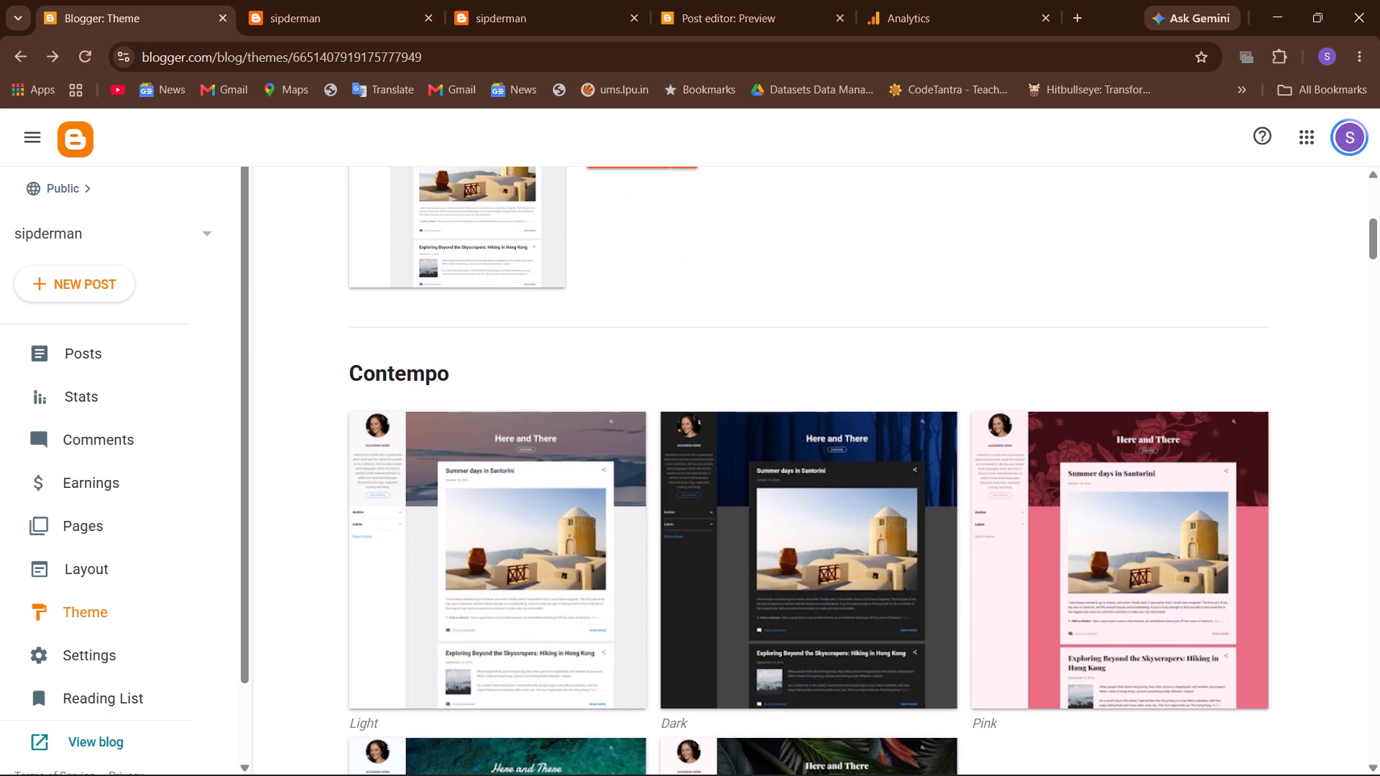
left_click(781, 328)
scroll(781, 328, "up", 2)
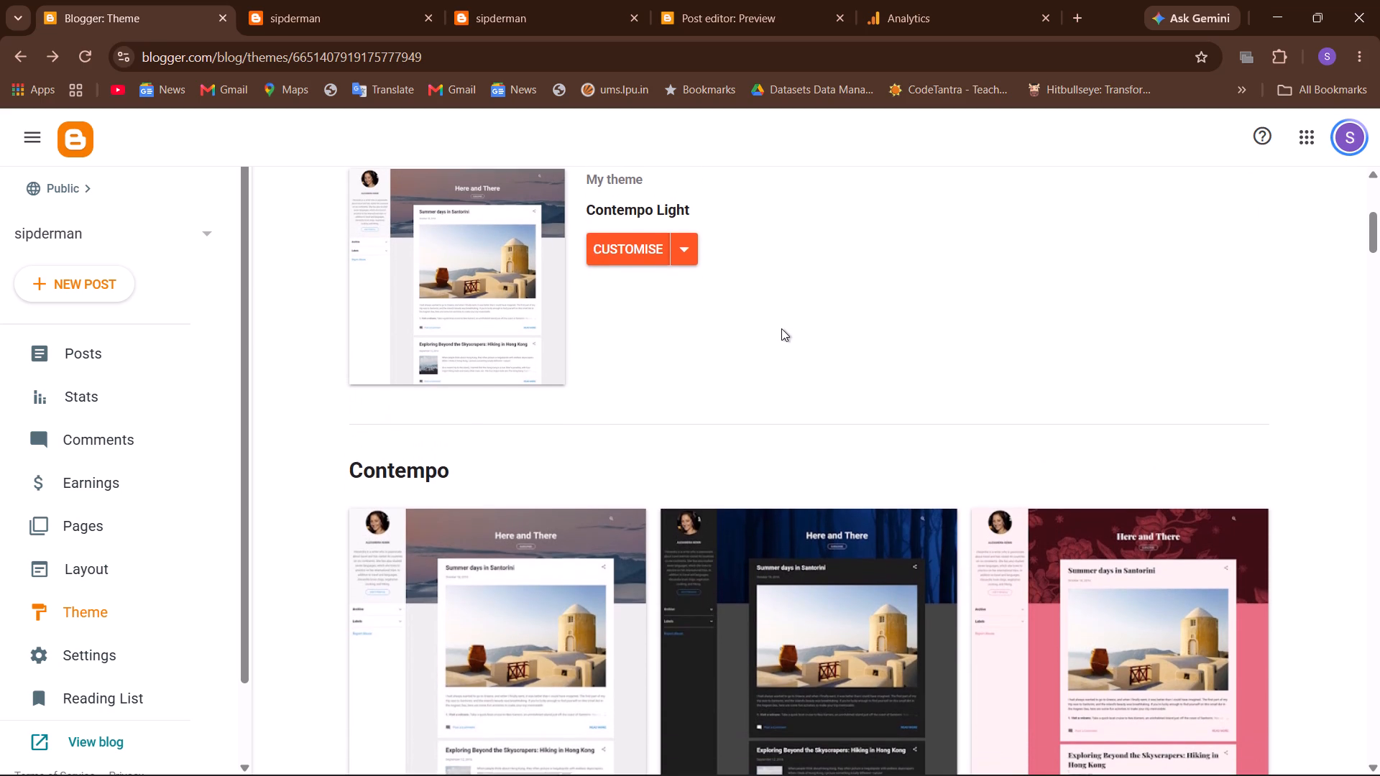
scroll(781, 328, "up", 1)
scroll(781, 328, "down", 1)
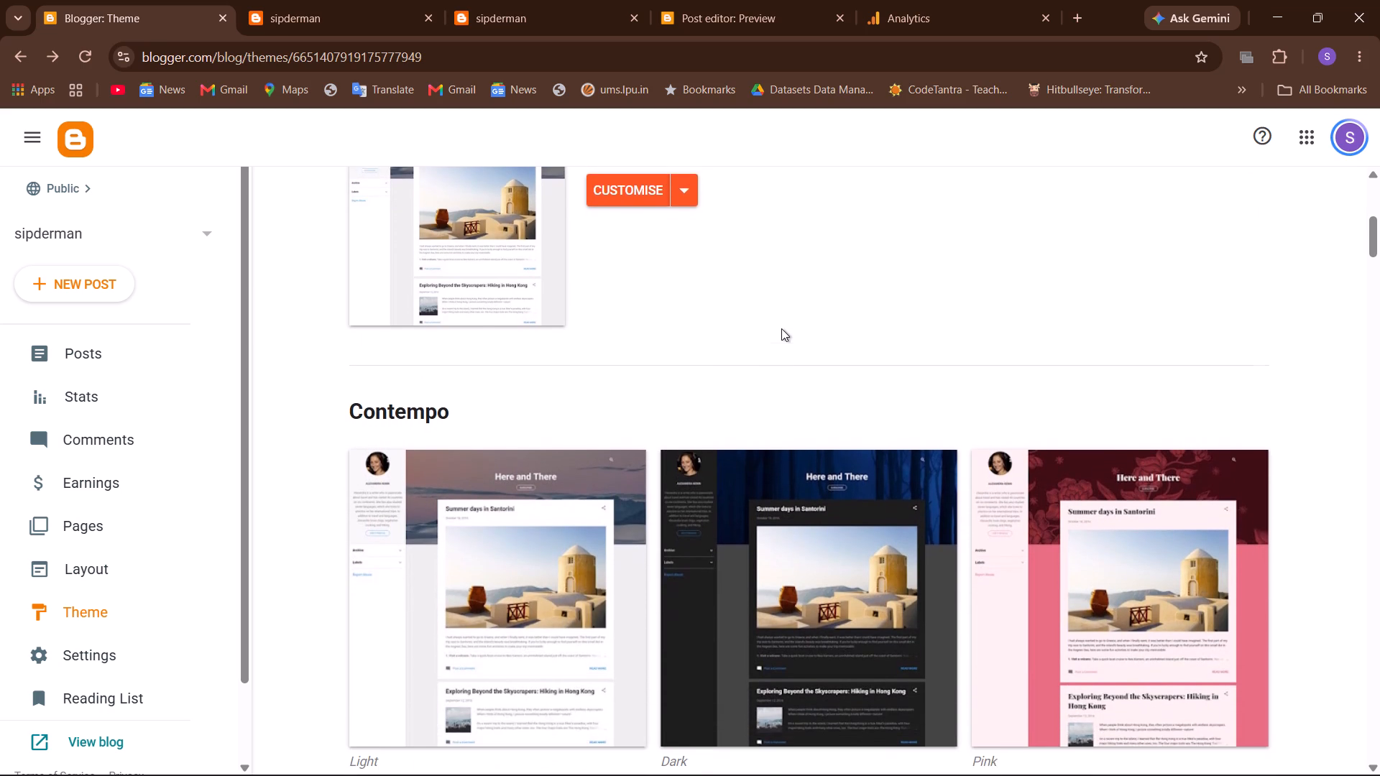
scroll(781, 328, "down", 1)
right_click(781, 328)
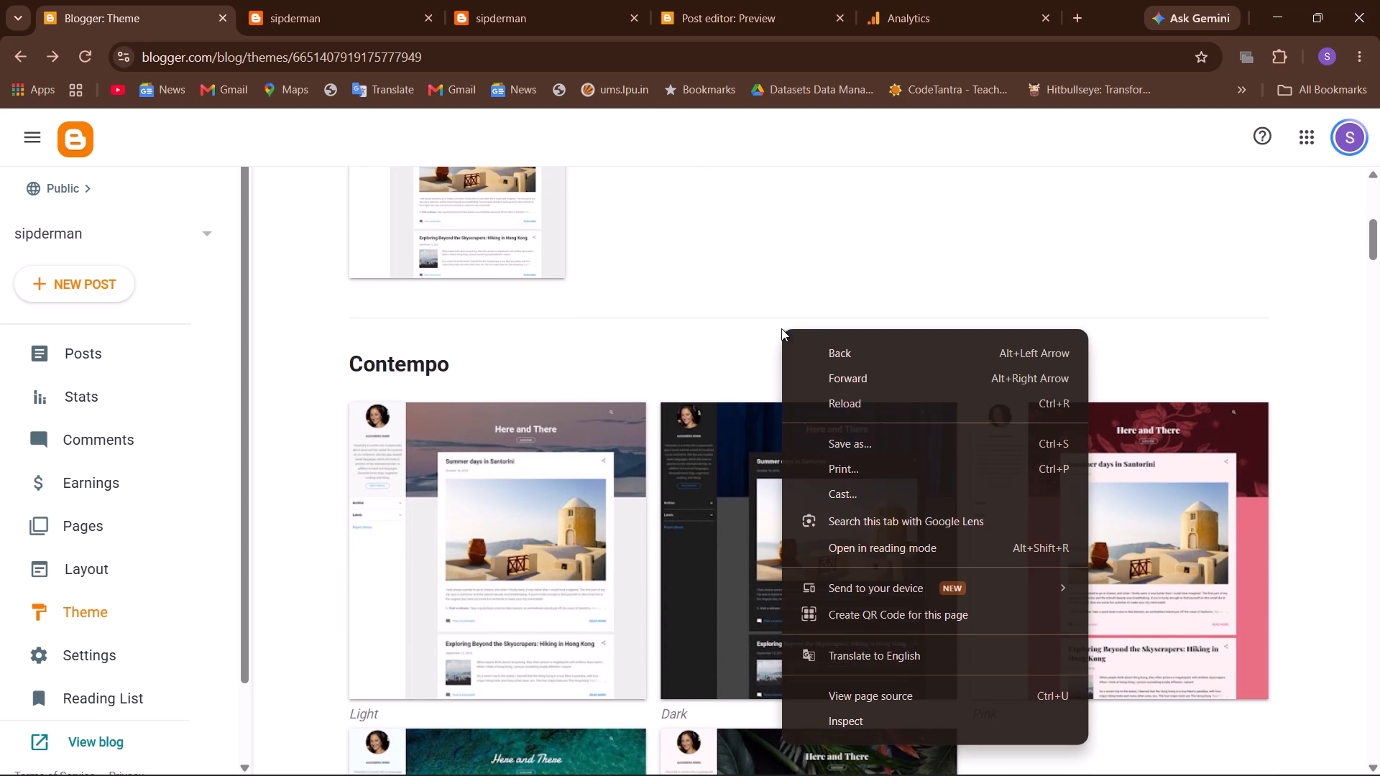
left_click(697, 300)
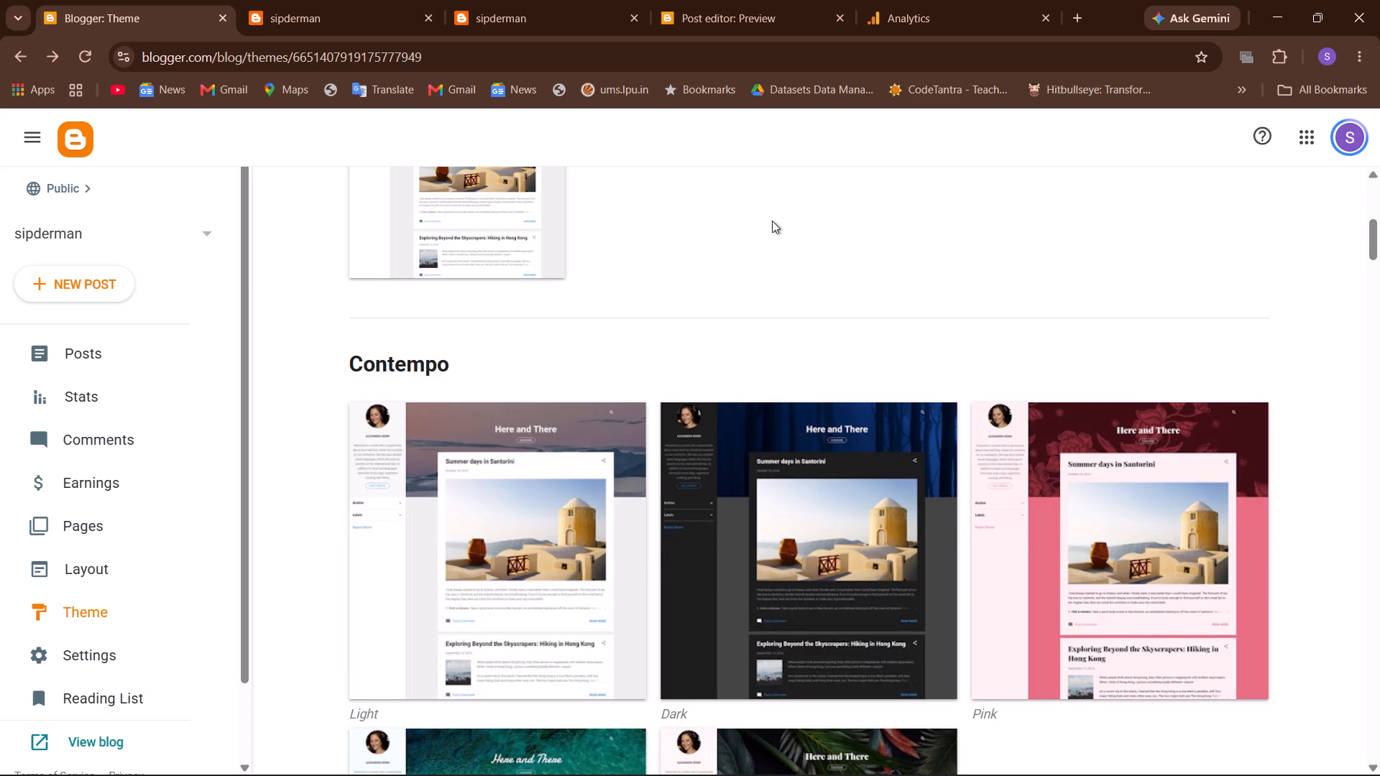
Edit the Contempo Light theme's HTML, insert the copied gtag.js snippet on a new line directly after <head>, and save the theme.
scroll(772, 221, "up", 2)
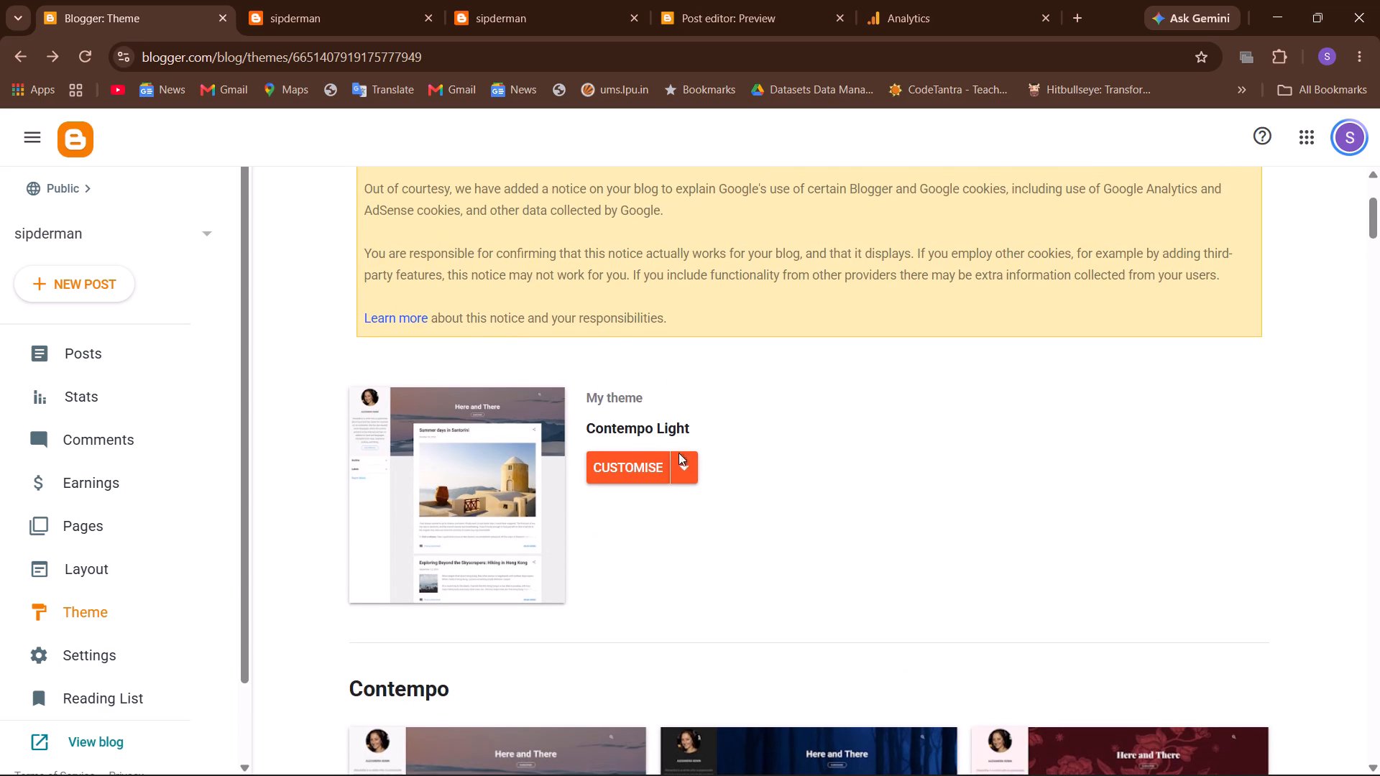
left_click(694, 460)
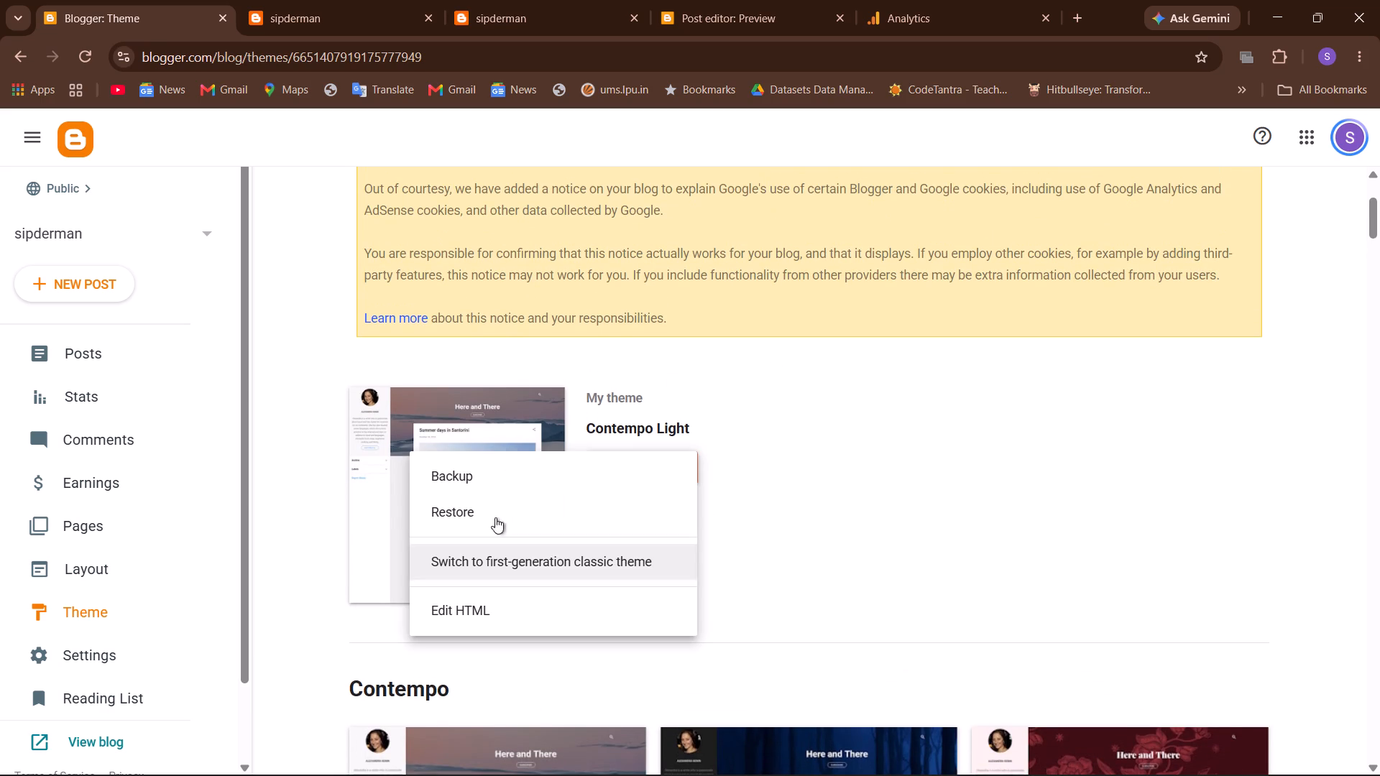
left_click(512, 612)
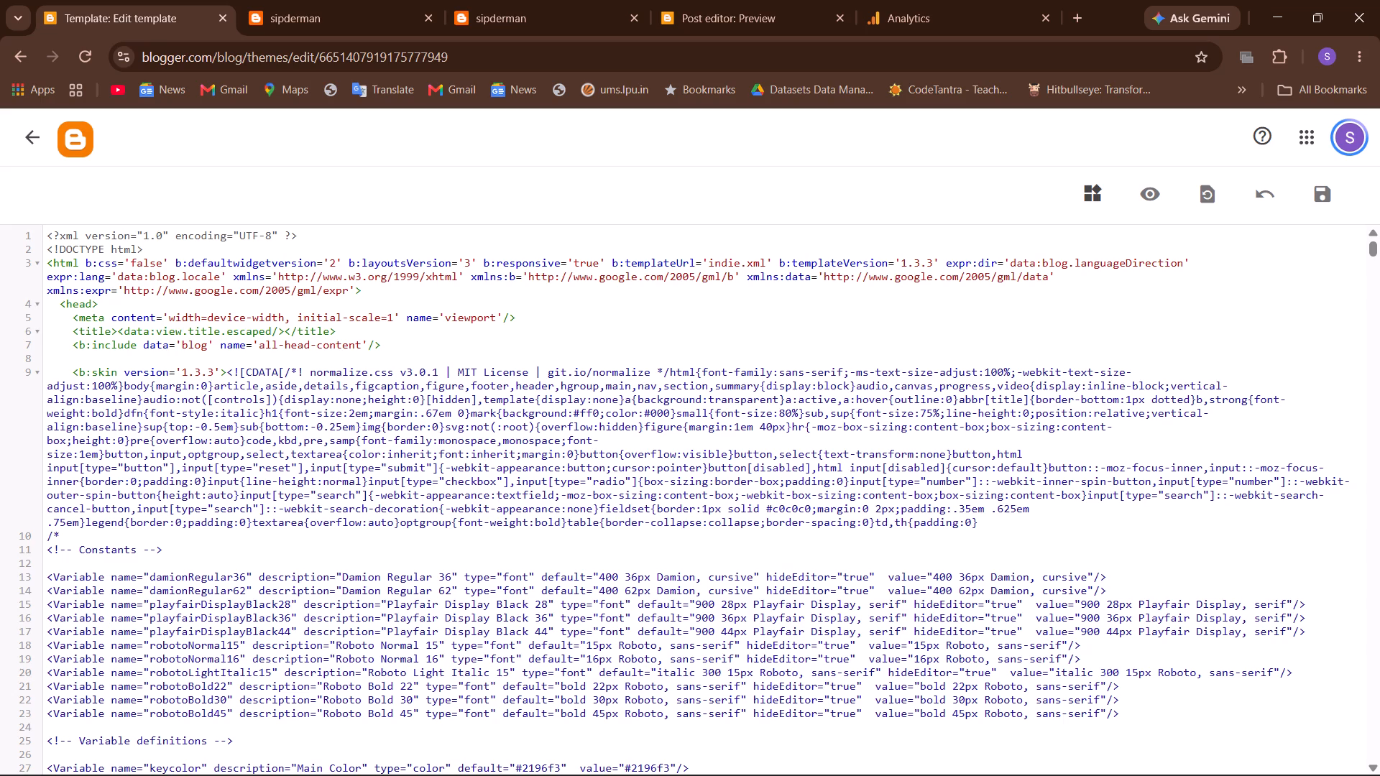
left_click(118, 307)
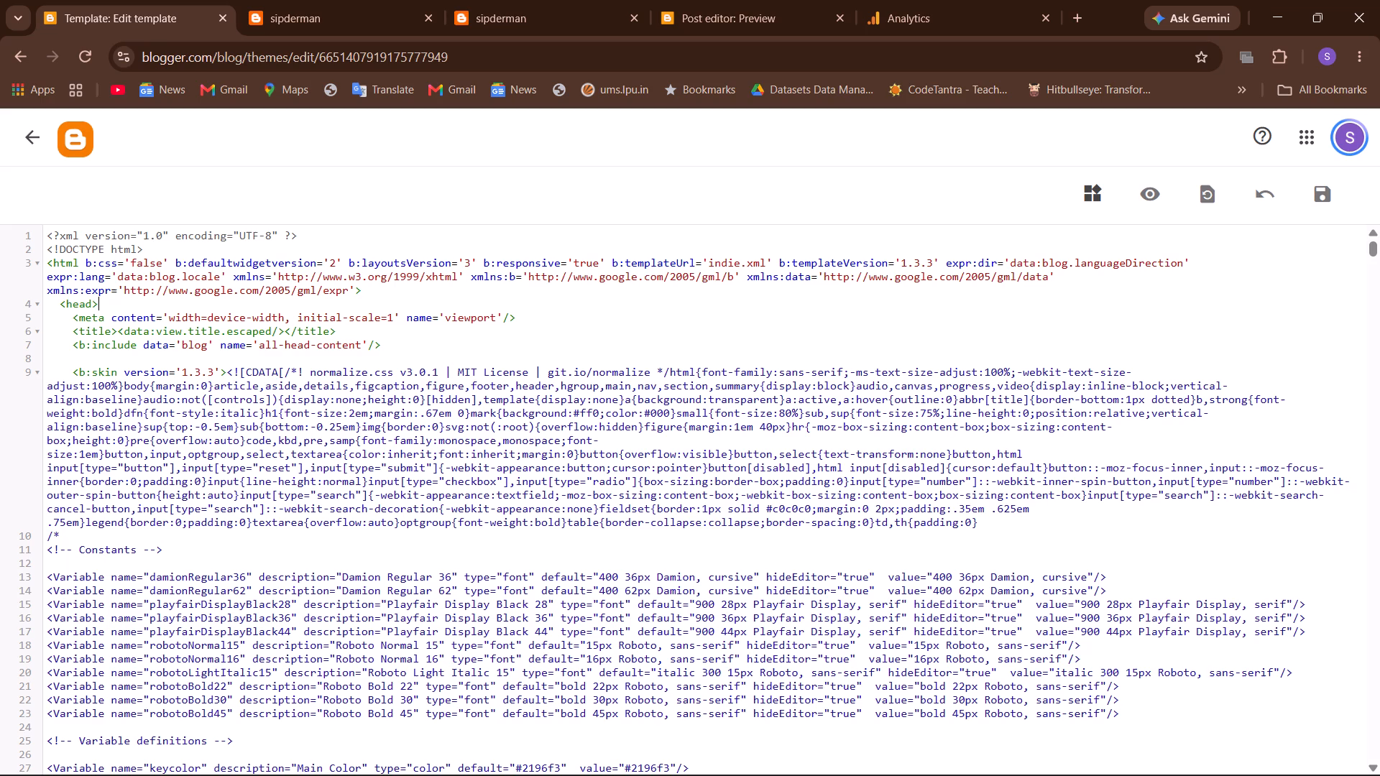
key("Return")
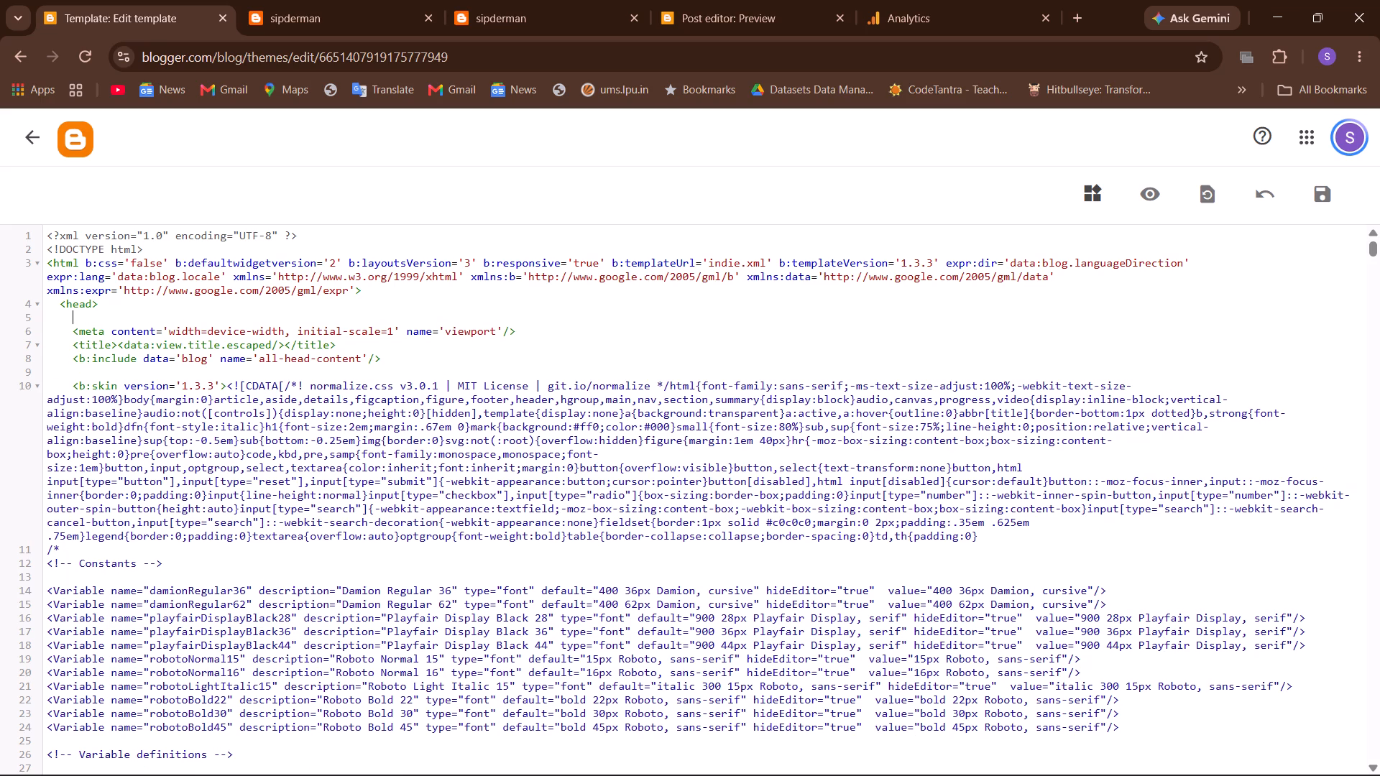
key("ctrl+v")
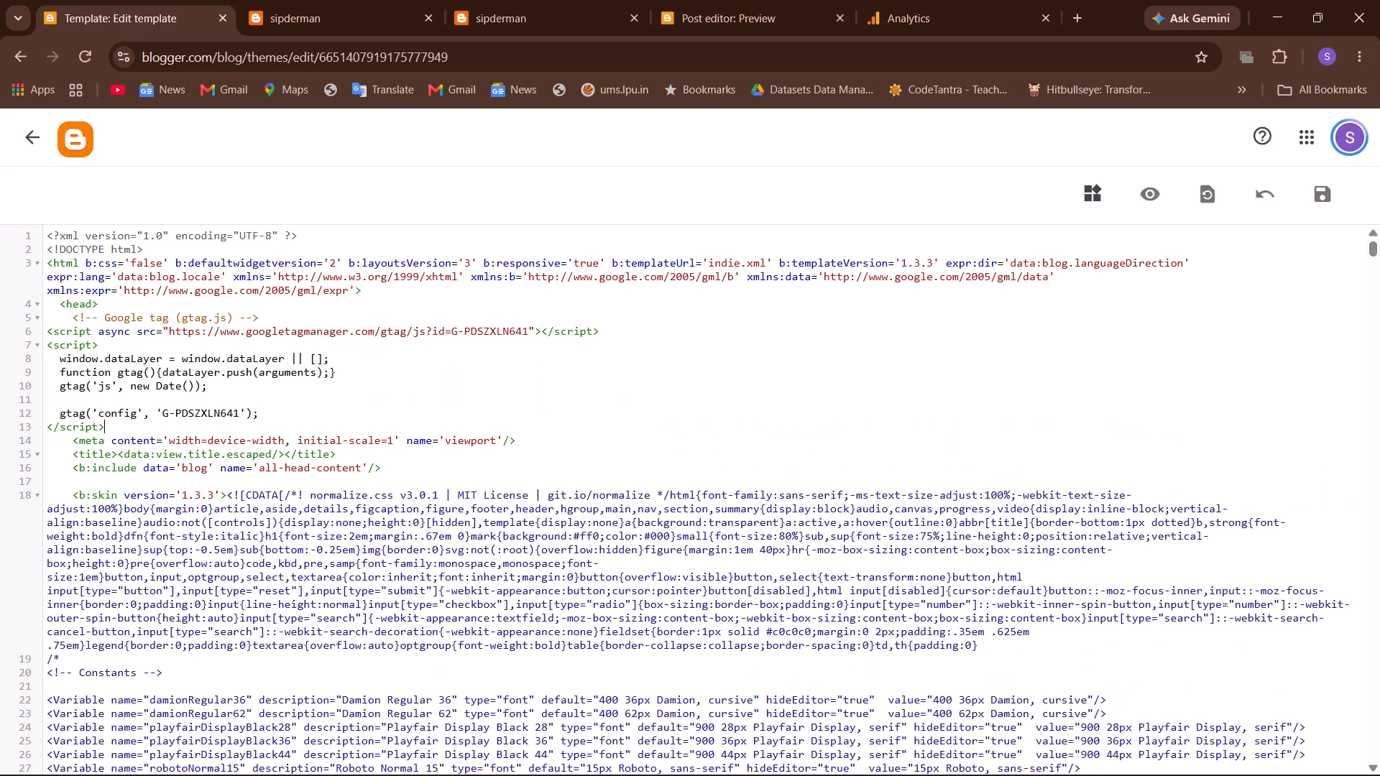
left_click(1330, 198)
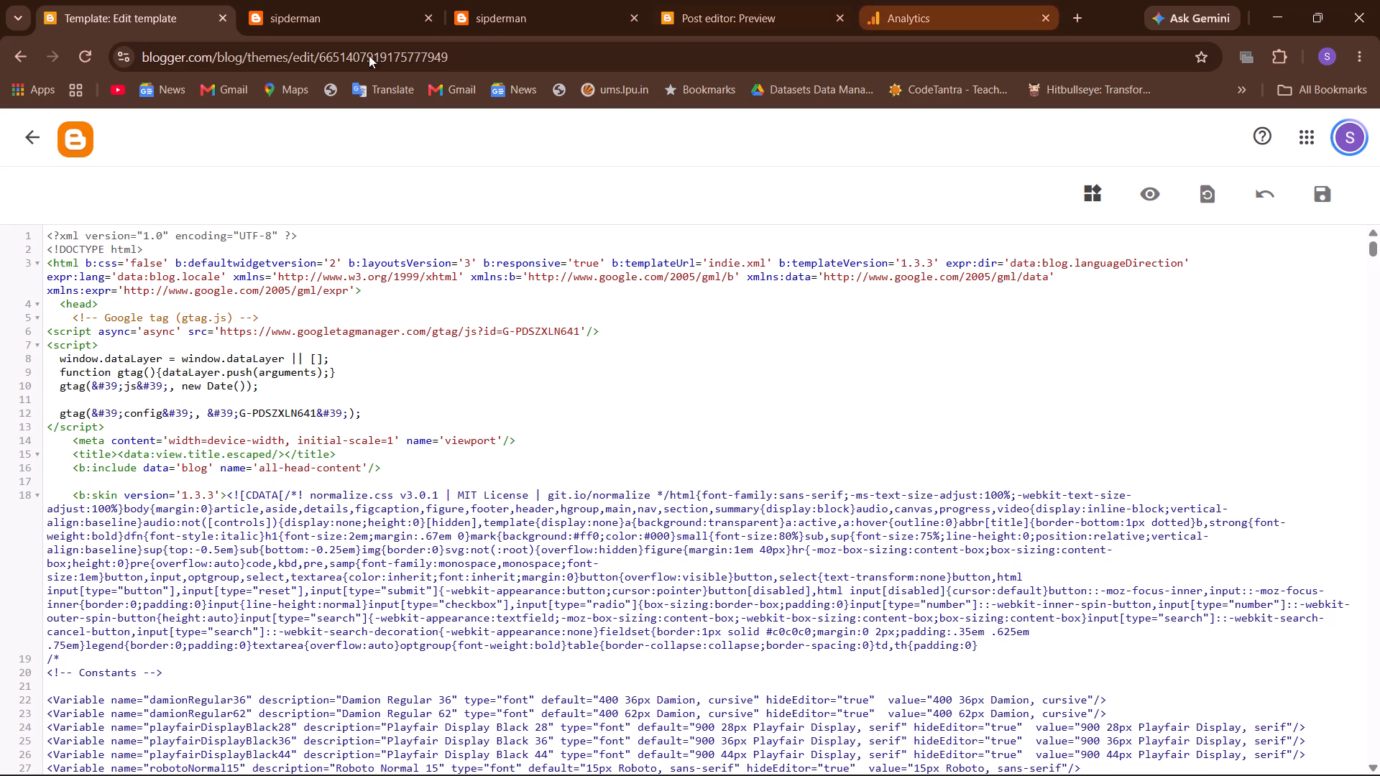
left_click(27, 141)
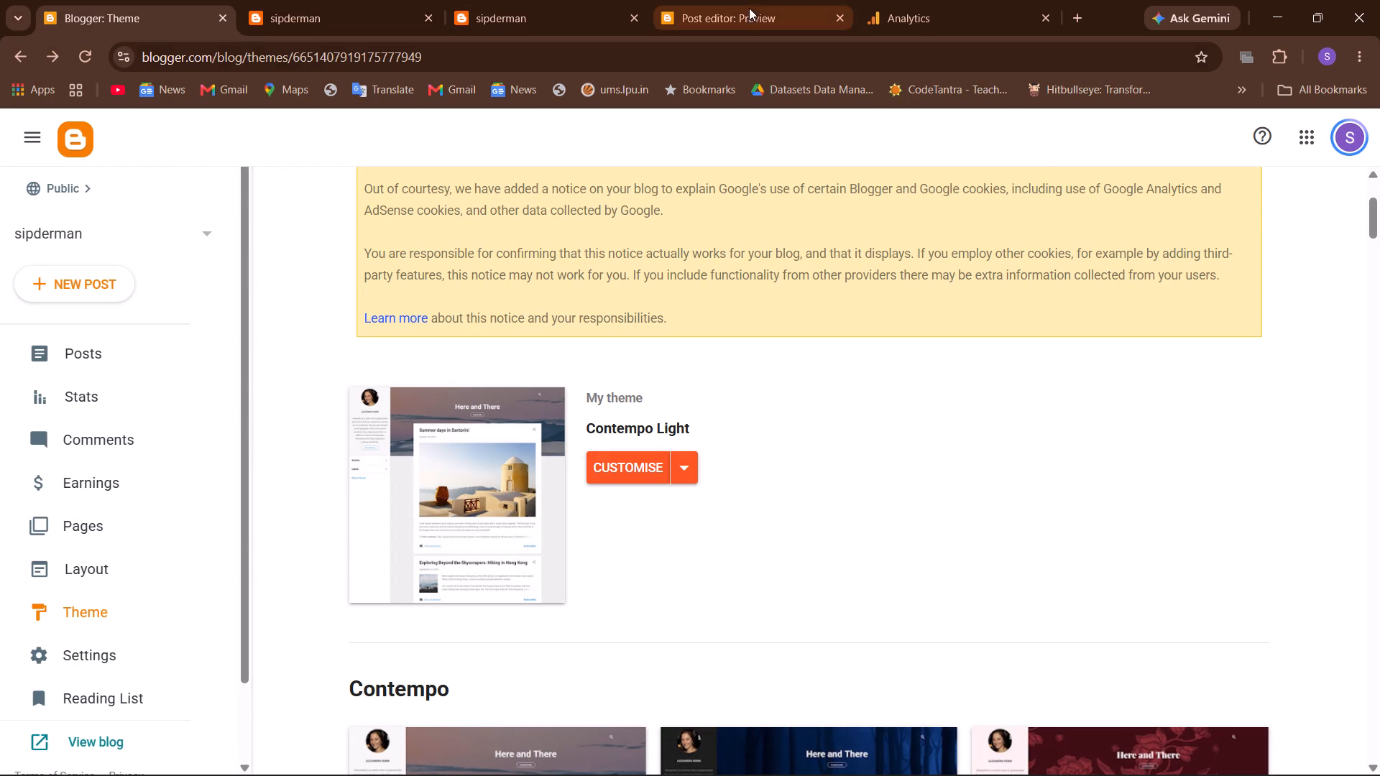
Switch to Google Analytics, test the Google tag installation and check the test result below the setup instructions.
left_click(911, 1)
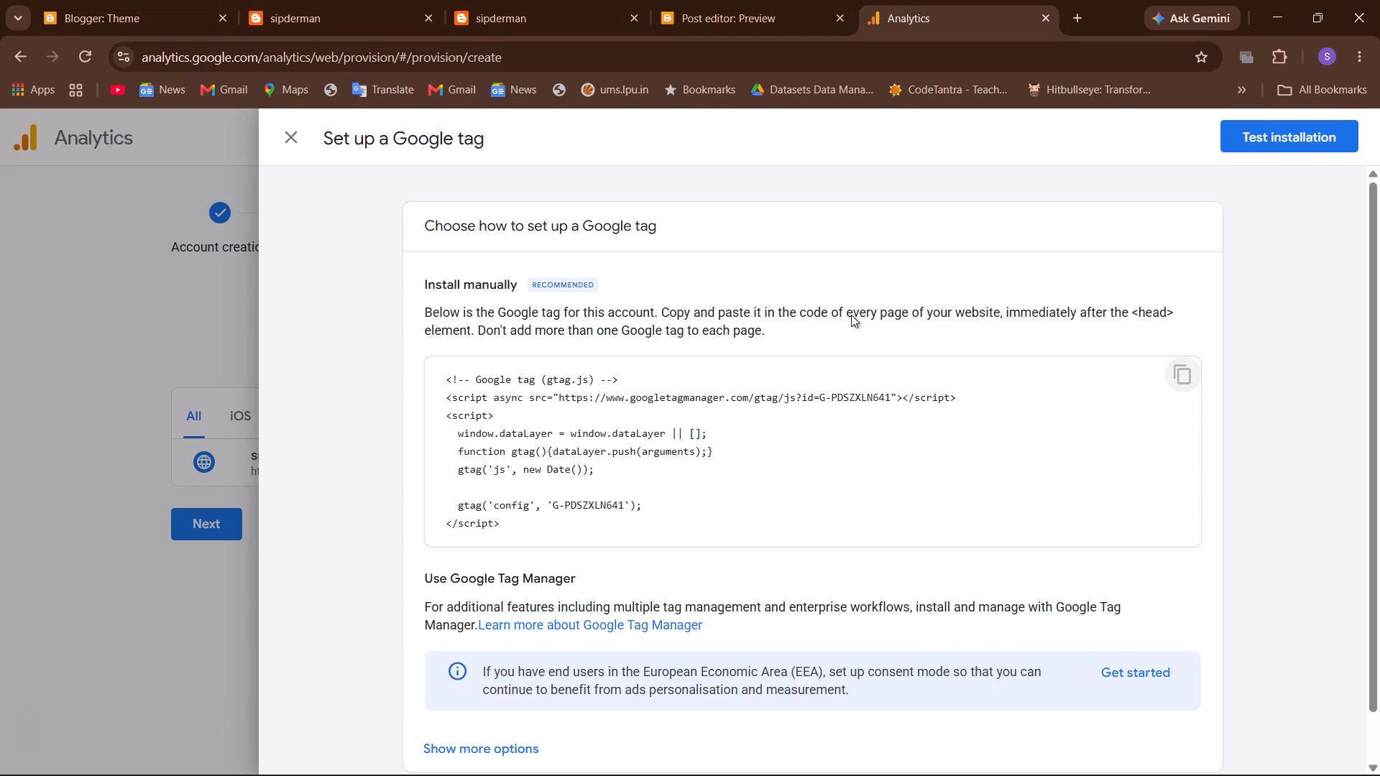
left_click(1297, 139)
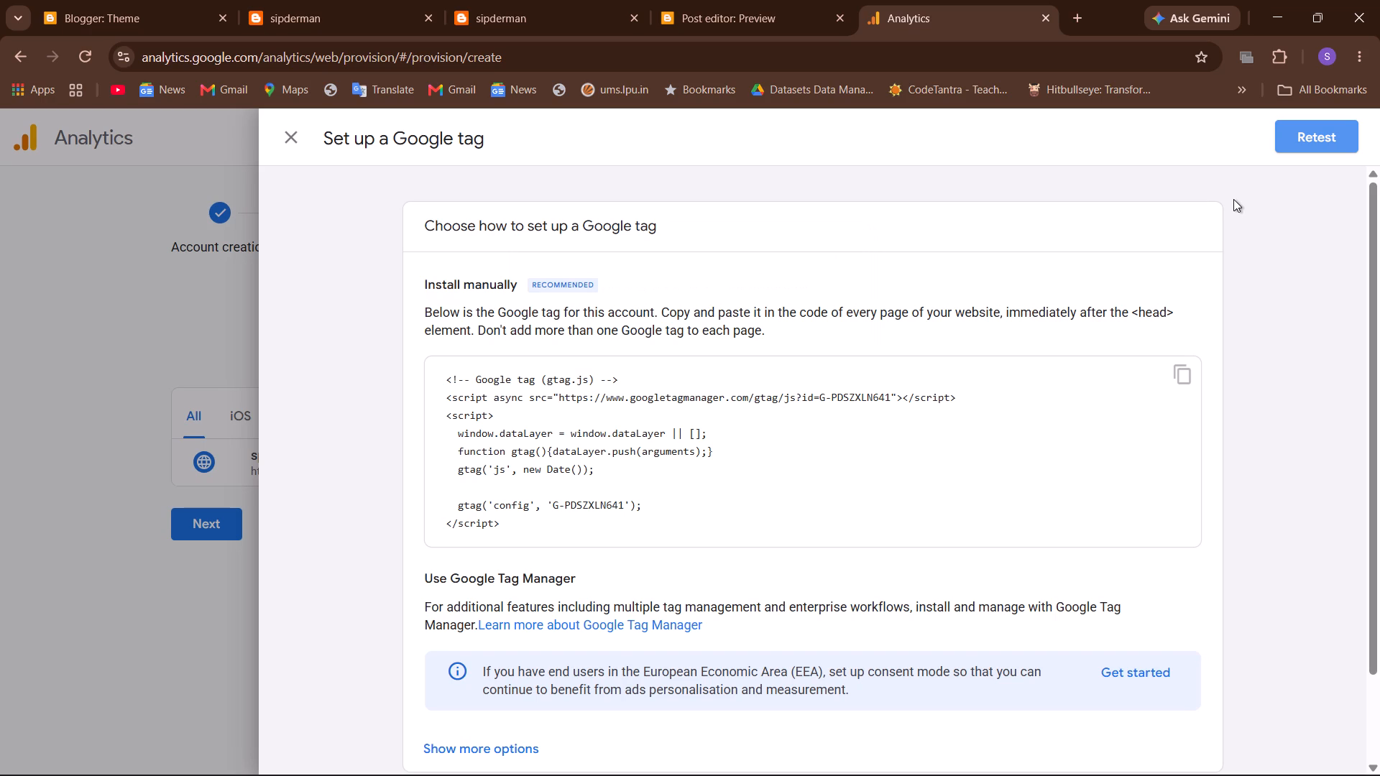
scroll(1233, 199, "down", 6)
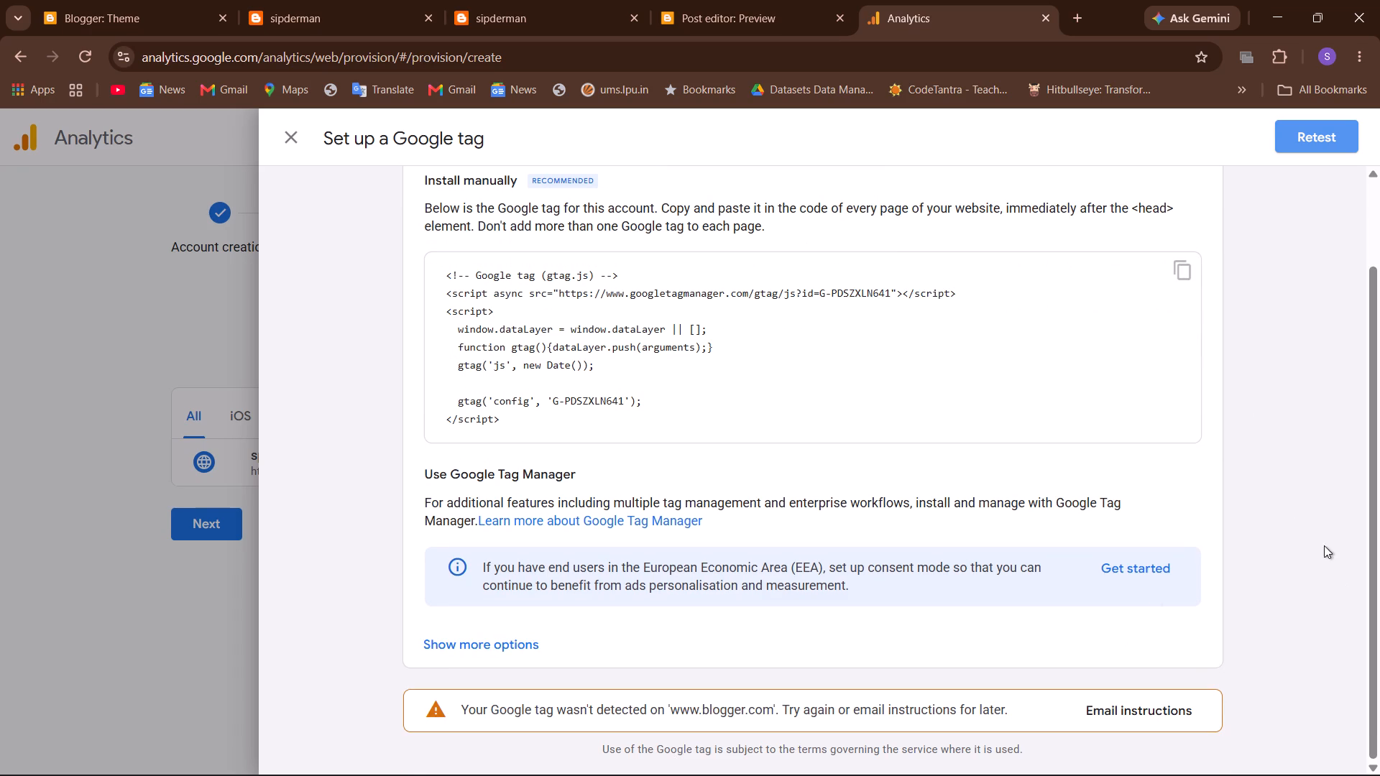
Copy the complete gtag.js snippet for manual installation again from the Google tag setup instructions.
left_click(1188, 286)
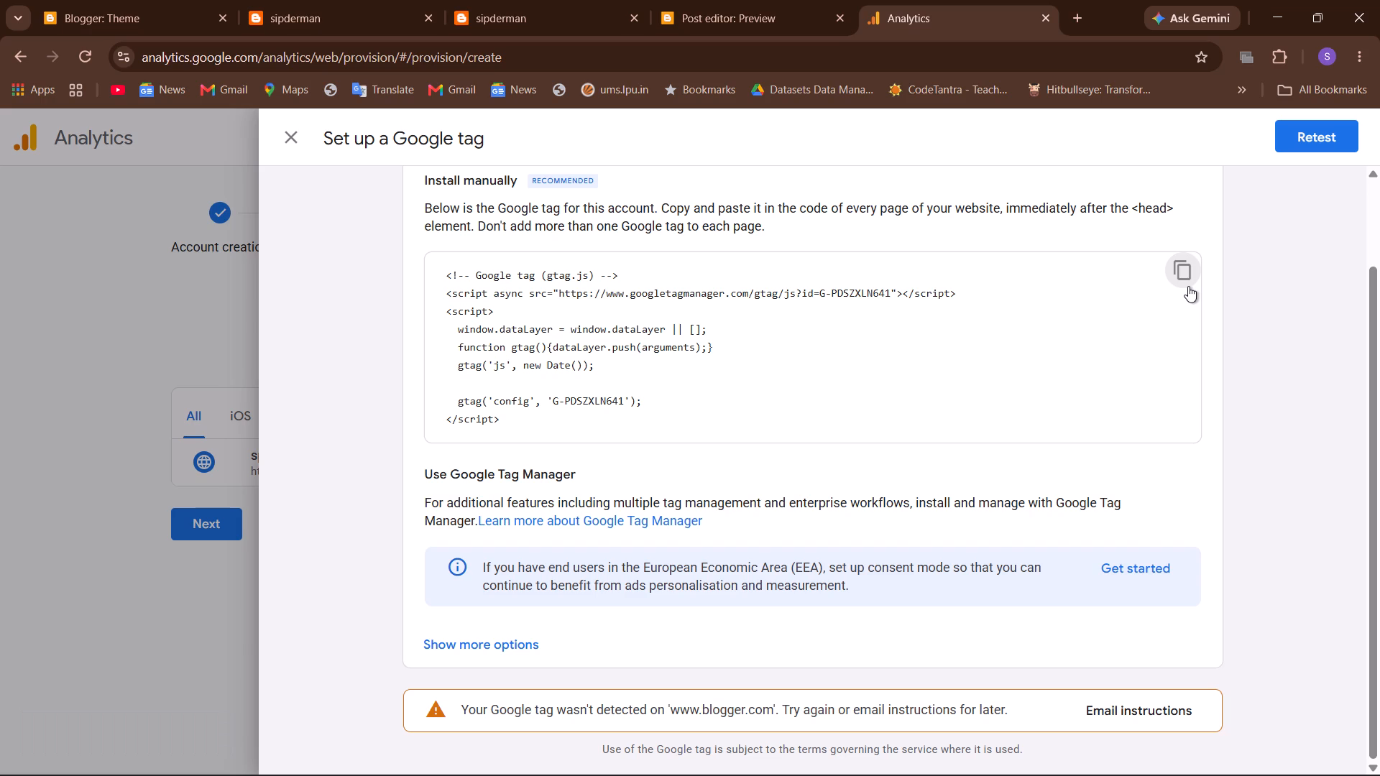
left_click(1188, 286)
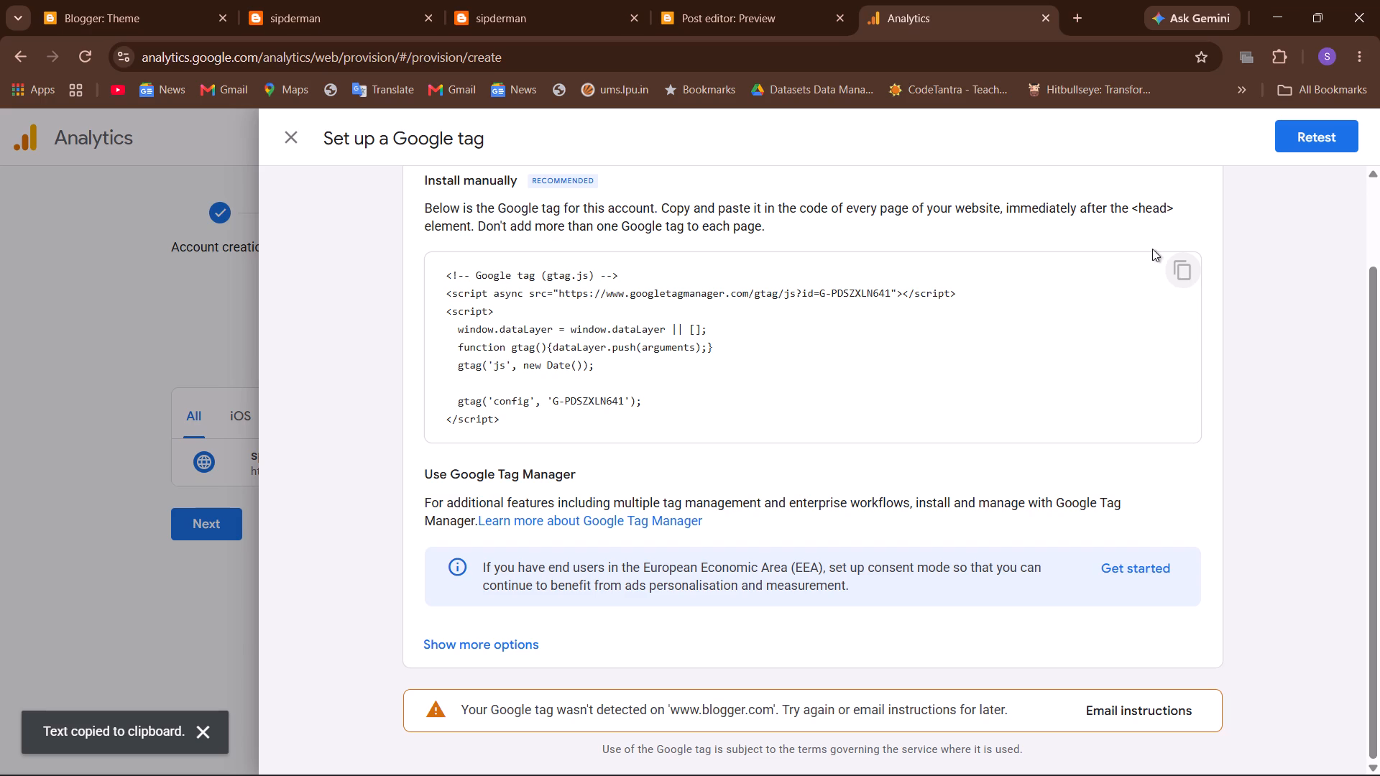
scroll(926, 325, "up", 2)
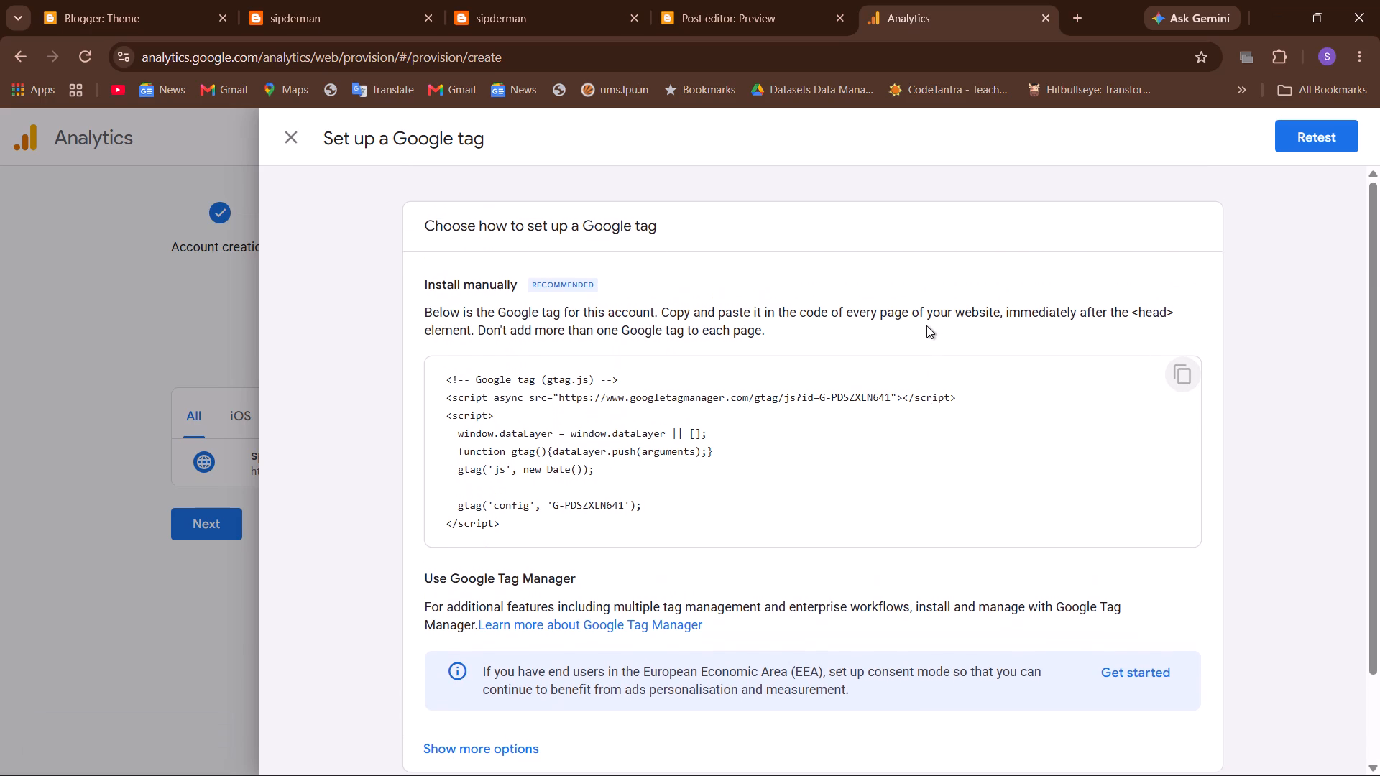
left_click(1161, 381)
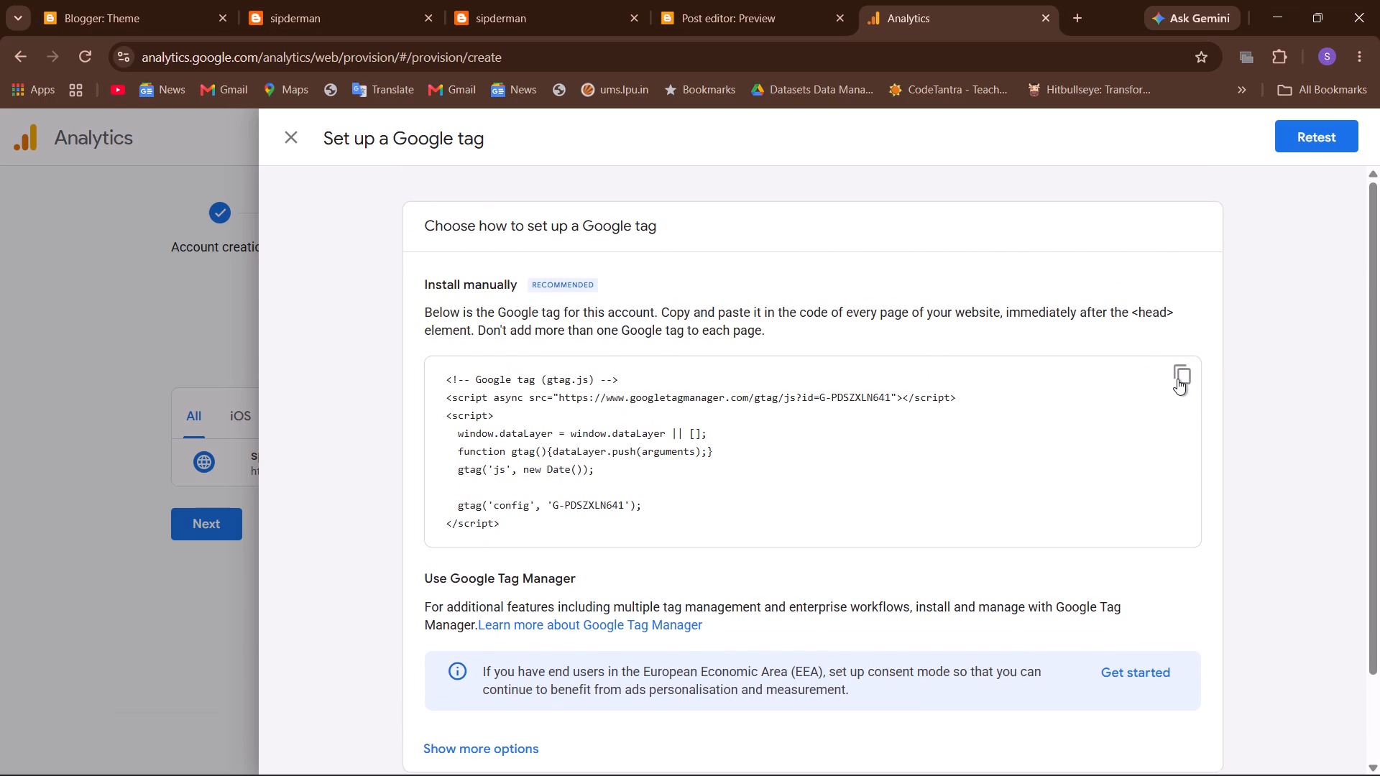
Copy the gtag.js snippet from the manual installation section of the Google tag setup instructions.
left_click(1177, 379)
left_click(1177, 379)
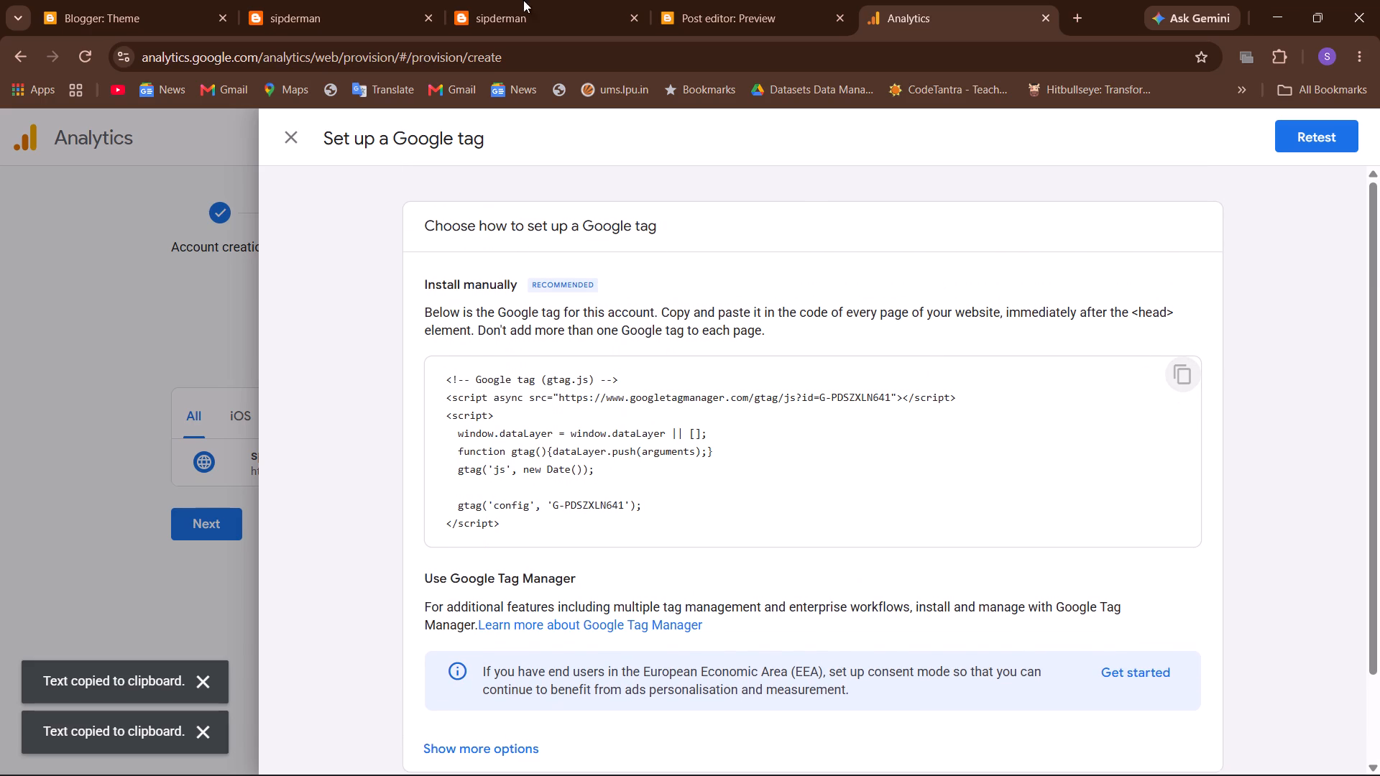
Switch to Blogger, insert the copied gtag.js snippet on a new line directly before <head> in the Contempo Light theme's HTML, and save it.
left_click(283, 6)
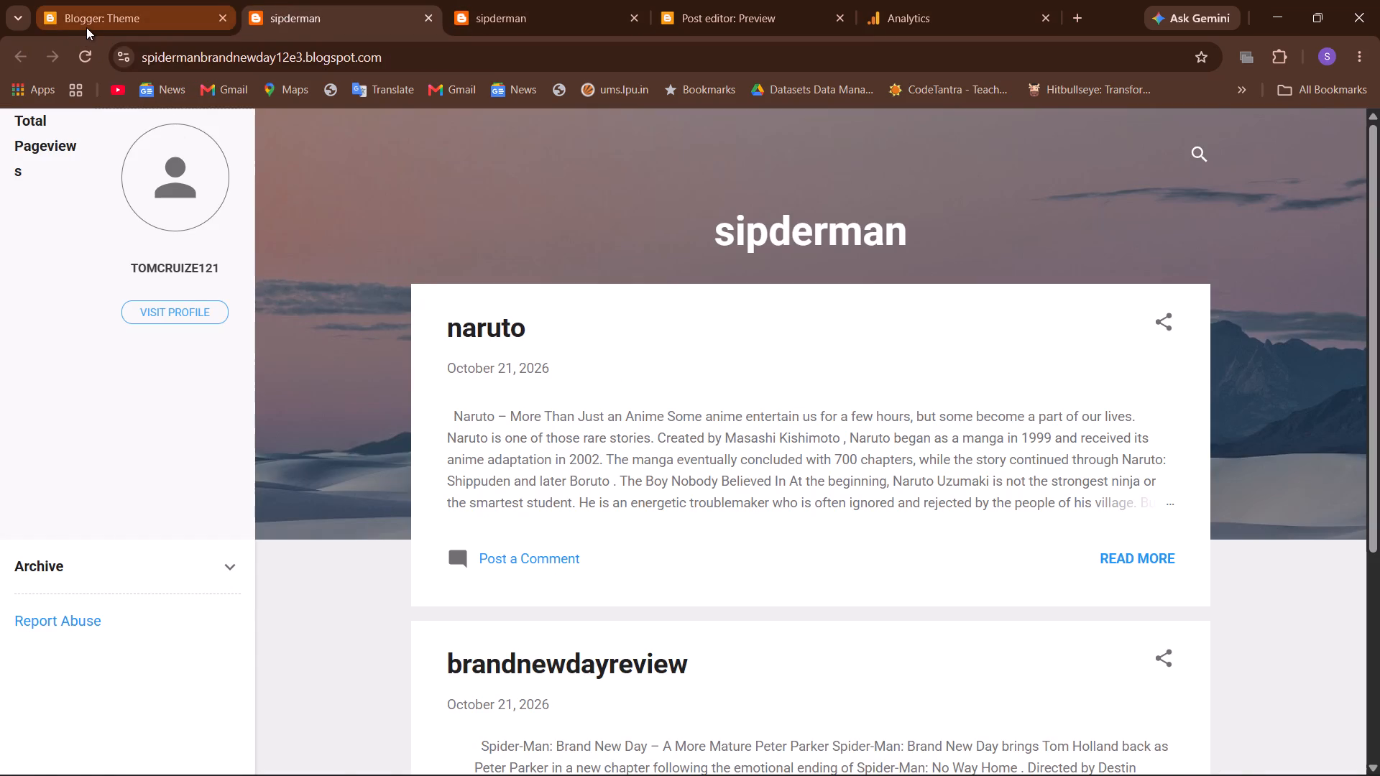
left_click(86, 27)
scroll(441, 313, "down", 1)
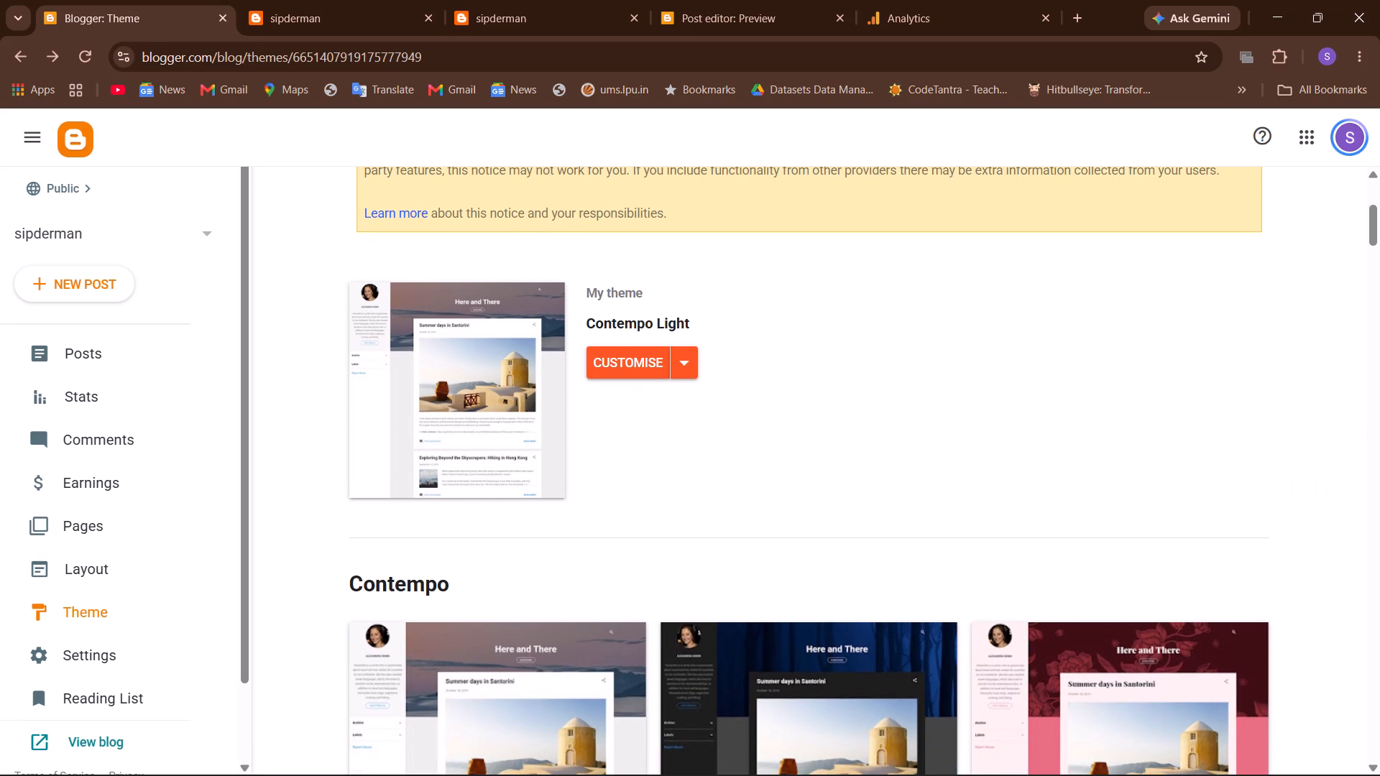
left_click(686, 369)
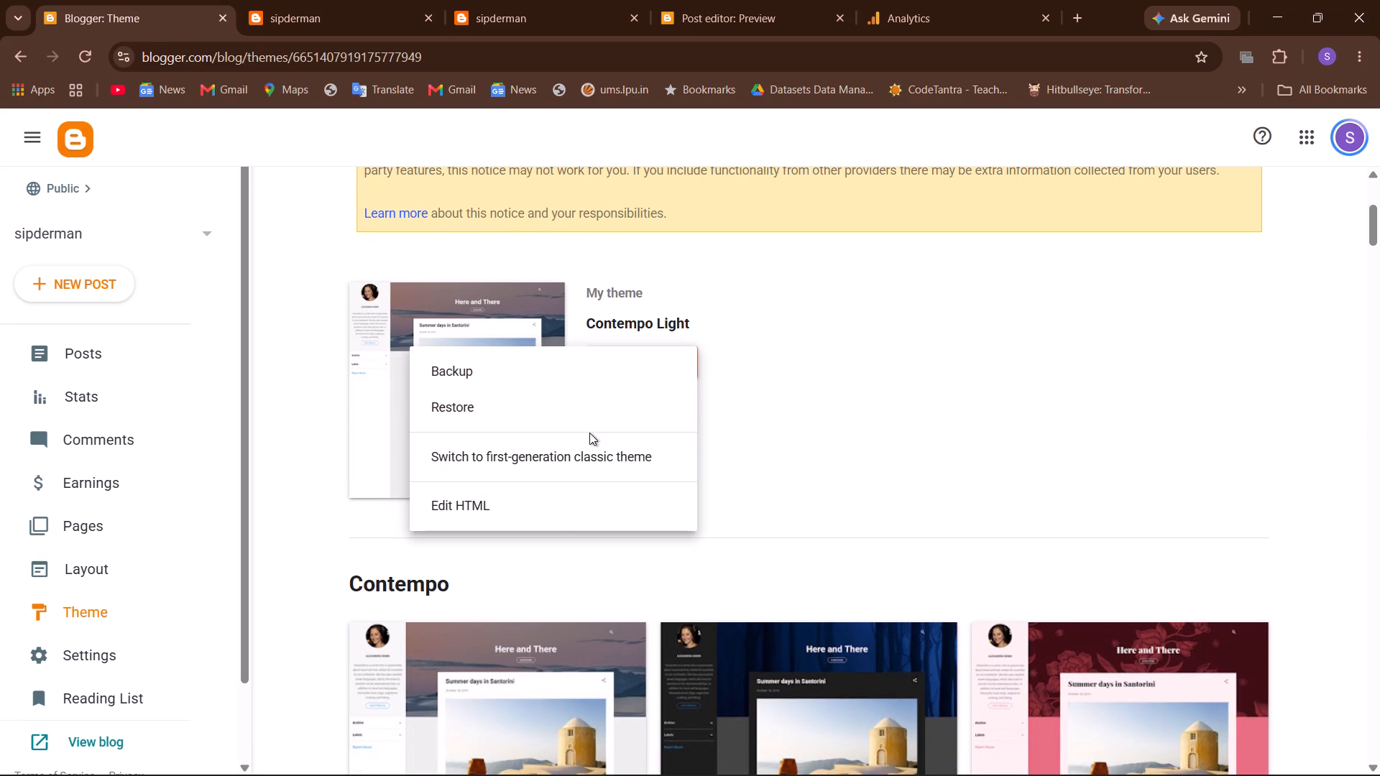
left_click(554, 515)
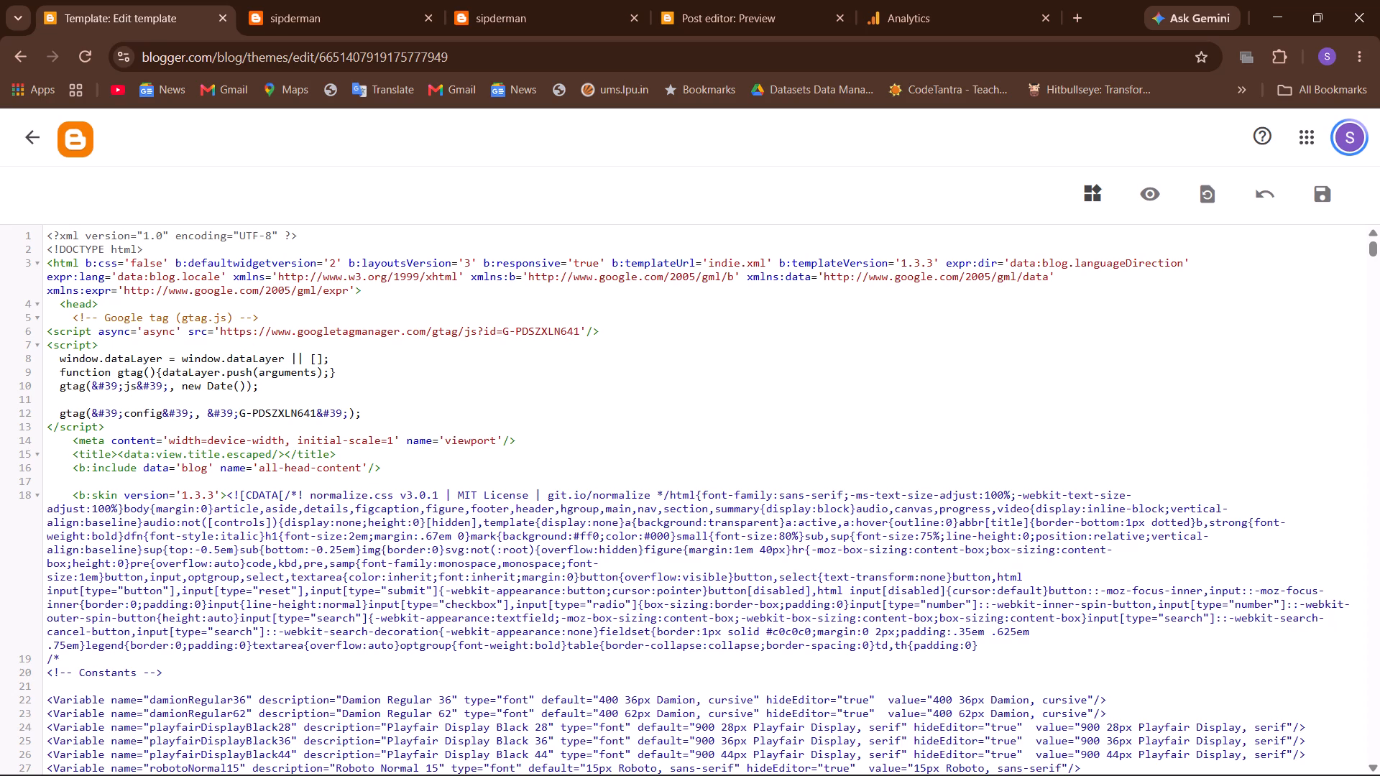
left_click(382, 292)
key("Return")
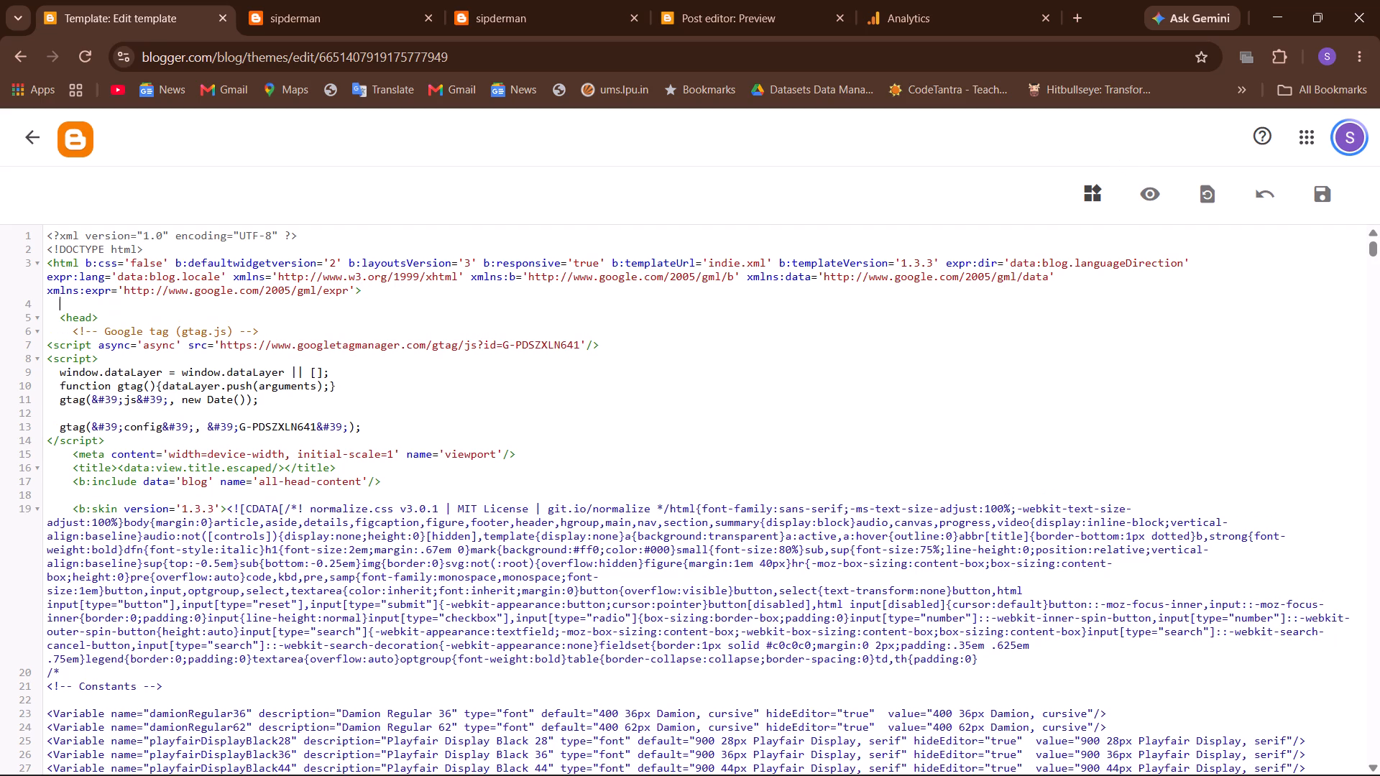
key("ctrl+v")
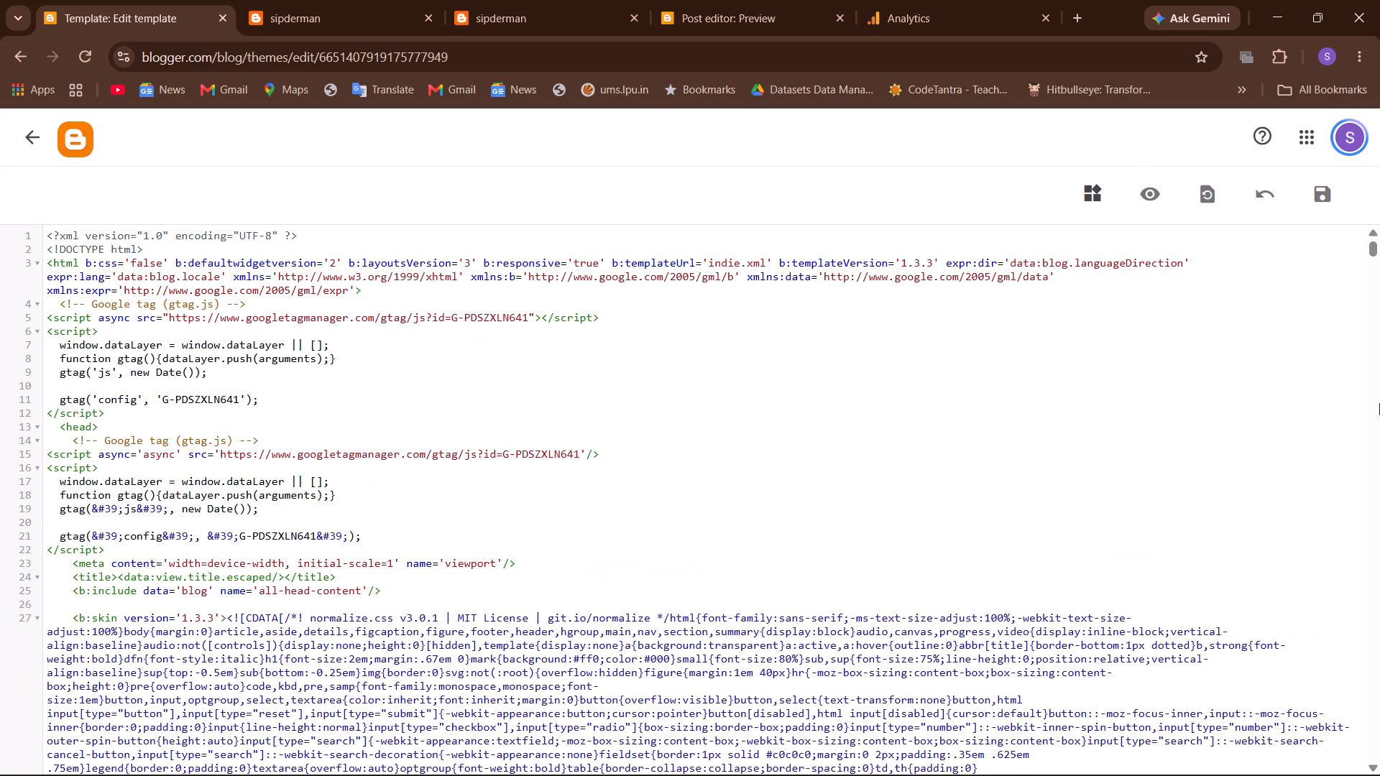
left_click(1318, 200)
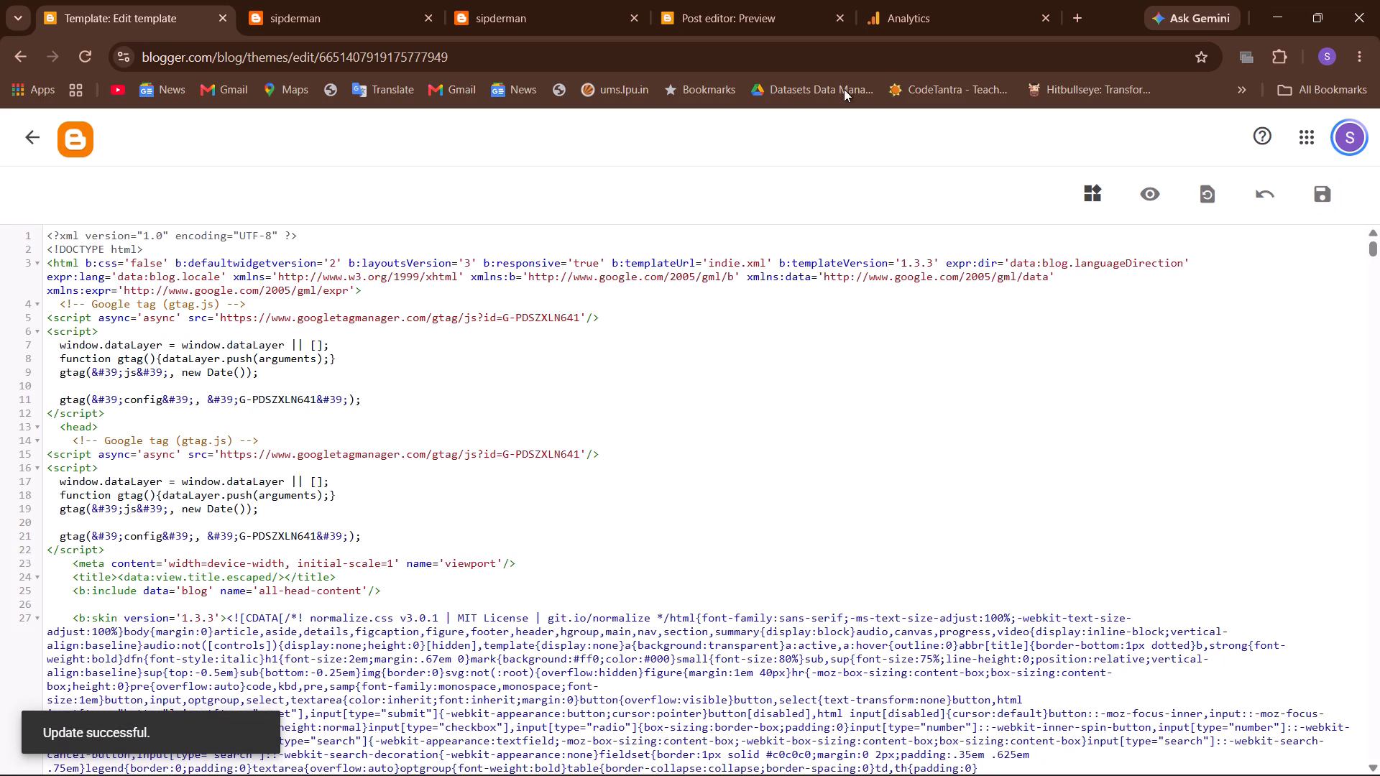
Switch to Google Analytics, retest the Google tag installation and check the test result below the setup instructions.
left_click(908, 0)
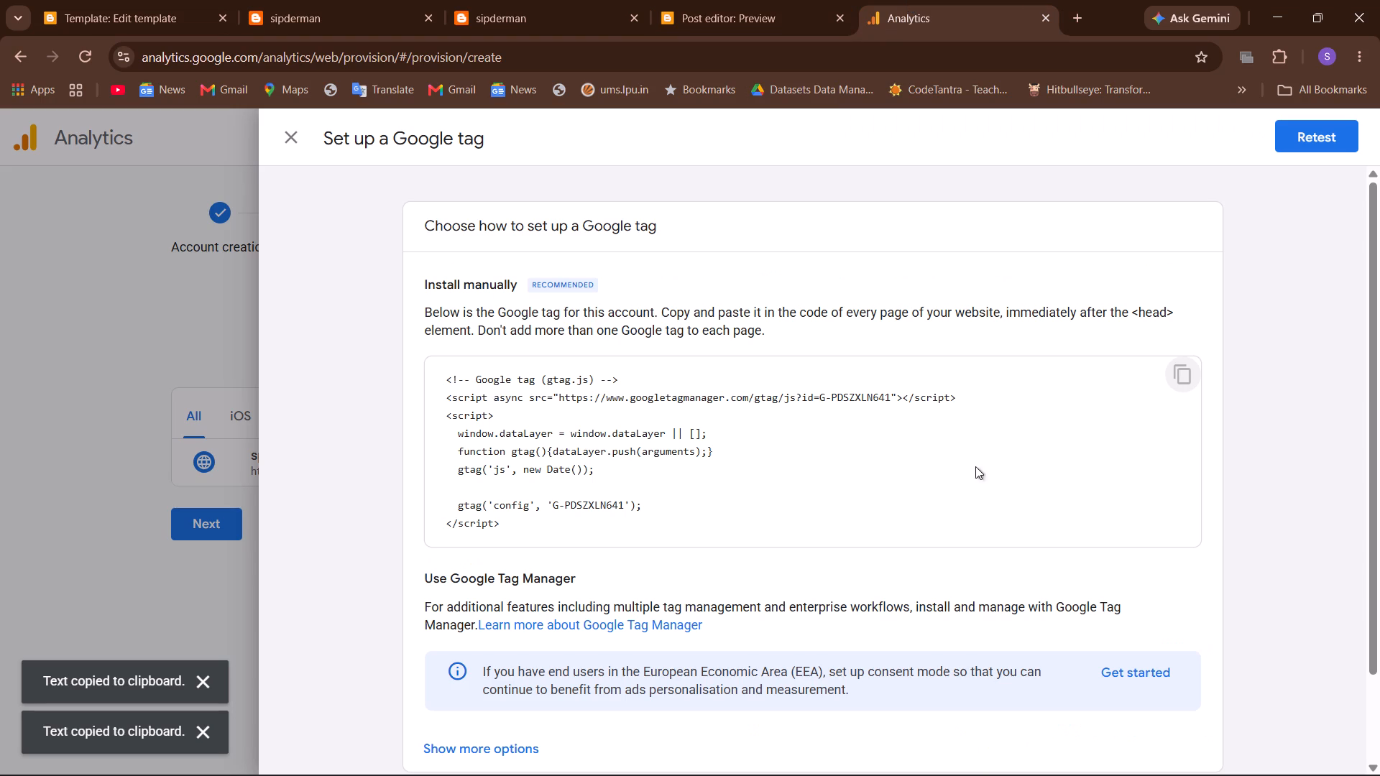
left_click(1346, 137)
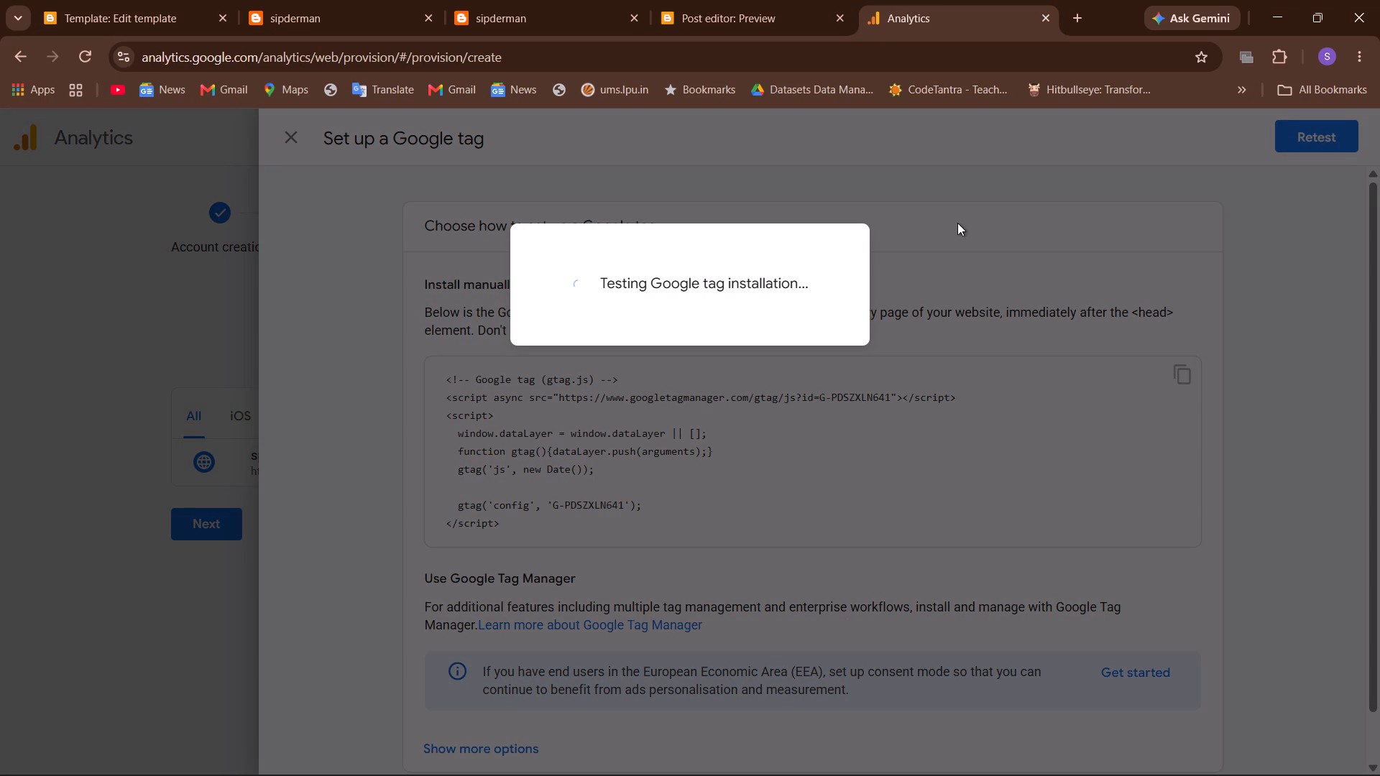
scroll(957, 223, "down", 1)
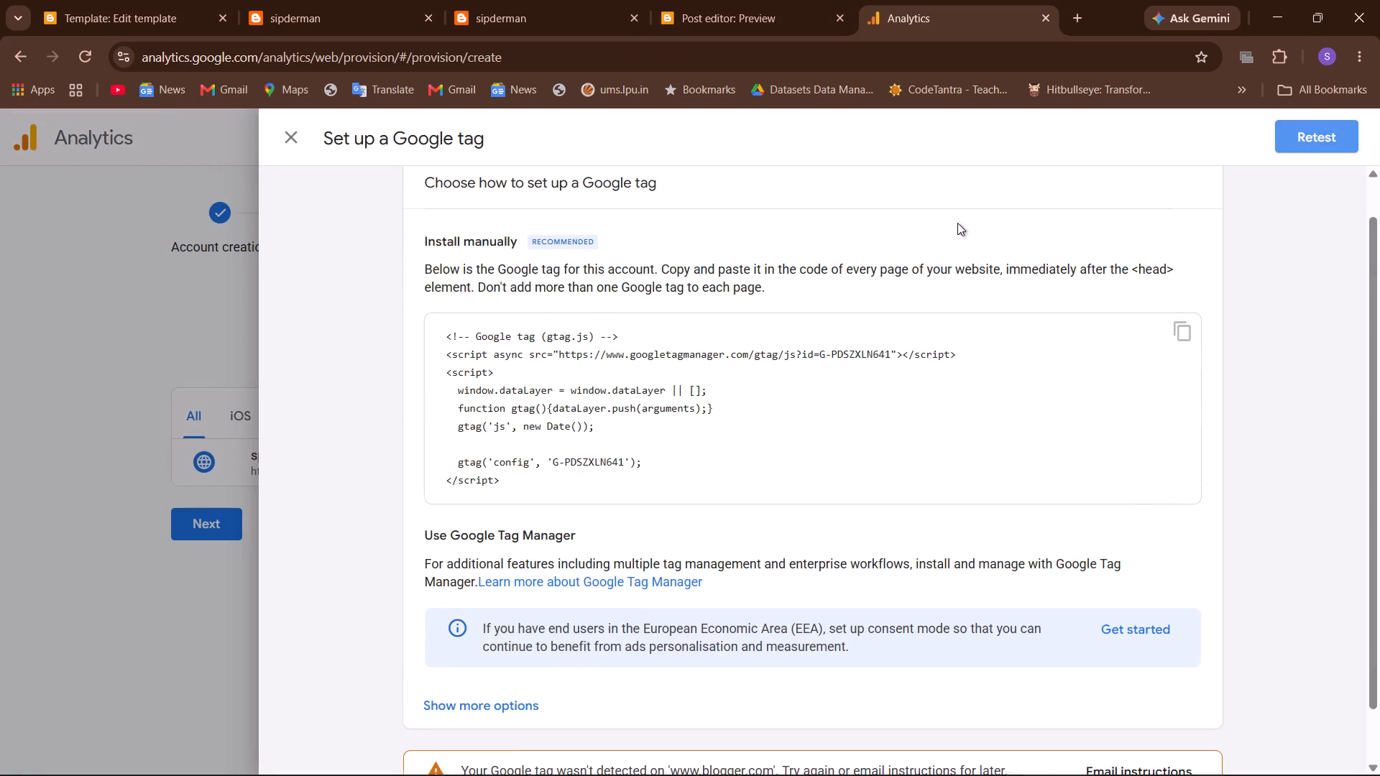
scroll(957, 223, "down", 2)
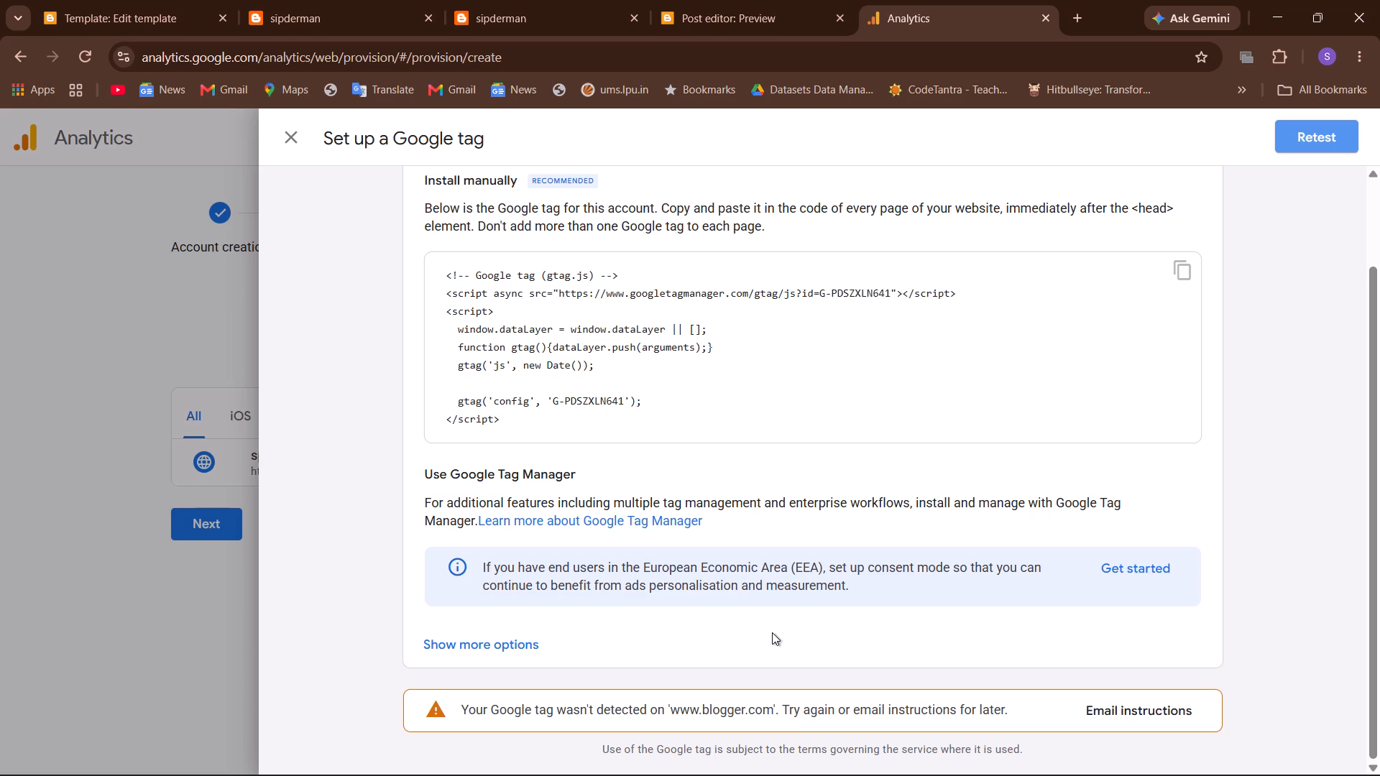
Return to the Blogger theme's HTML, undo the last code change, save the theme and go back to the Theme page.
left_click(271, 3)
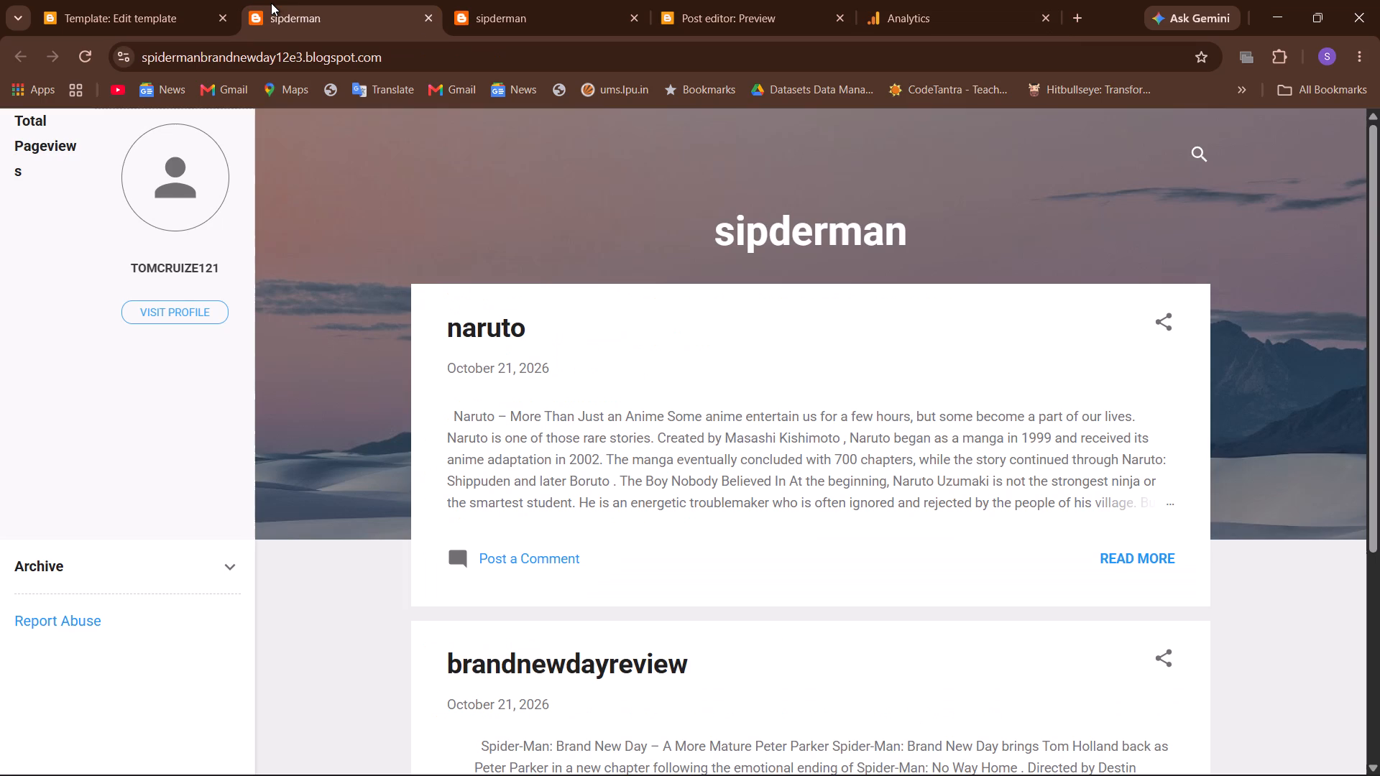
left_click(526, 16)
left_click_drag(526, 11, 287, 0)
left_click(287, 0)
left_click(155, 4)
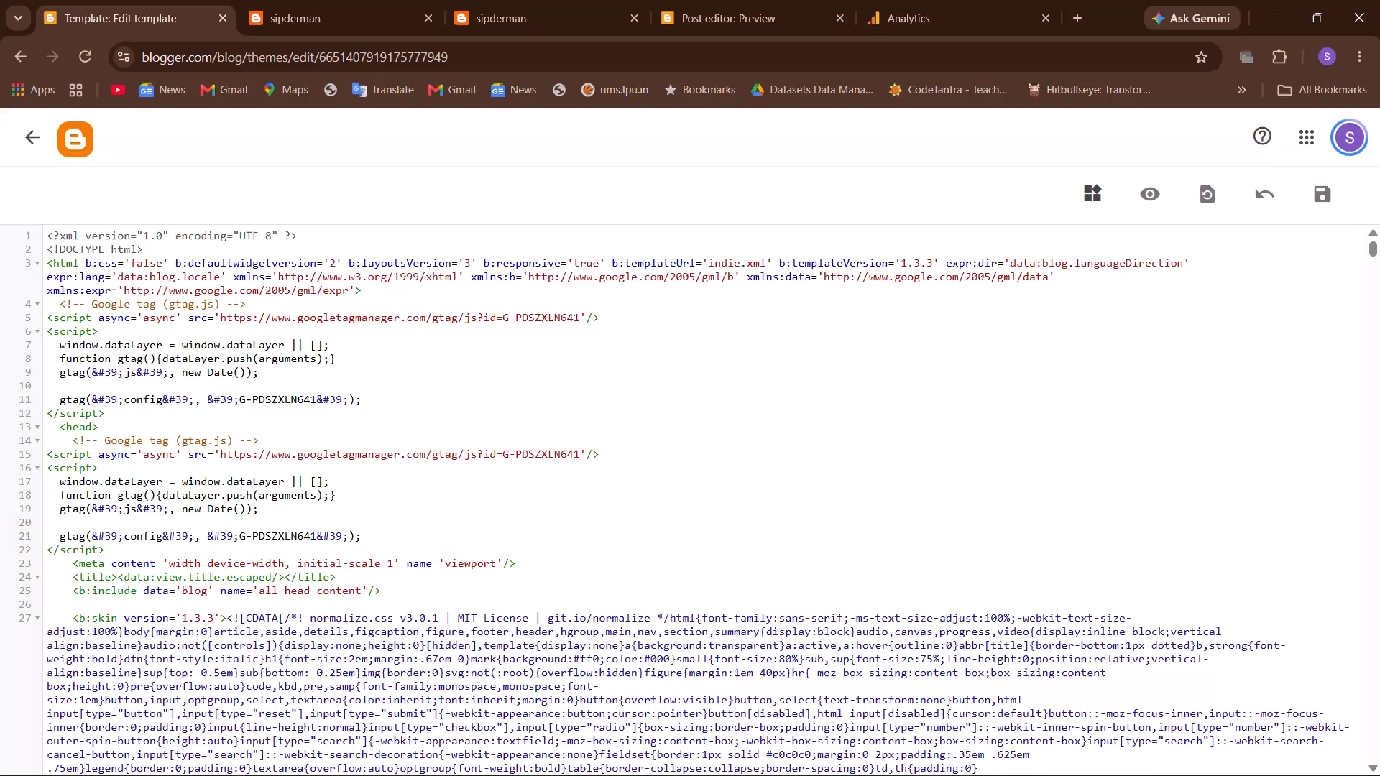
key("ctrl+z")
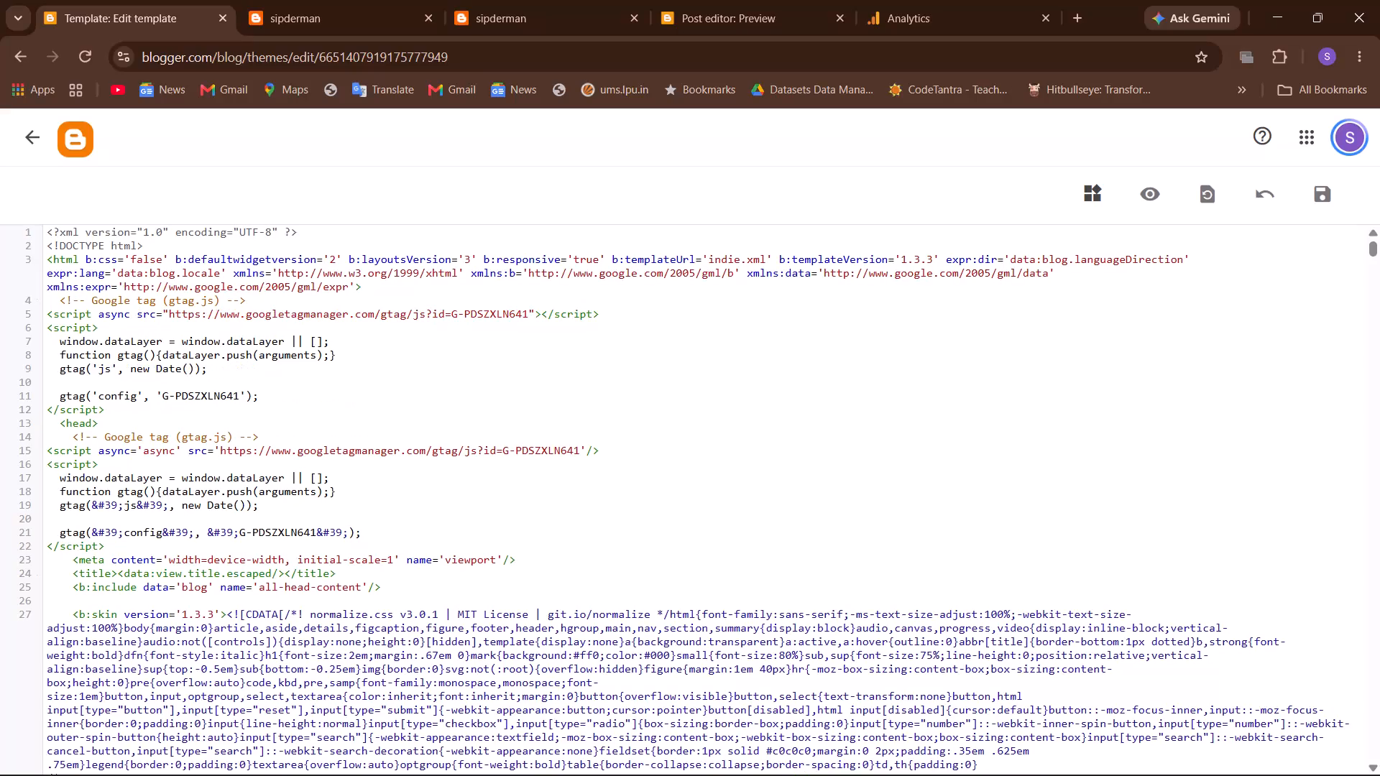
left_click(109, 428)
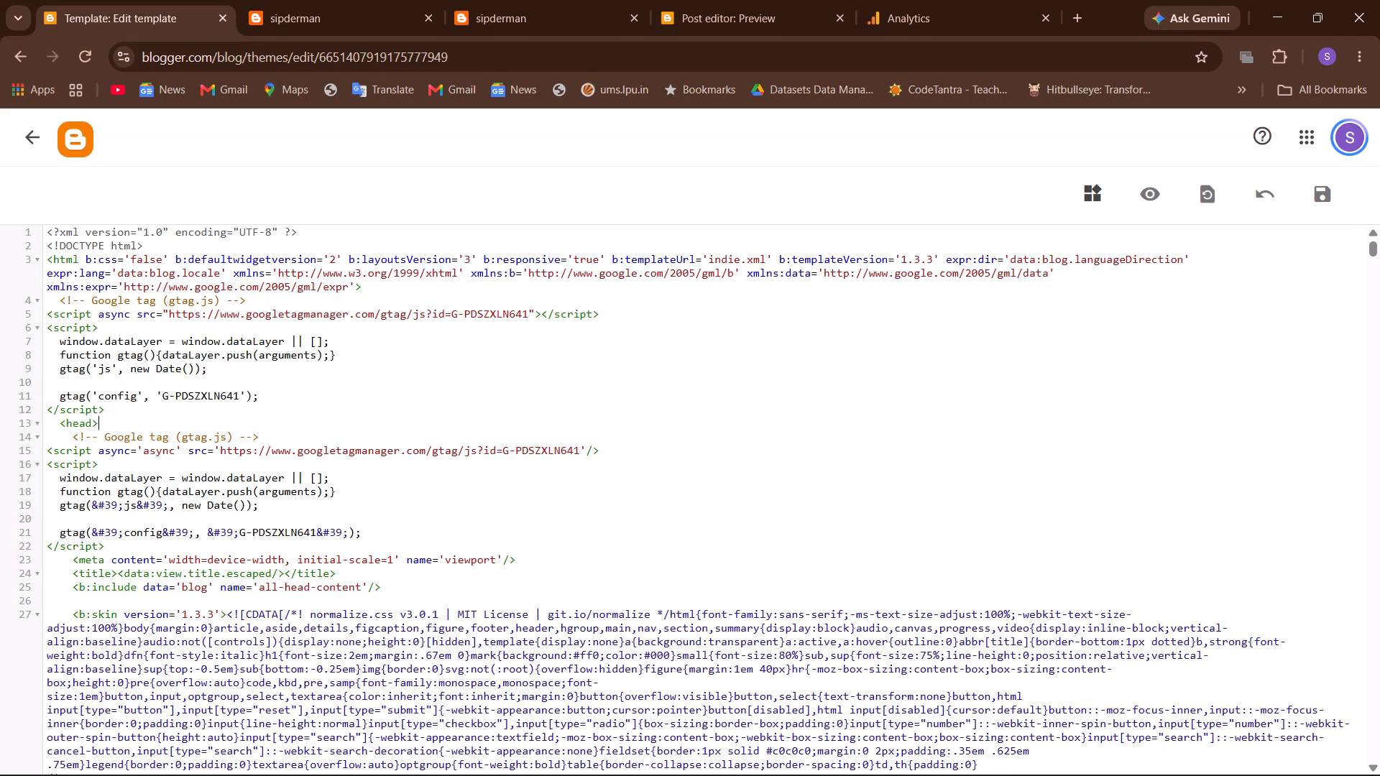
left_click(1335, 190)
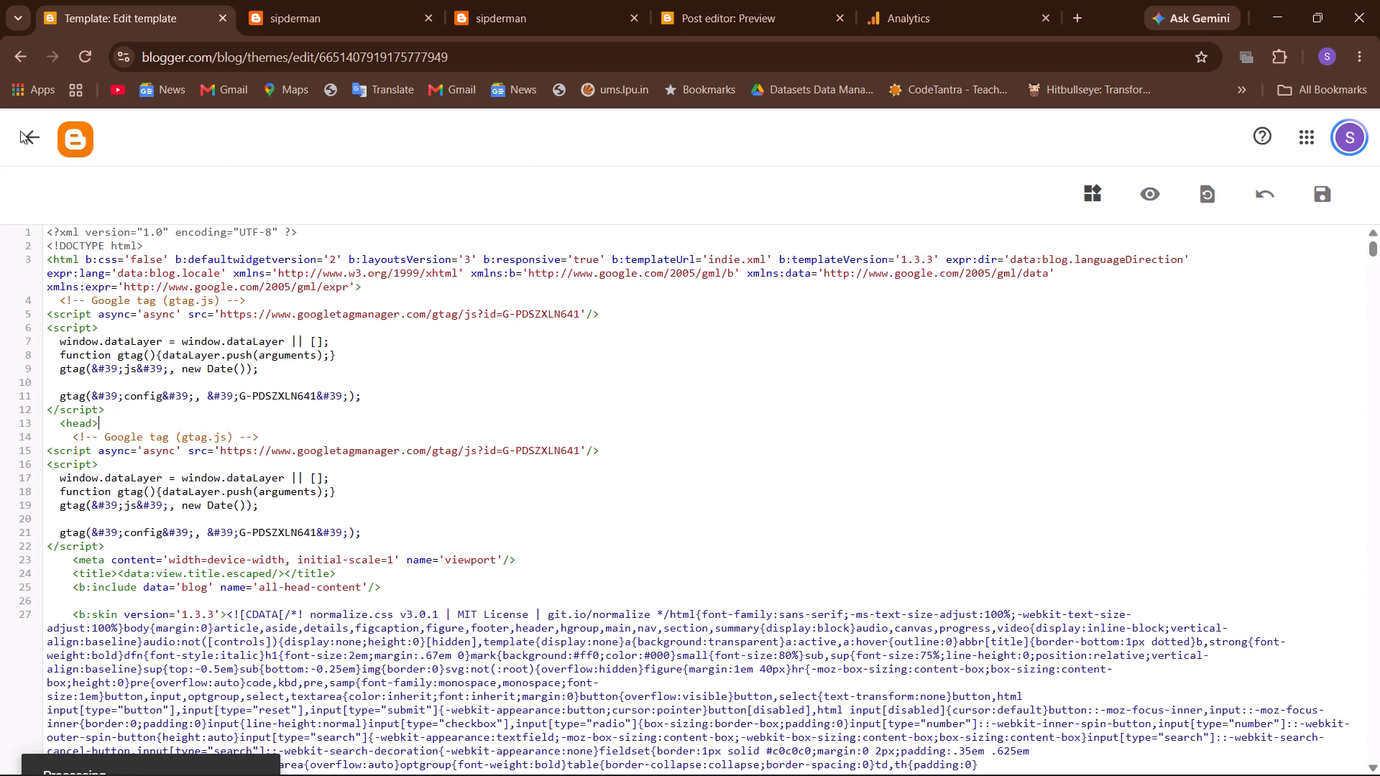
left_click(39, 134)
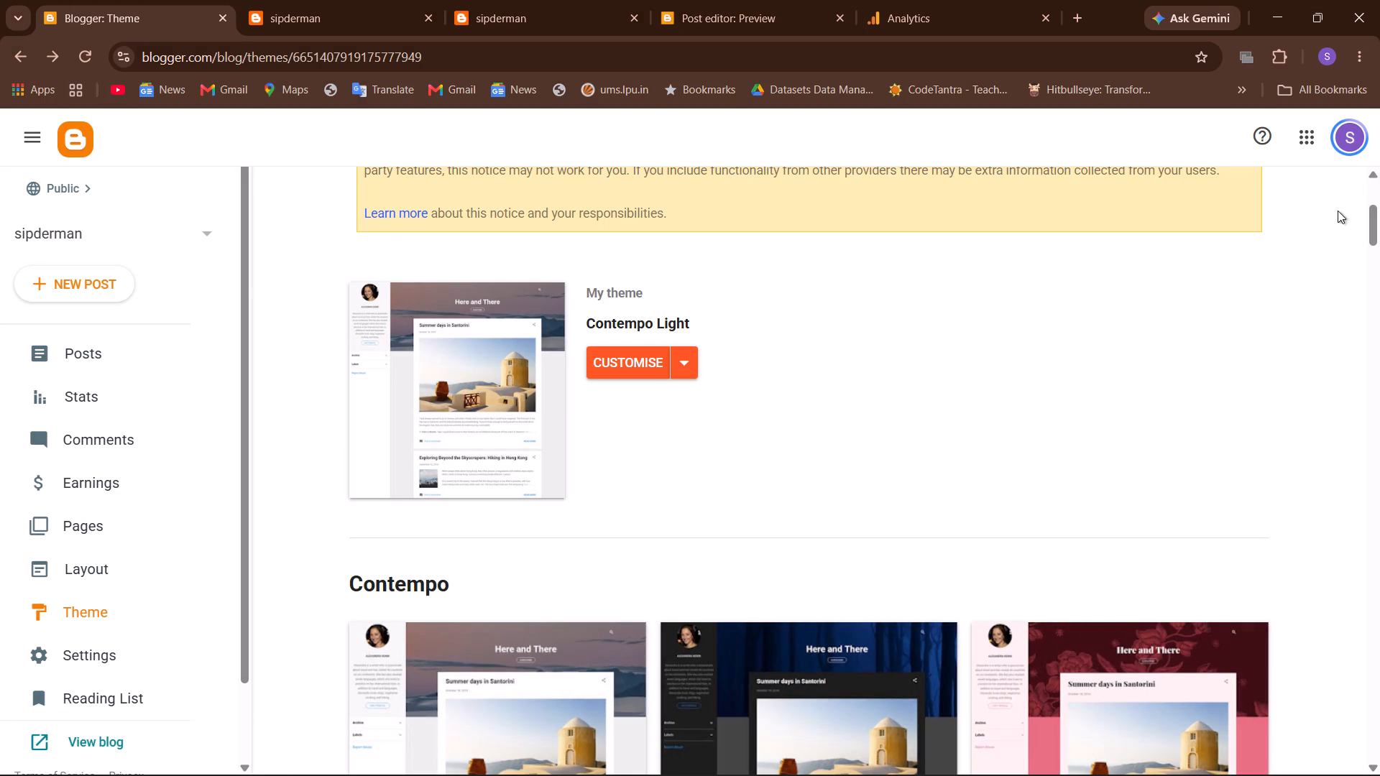
Retest the Google tag installation in Google Analytics and check the result.
left_click(949, 7)
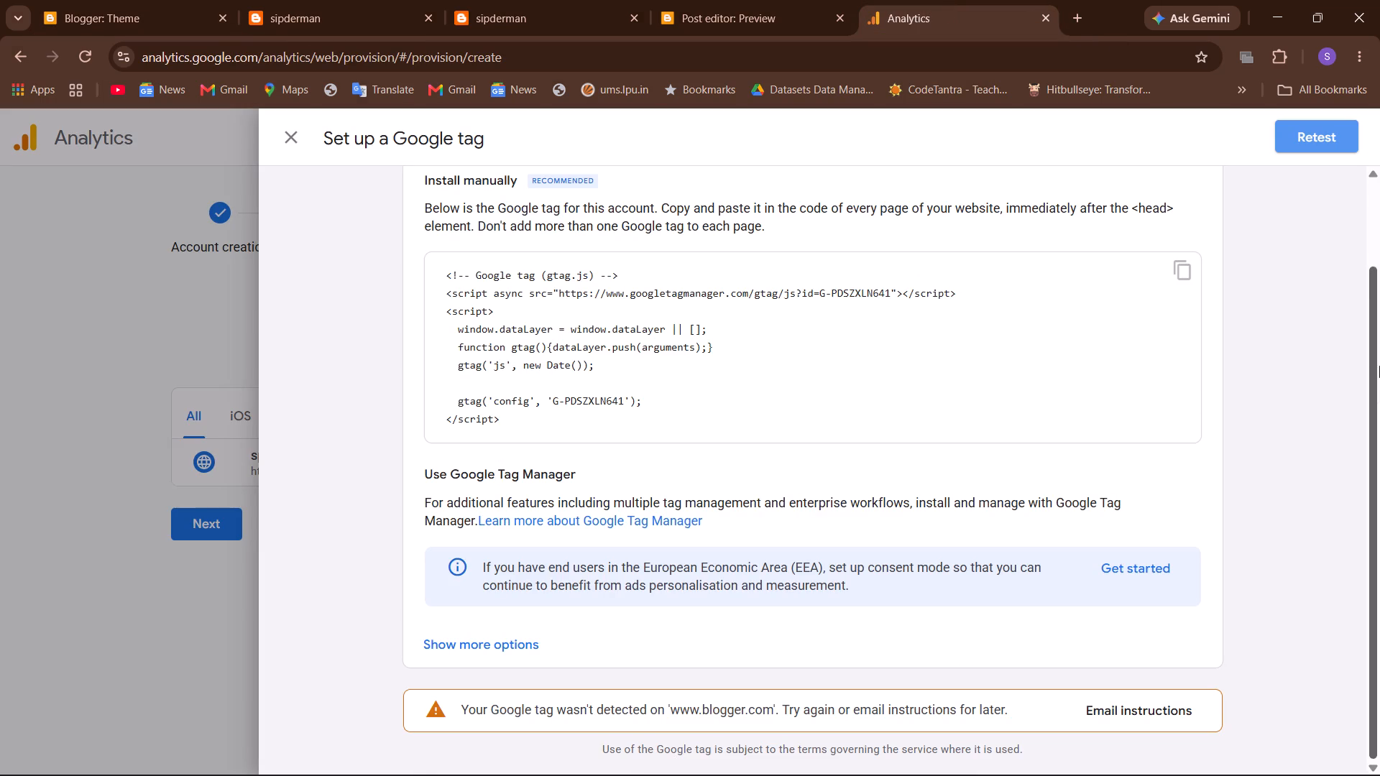
left_click(1302, 131)
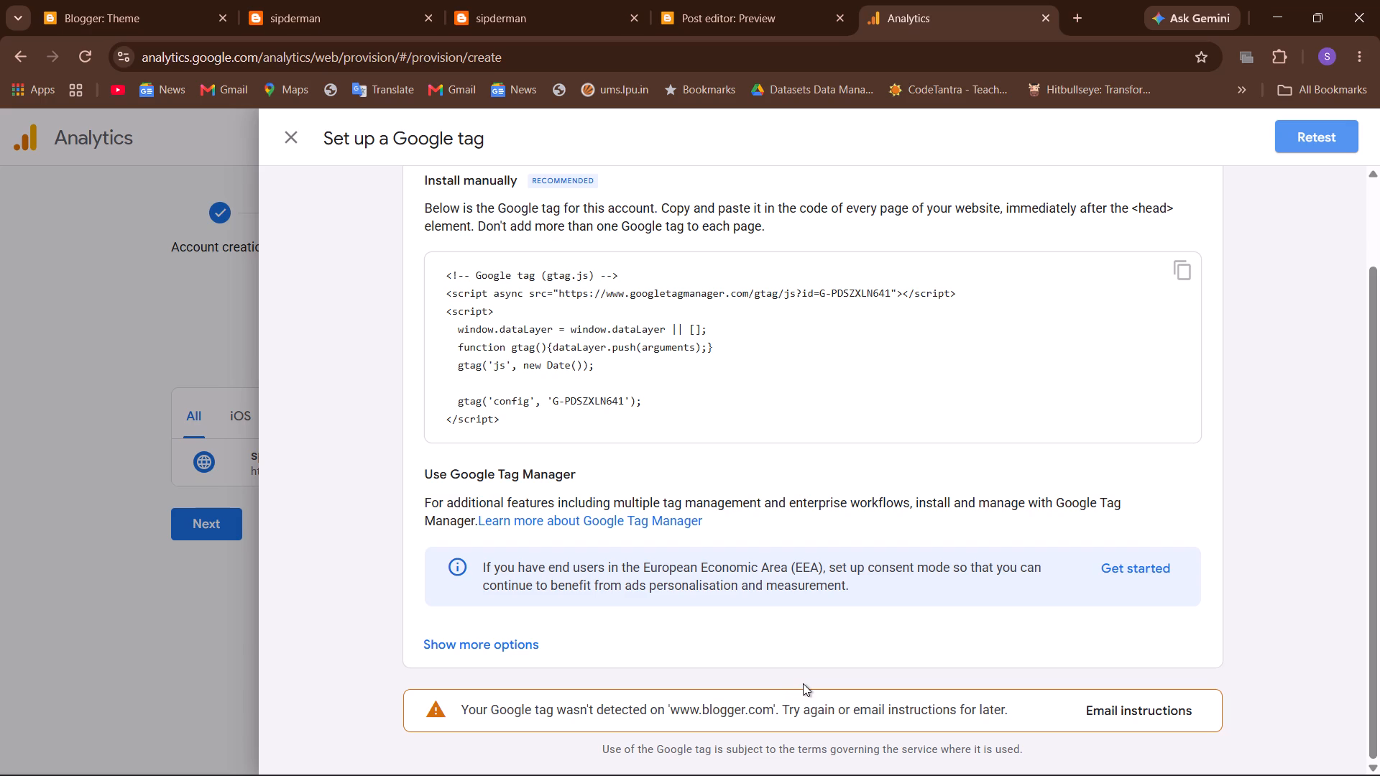
left_click(803, 683)
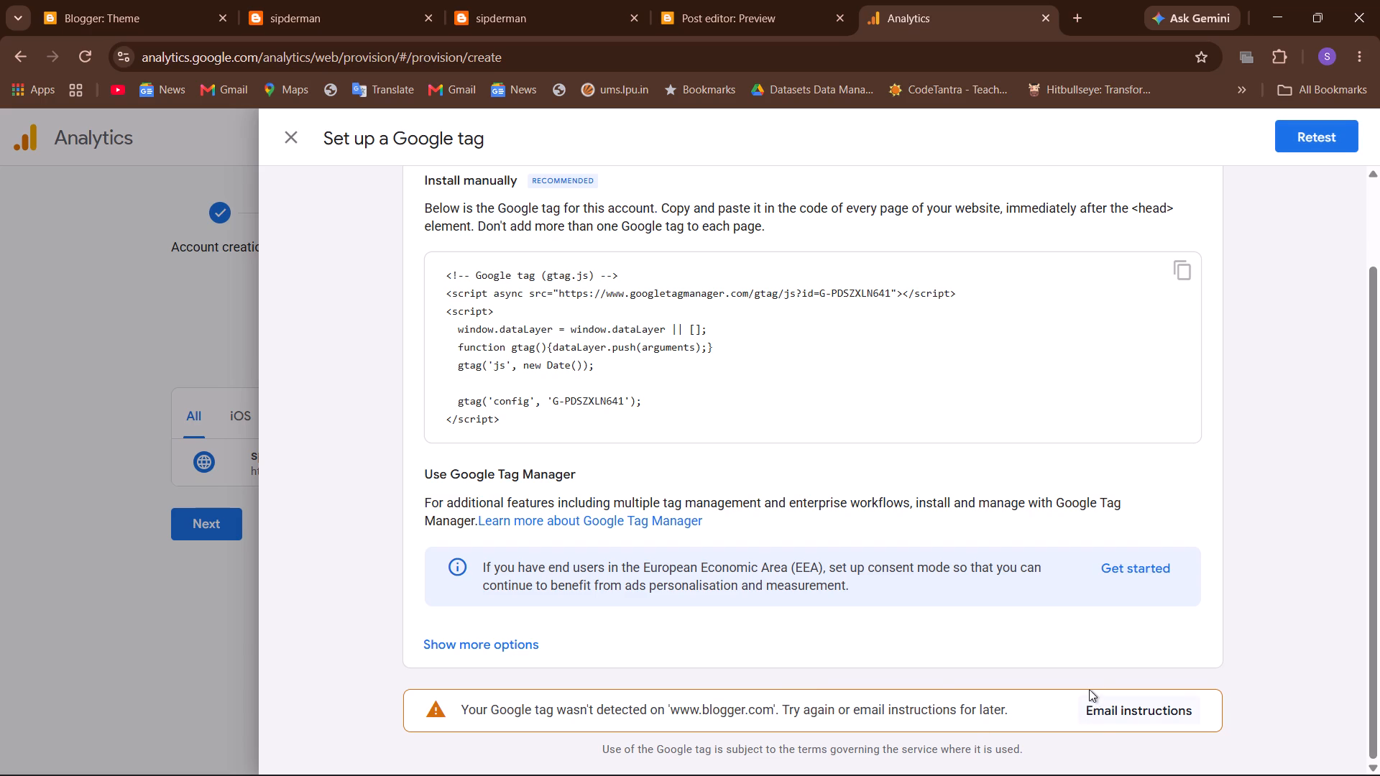
left_click(1097, 708)
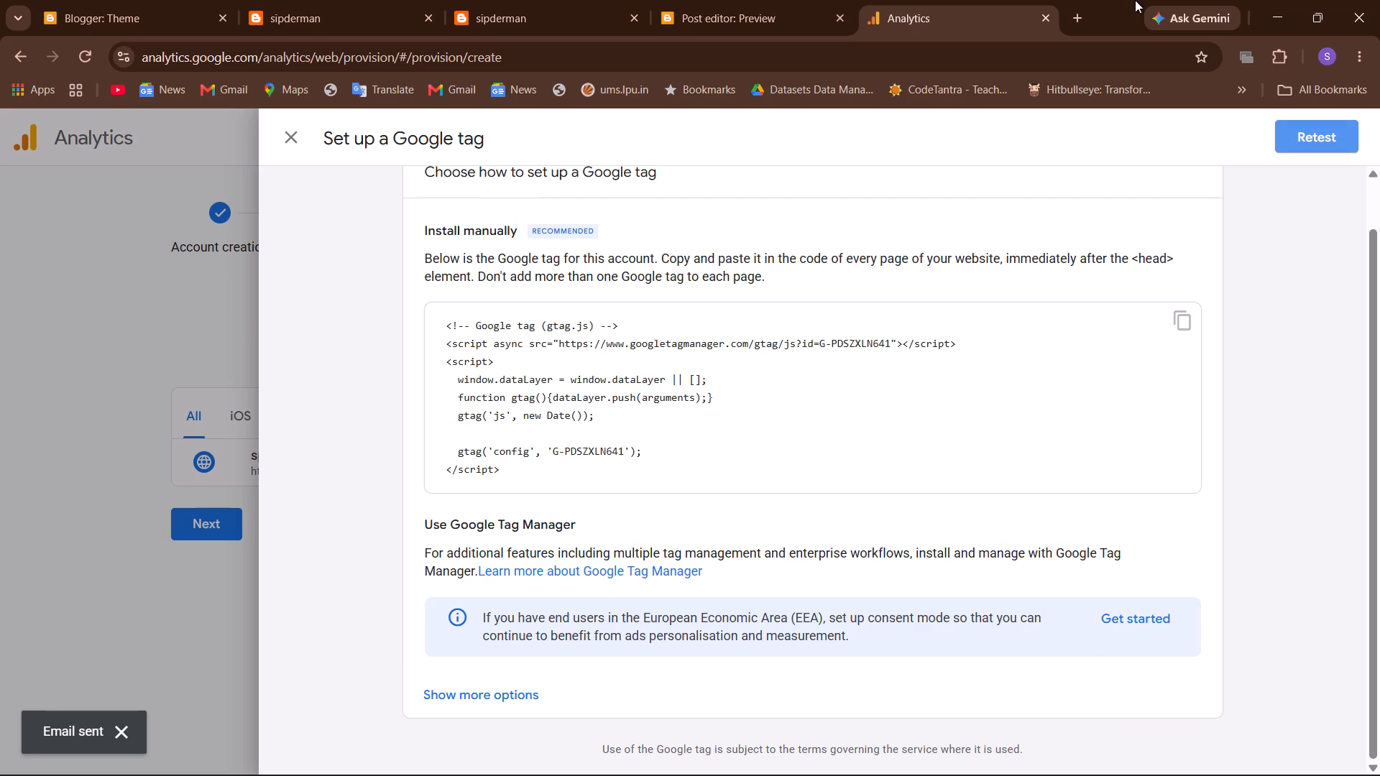
left_click(1073, 9)
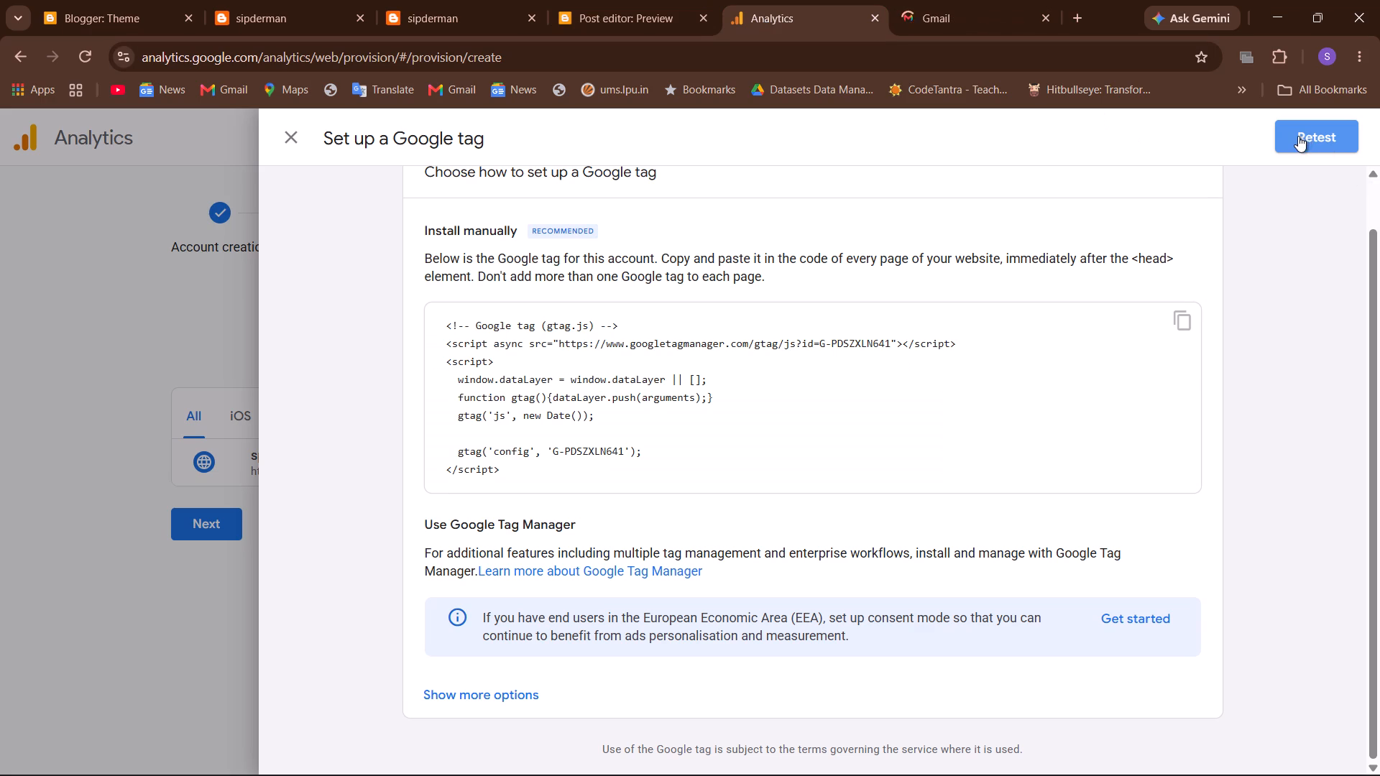
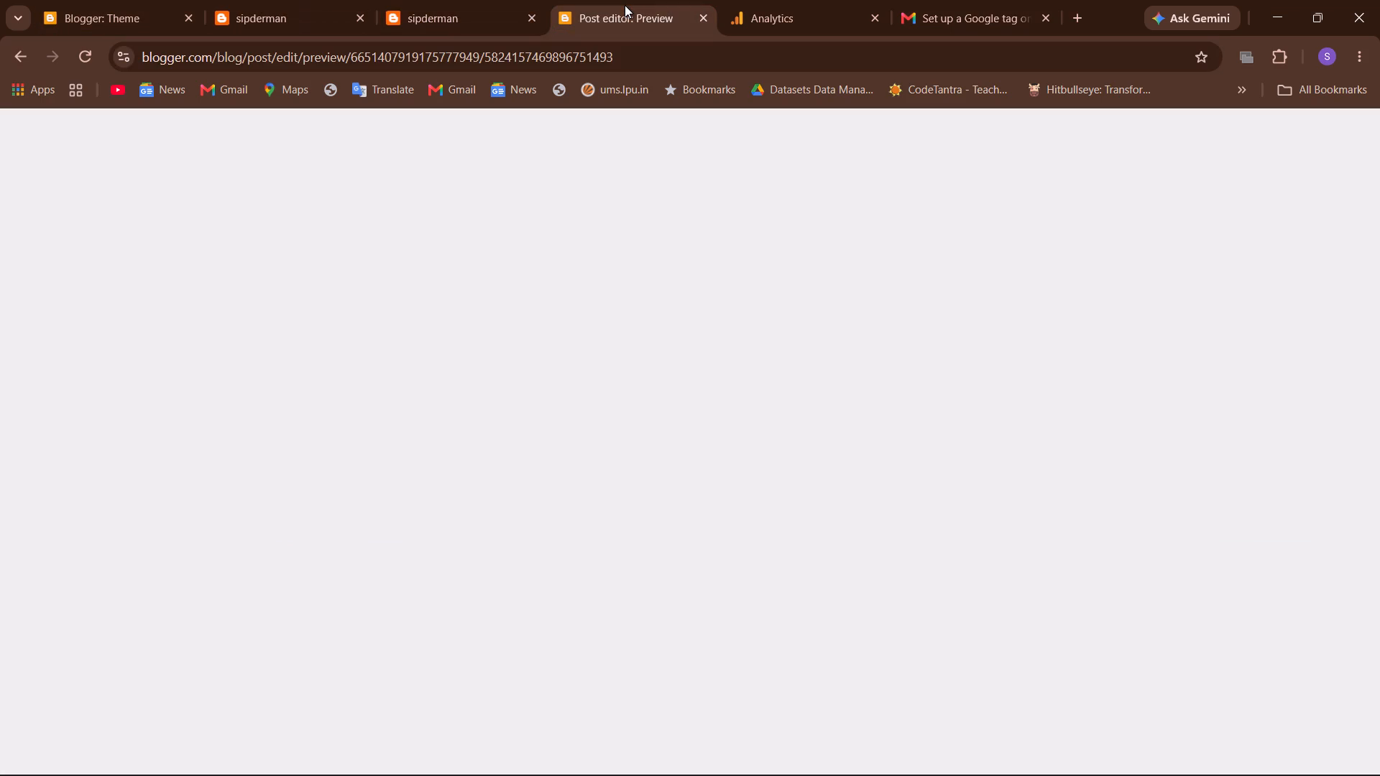
Return to the blog's Theme page in Blogger.
left_click(107, 22)
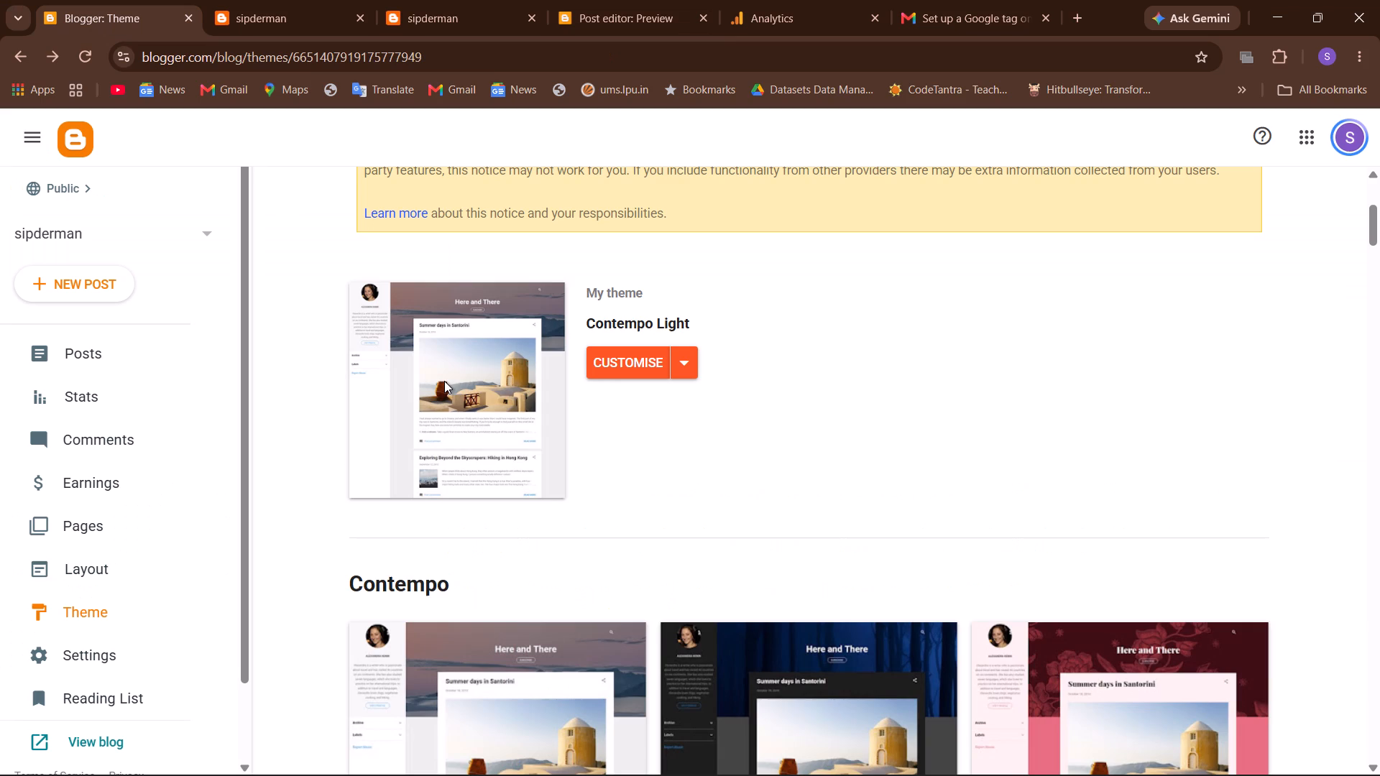
Open the Contempo Light theme's HTML for editing and insert a blank line directly after the <head> tag.
left_click(684, 355)
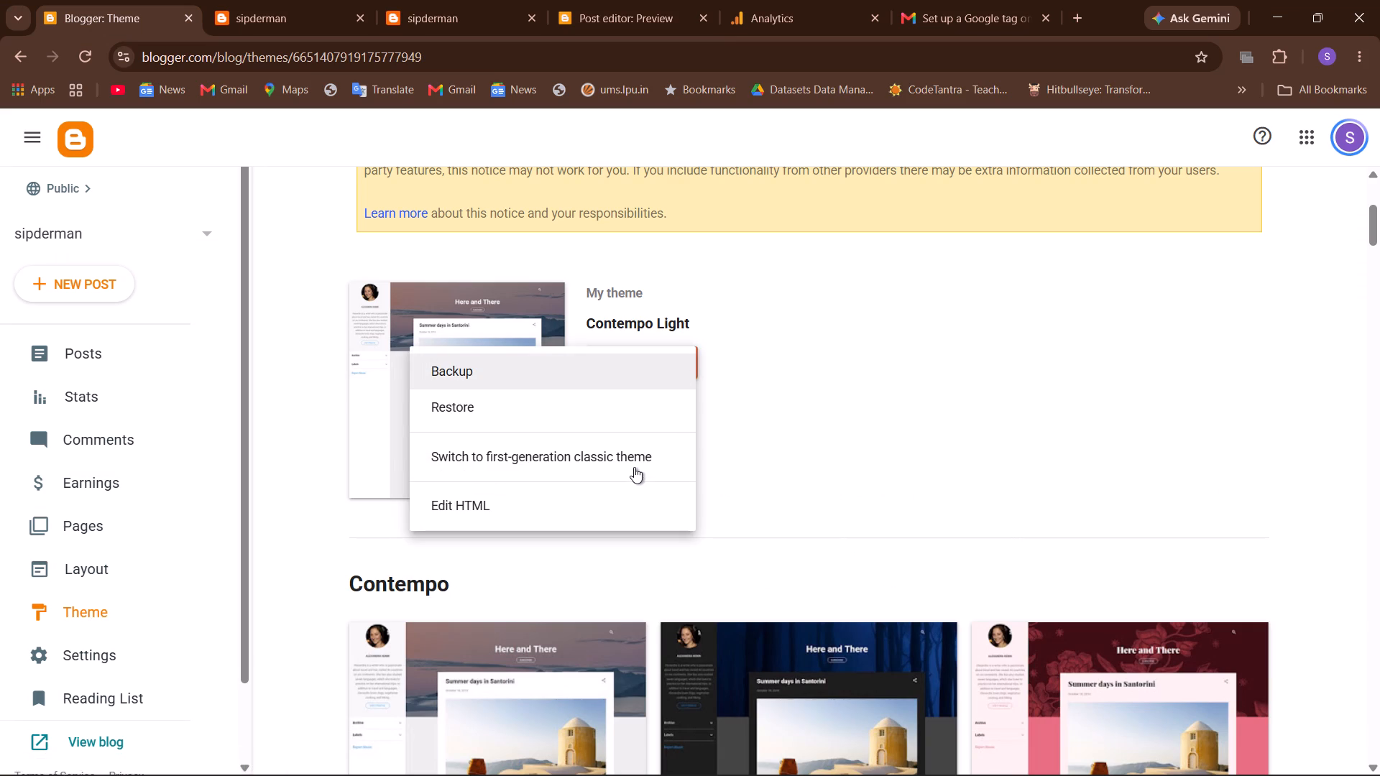
left_click(558, 505)
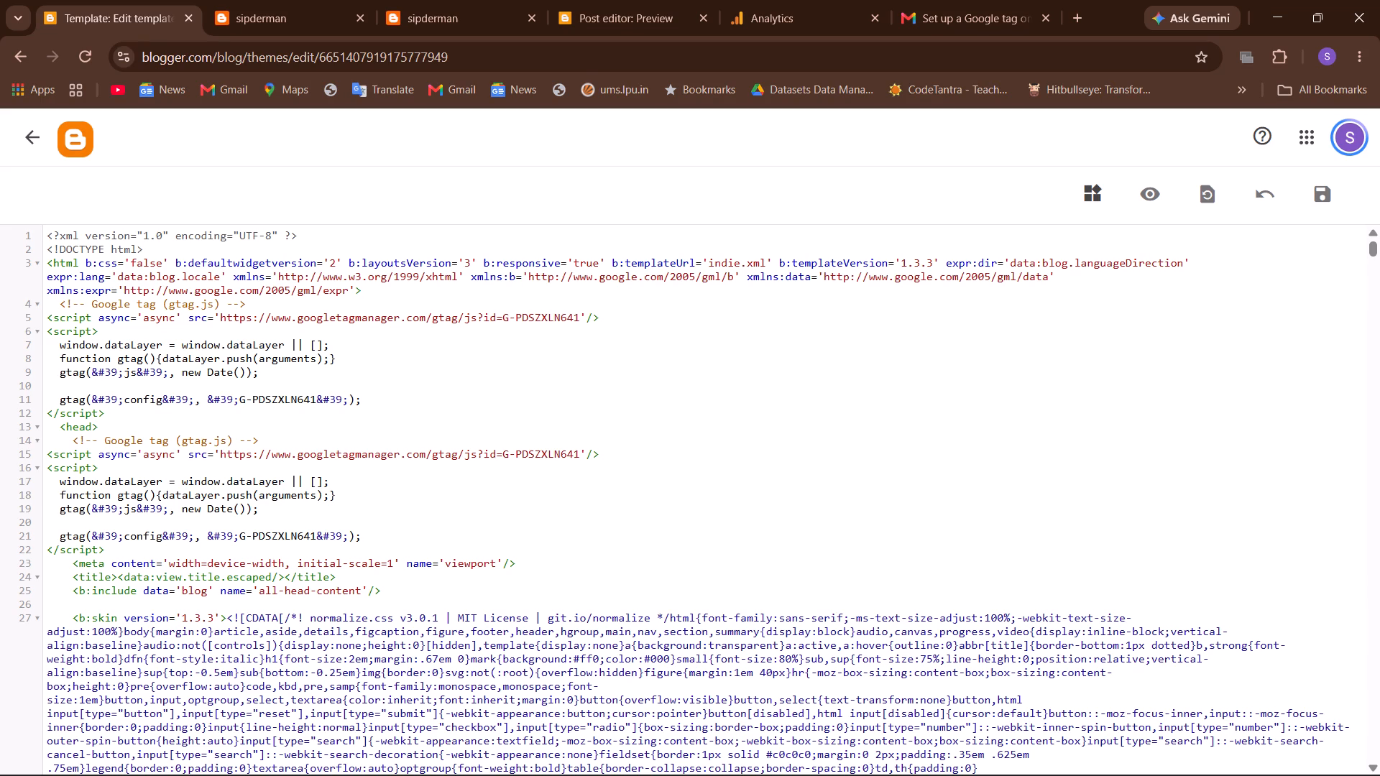
left_click(104, 426)
key("Return")
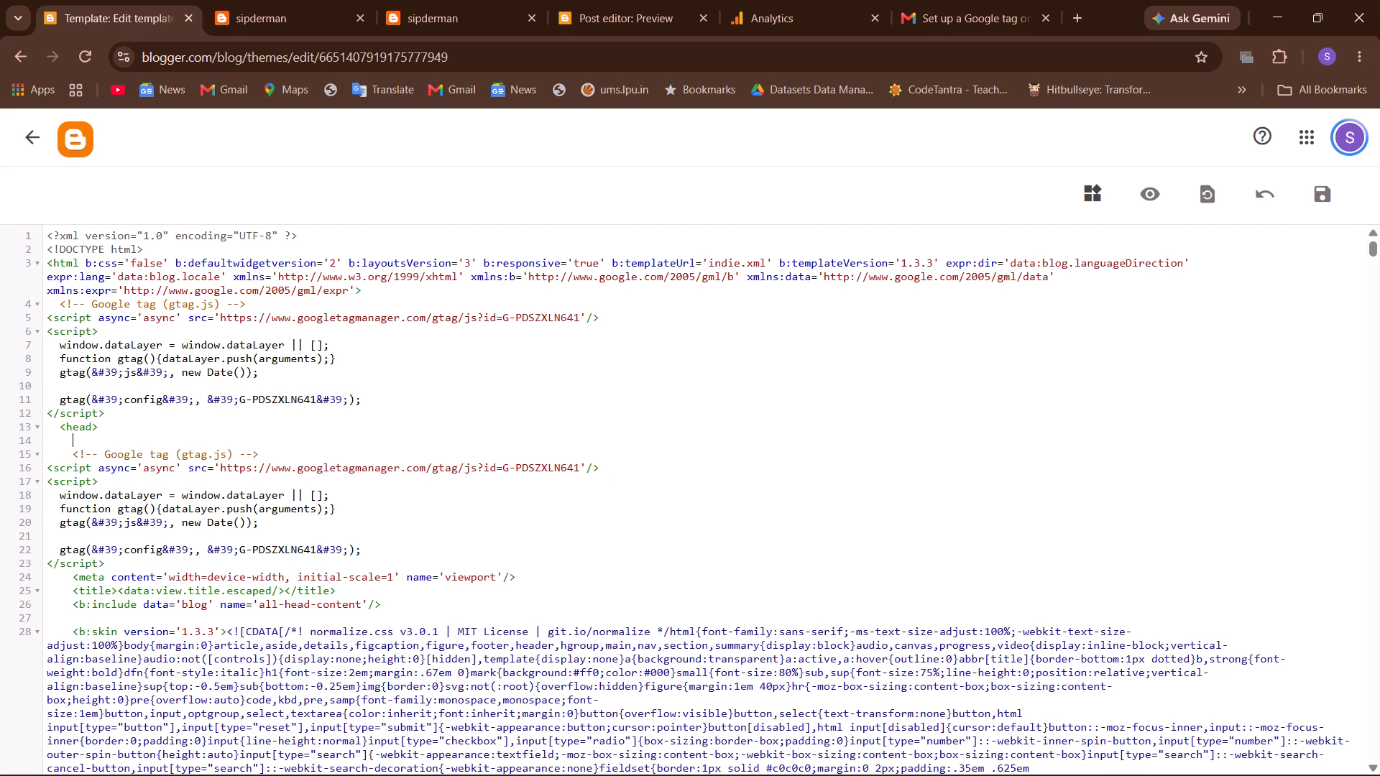
Delete the inline dataLayer <script> block located above the <head> tag, from its opening tag through </script>.
left_click(130, 410)
left_click_drag(130, 410, 40, 336)
key("BackSpace")
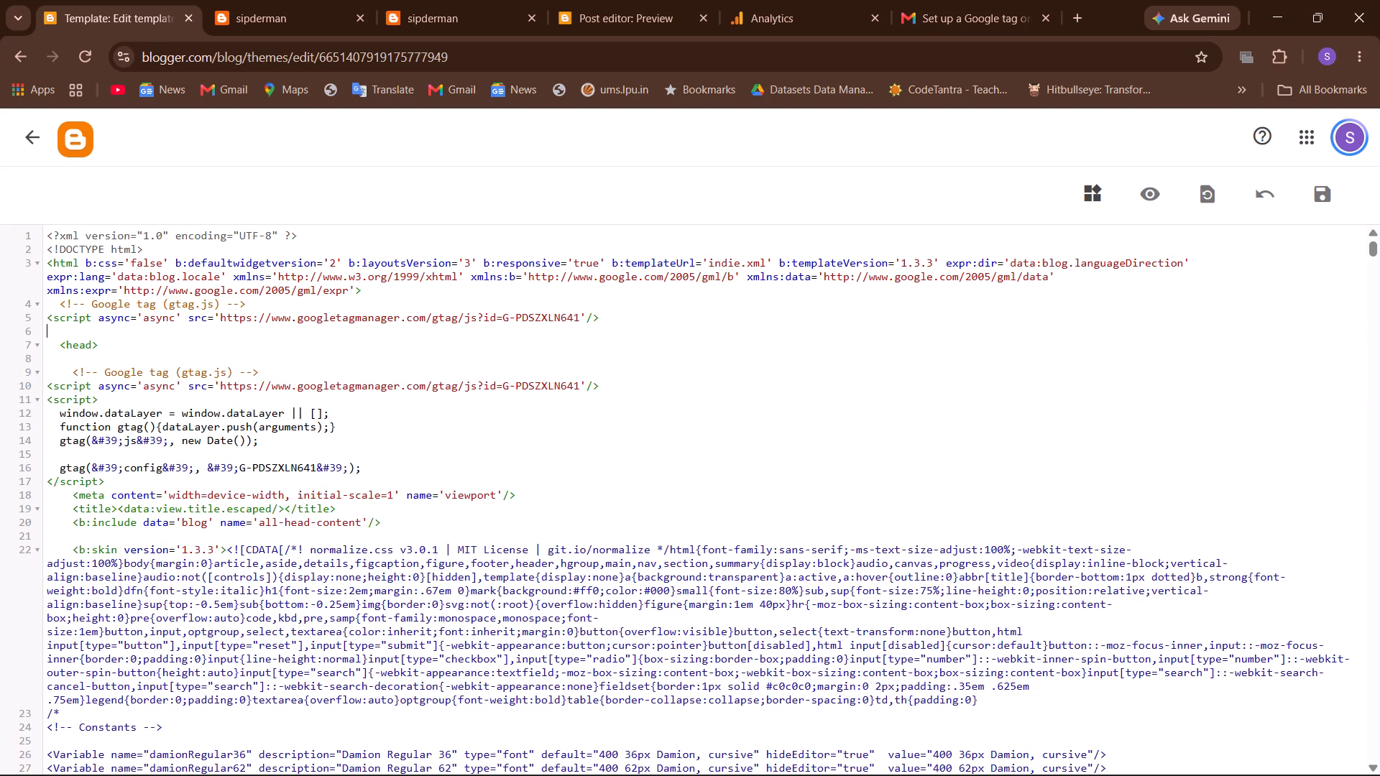
Select the inline dataLayer <script> block below the <head> tag, from its opening tag through </script>.
left_click_drag(50, 399, 121, 479)
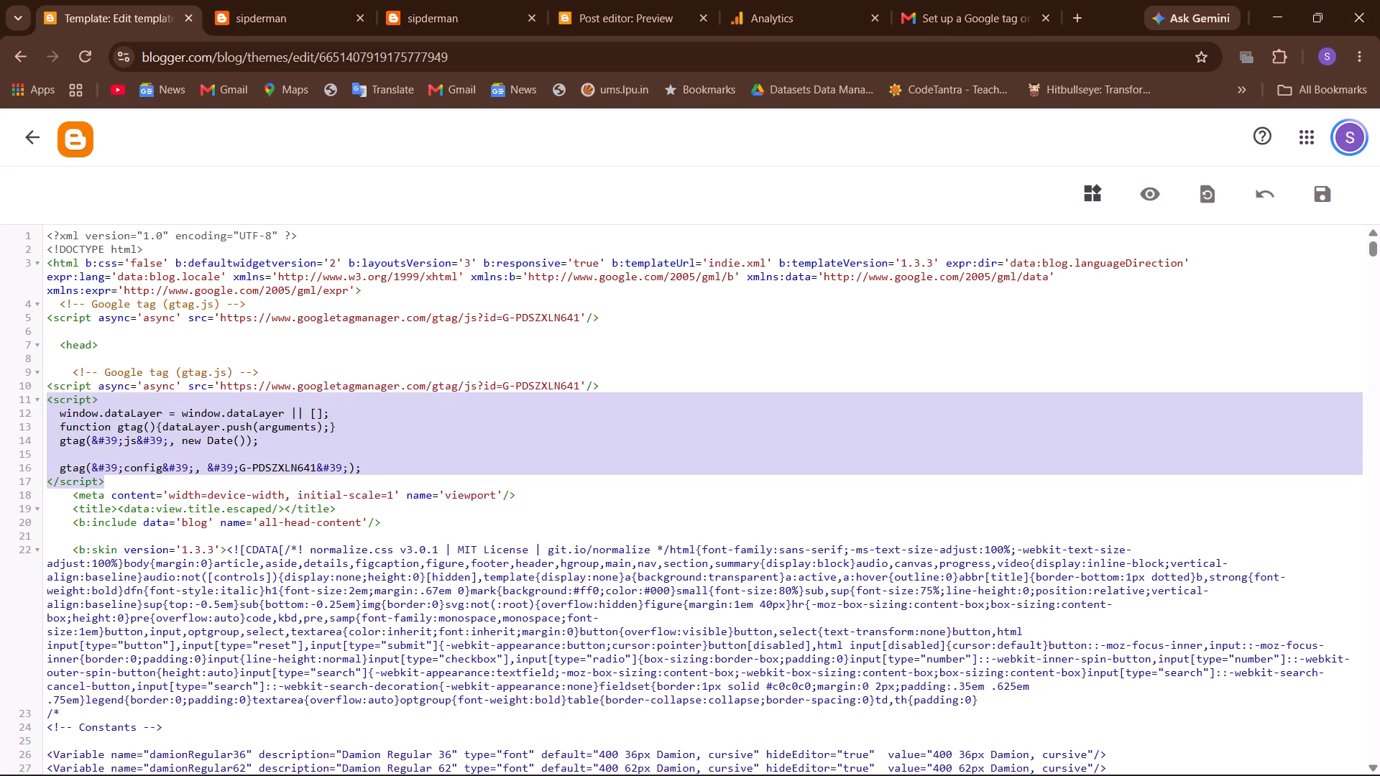
Delete the selected inline dataLayer <script> block below the <head> tag, from its opening tag through </script>.
left_click_drag(121, 479, 121, 480)
key("BackSpace")
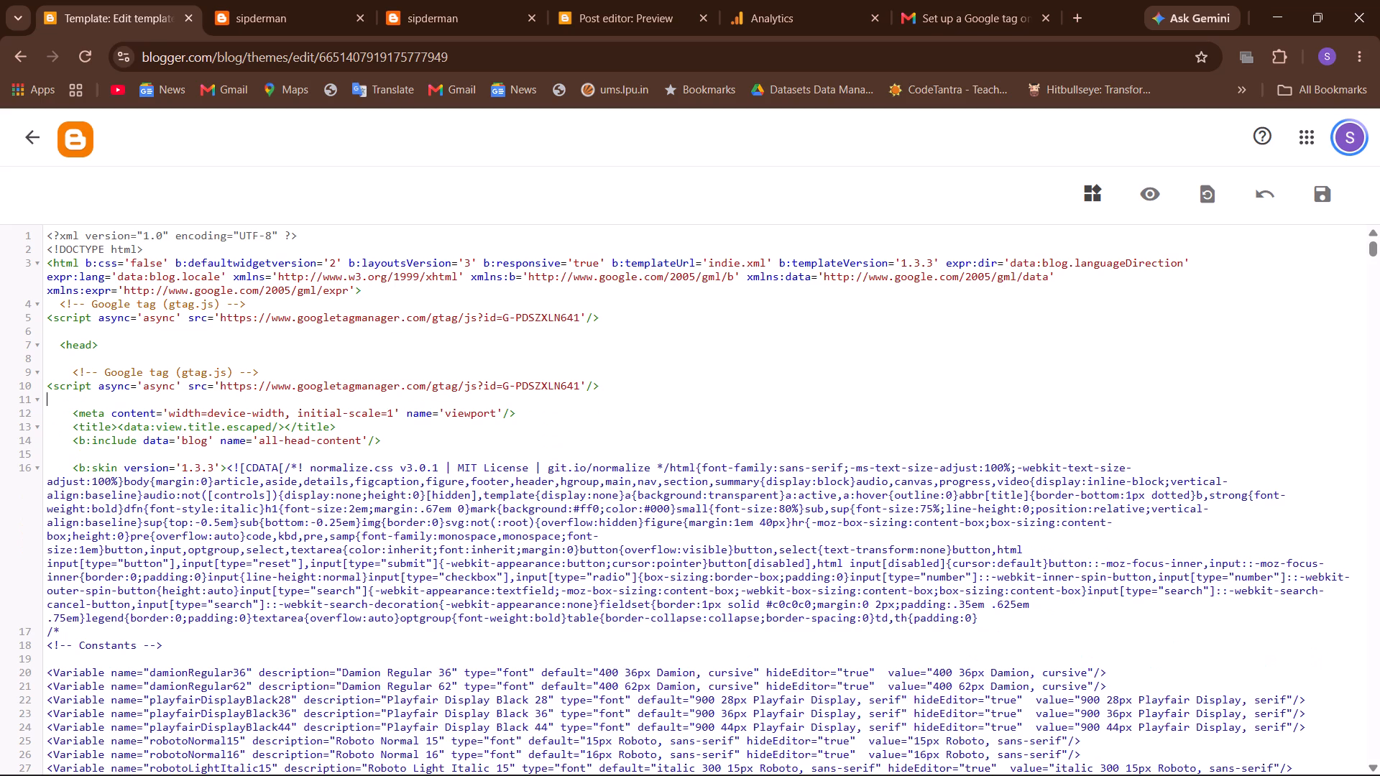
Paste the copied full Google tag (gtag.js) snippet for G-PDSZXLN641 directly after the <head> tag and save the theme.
left_click(127, 353)
key("ctrl+v")
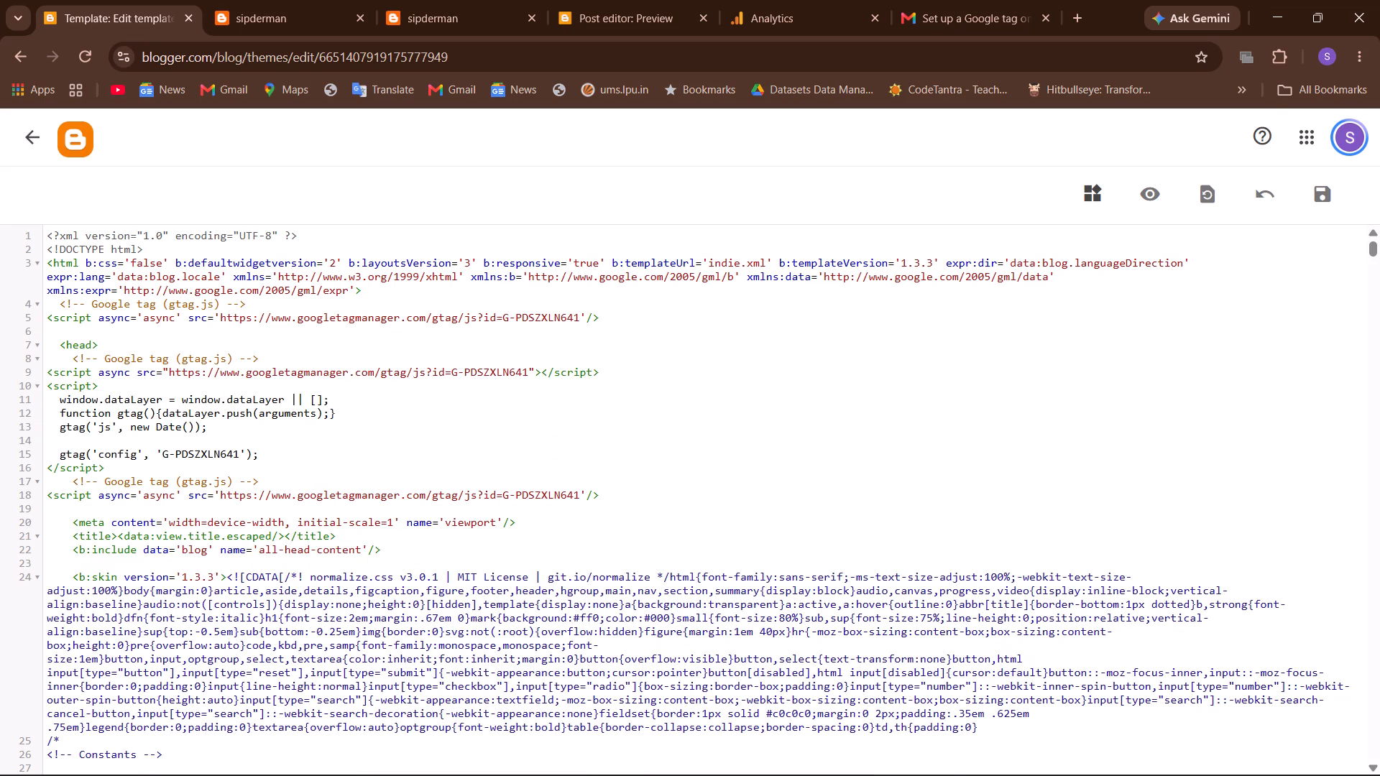
left_click(1323, 191)
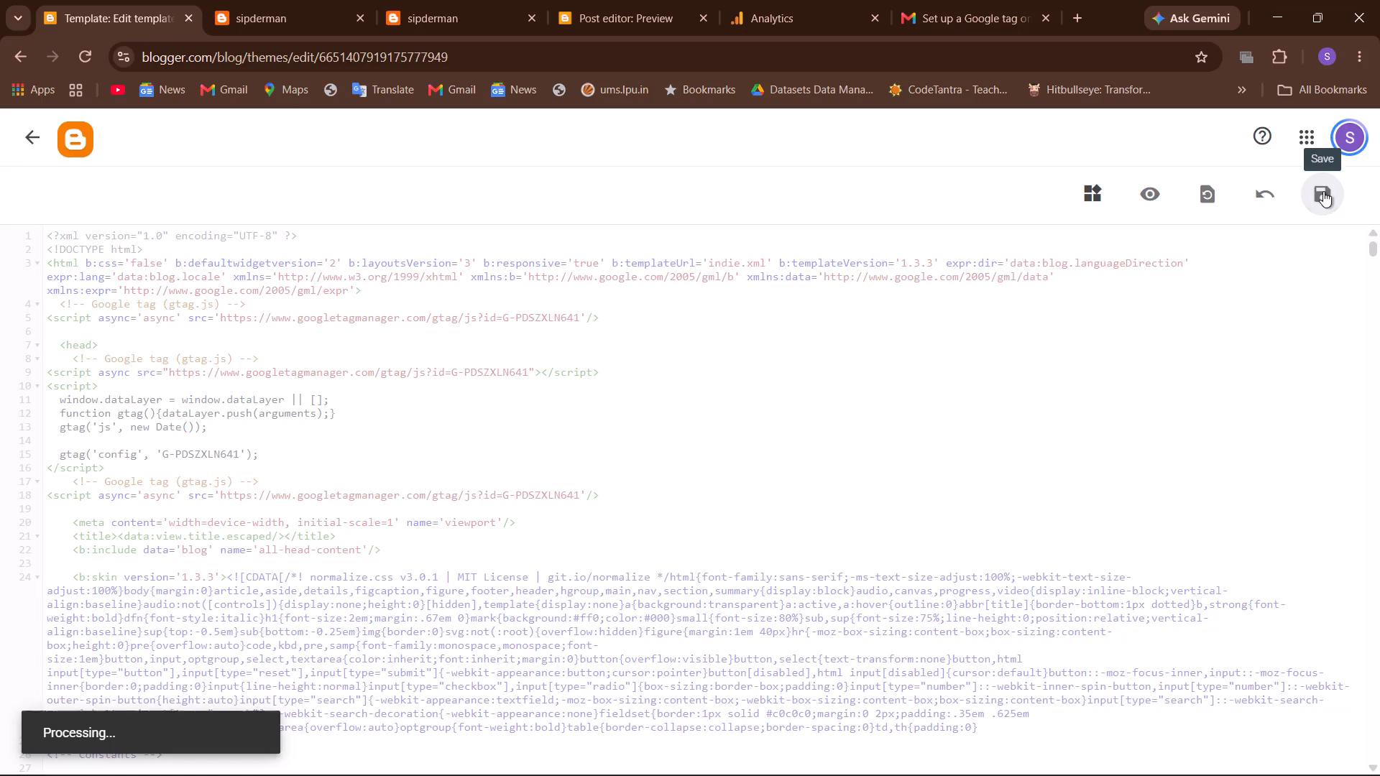
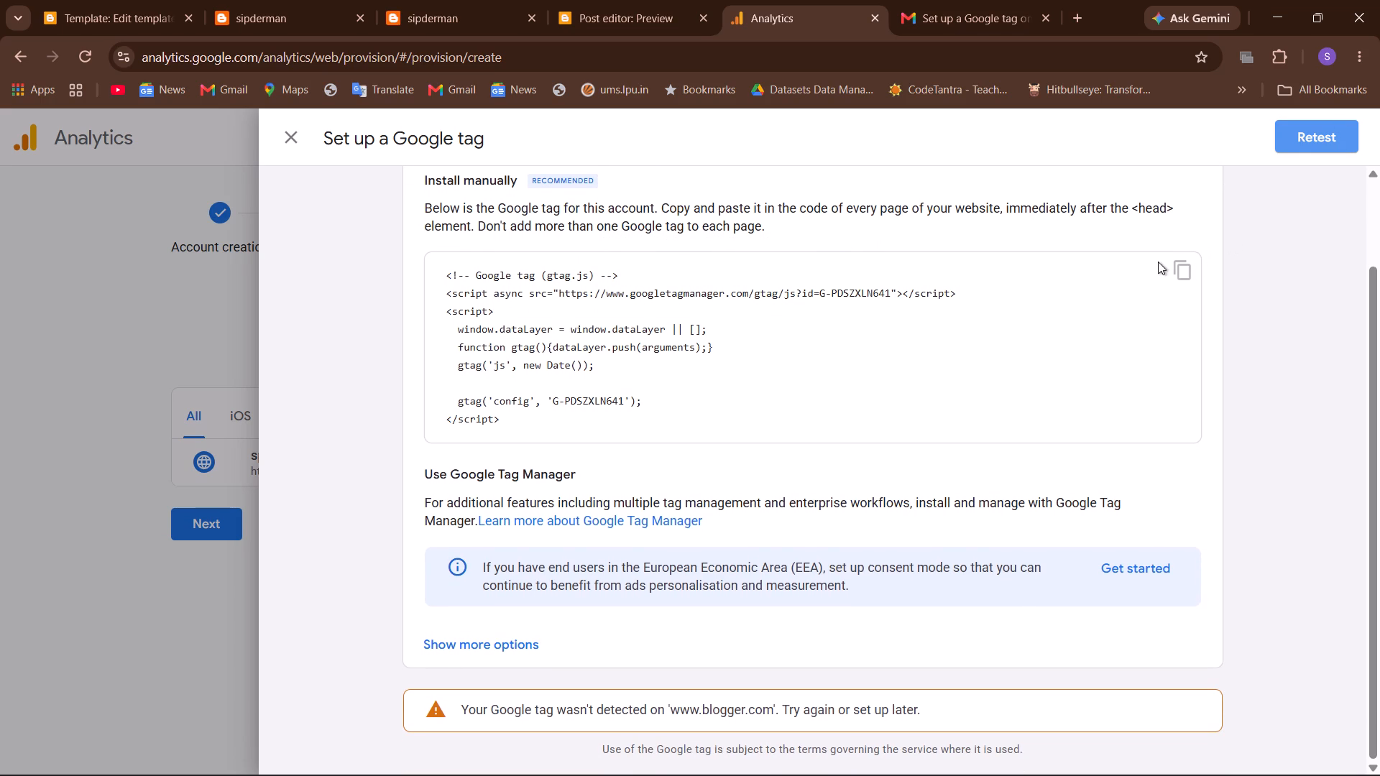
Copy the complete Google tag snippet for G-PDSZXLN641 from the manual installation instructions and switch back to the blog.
left_click(1200, 267)
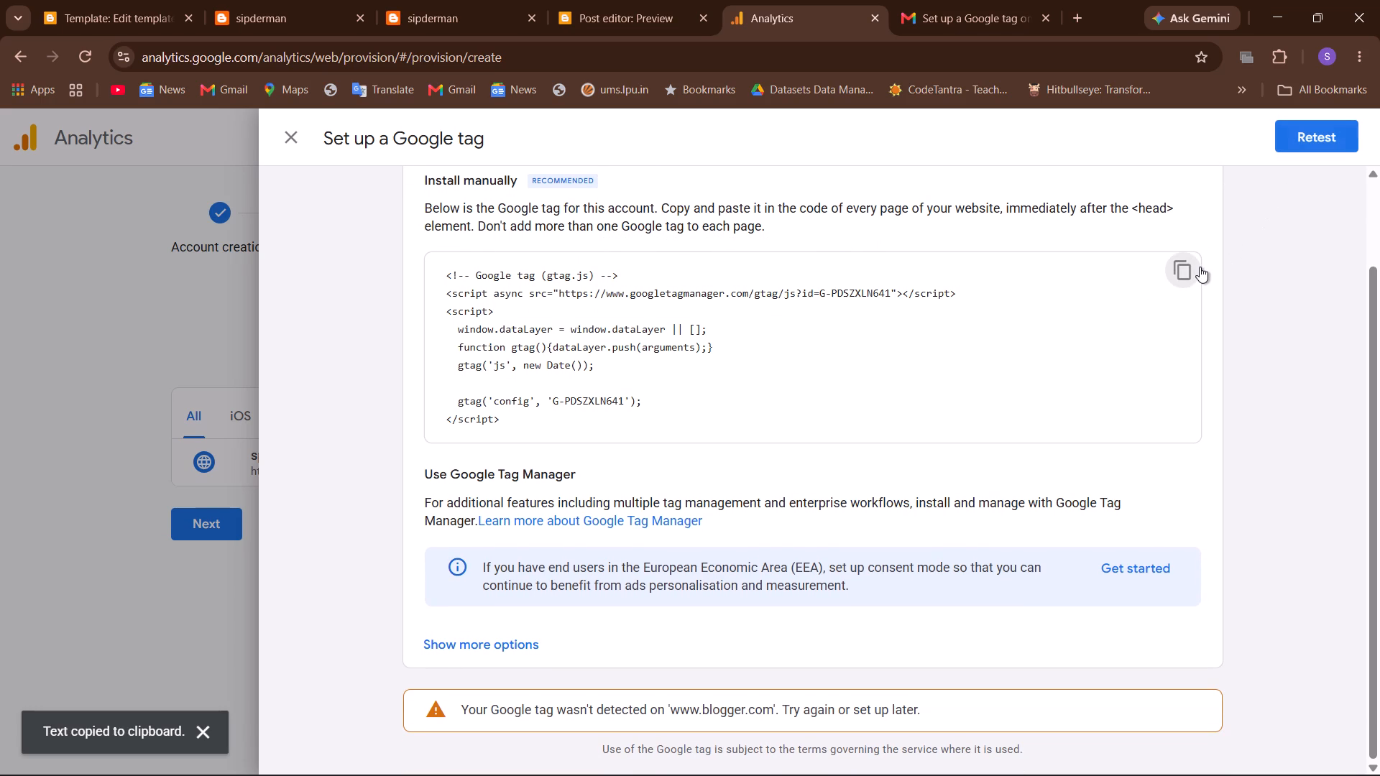
left_click(425, 11)
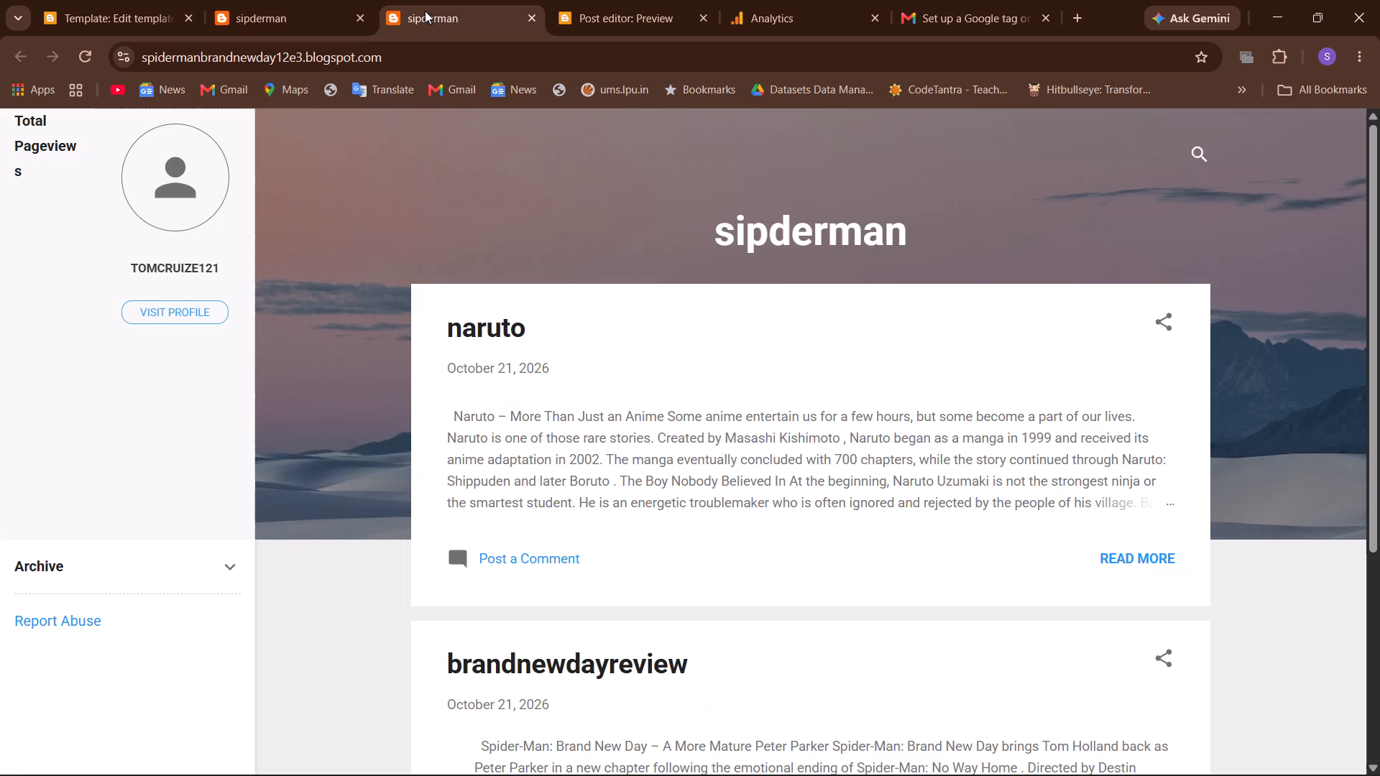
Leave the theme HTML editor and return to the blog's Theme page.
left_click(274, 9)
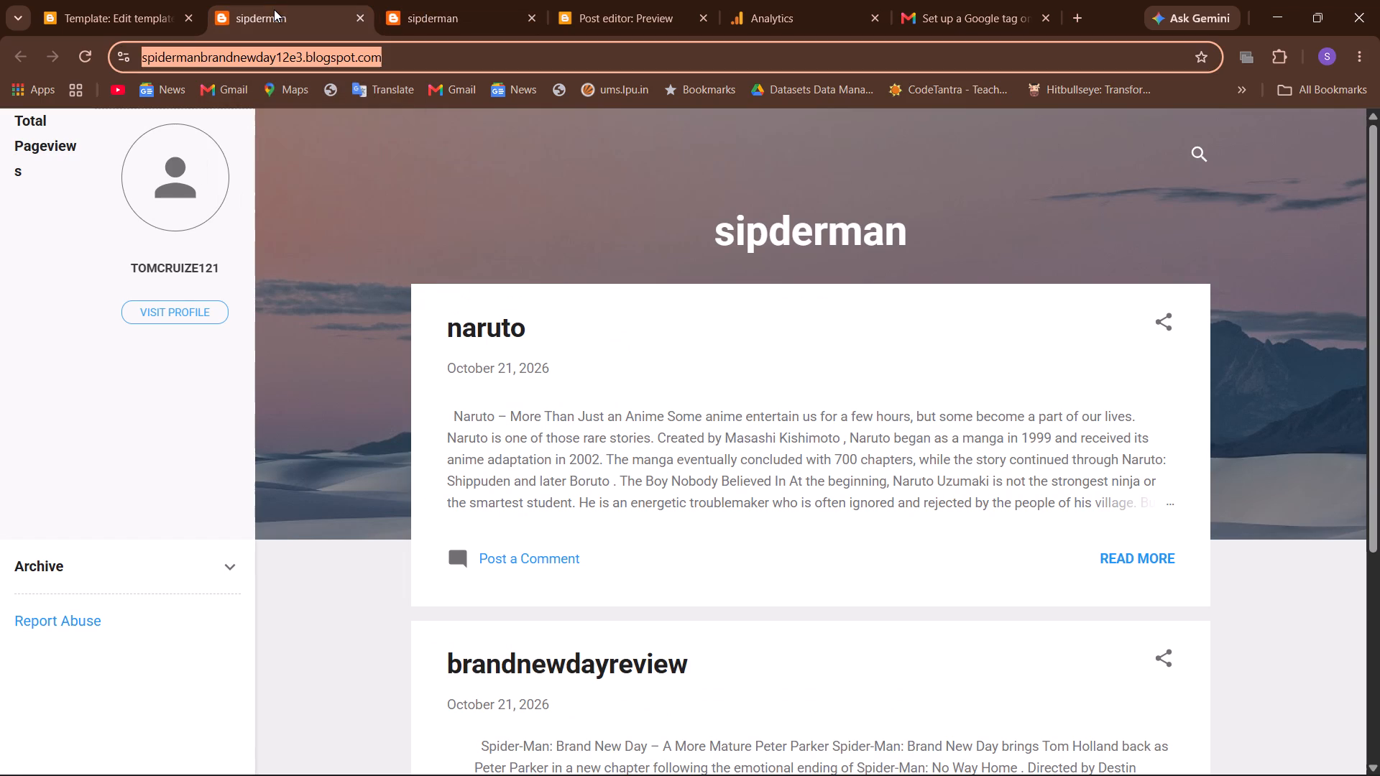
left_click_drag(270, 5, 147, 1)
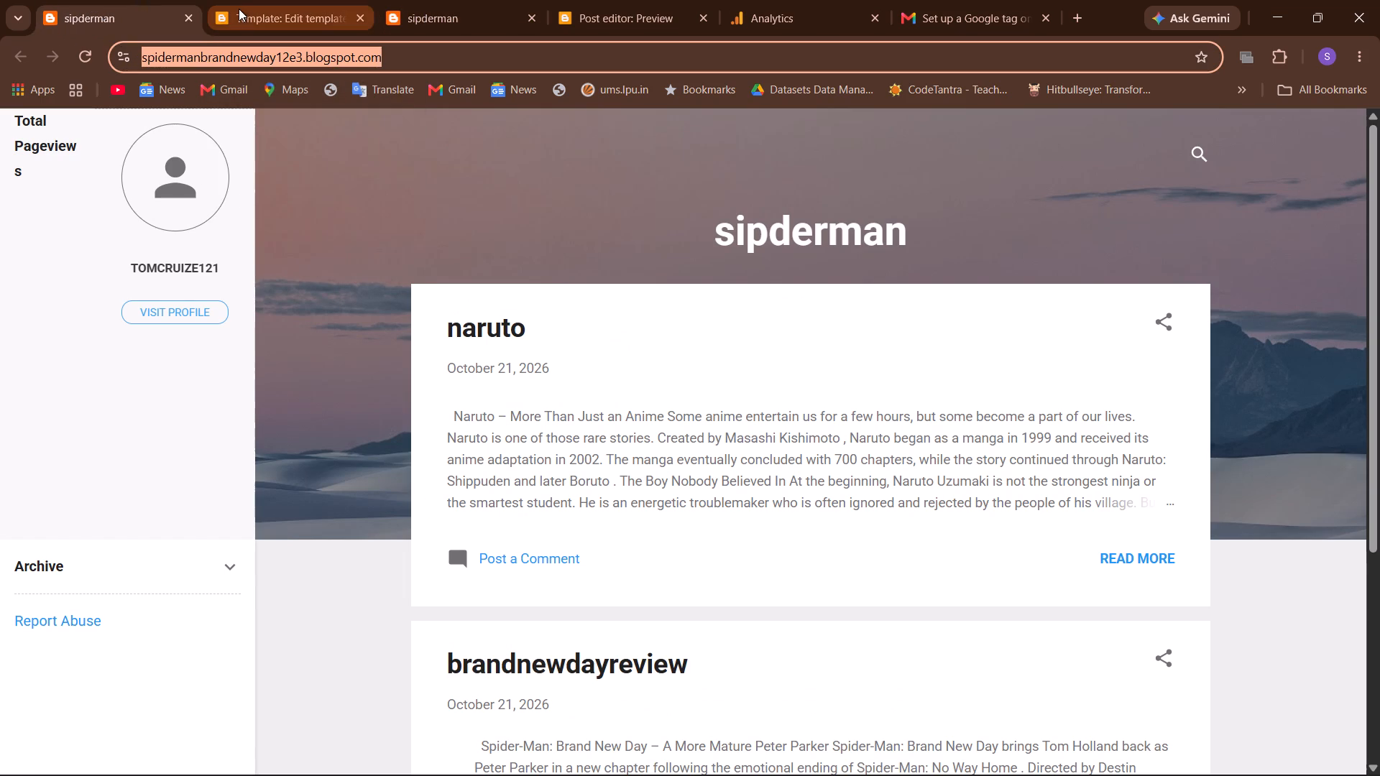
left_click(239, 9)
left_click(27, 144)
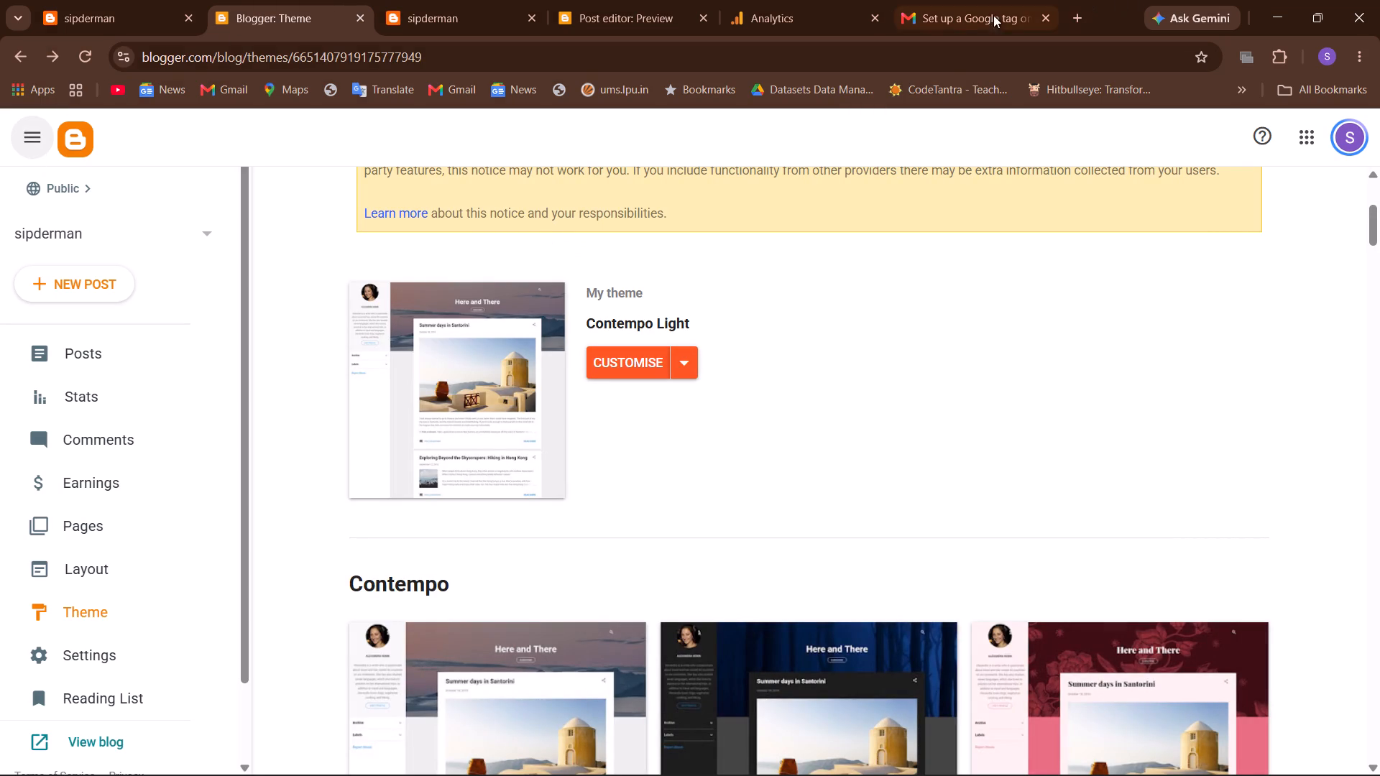
Retest the Google tag detection in the Analytics tag setup.
left_click(804, 11)
left_click(1335, 132)
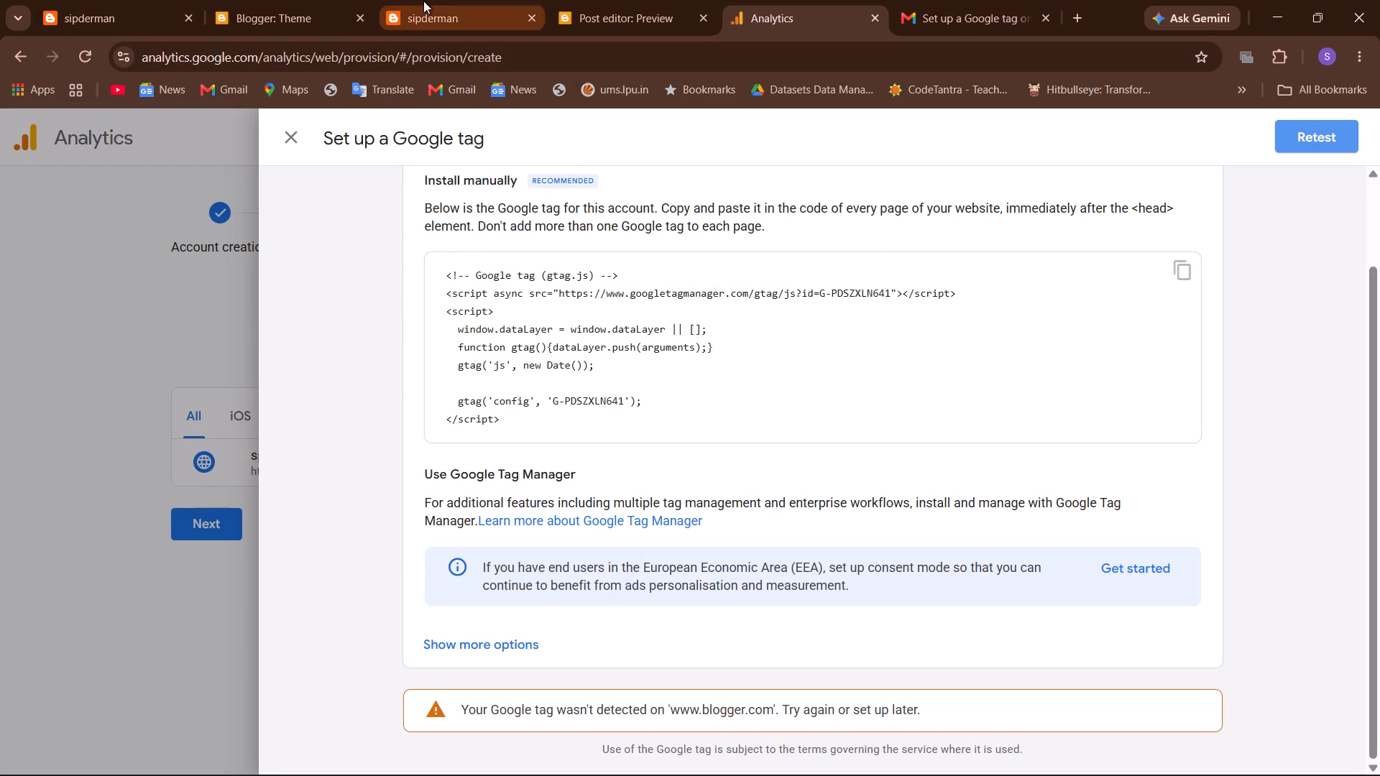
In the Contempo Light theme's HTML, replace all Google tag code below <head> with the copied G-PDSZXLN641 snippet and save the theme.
left_click(313, 0)
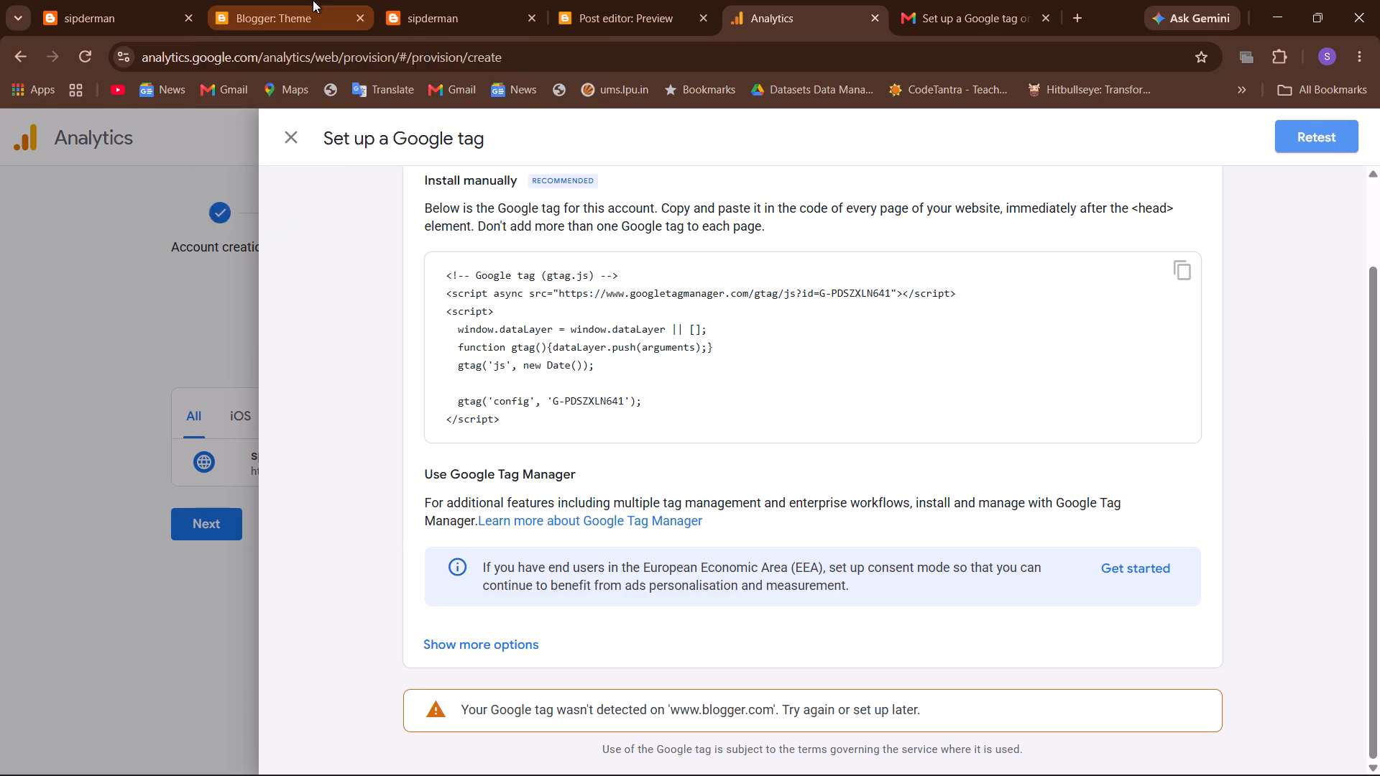
left_click(101, 9)
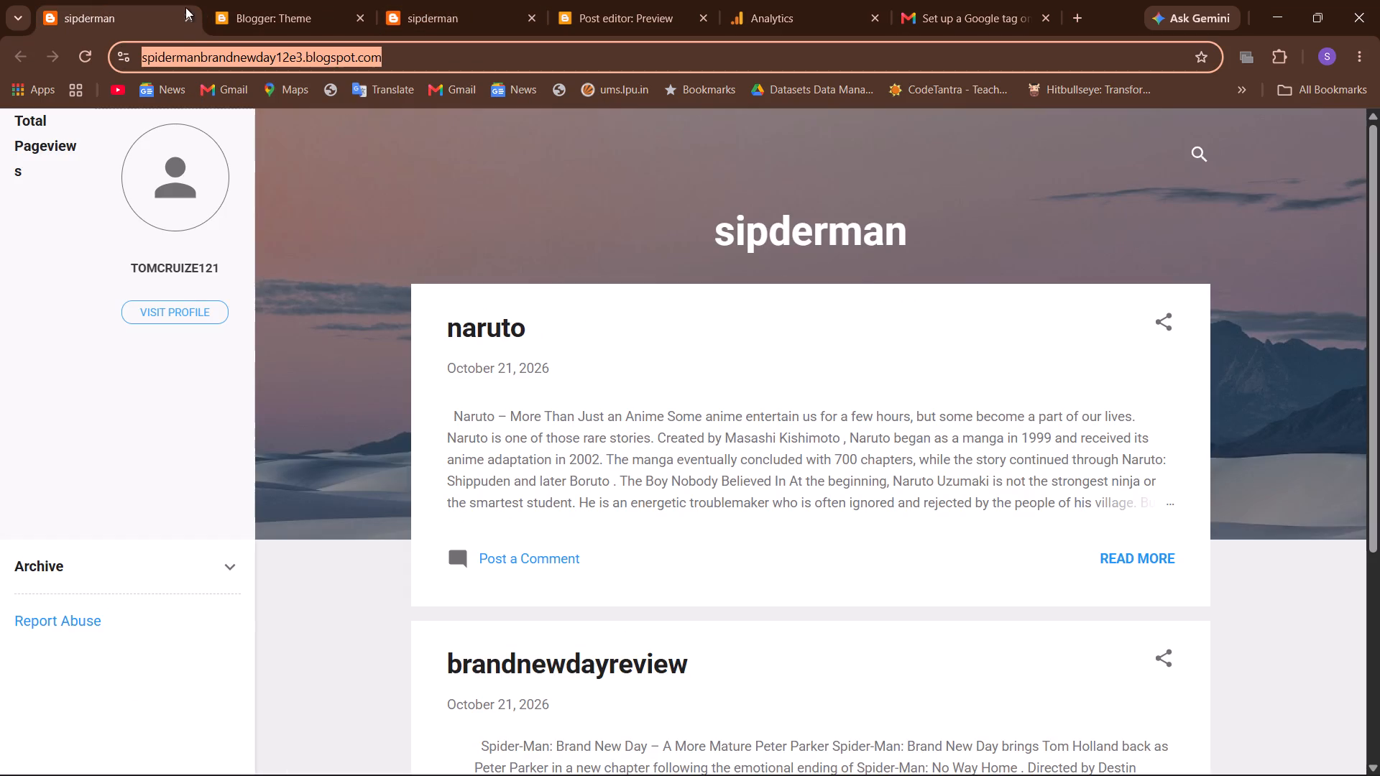
left_click(266, 4)
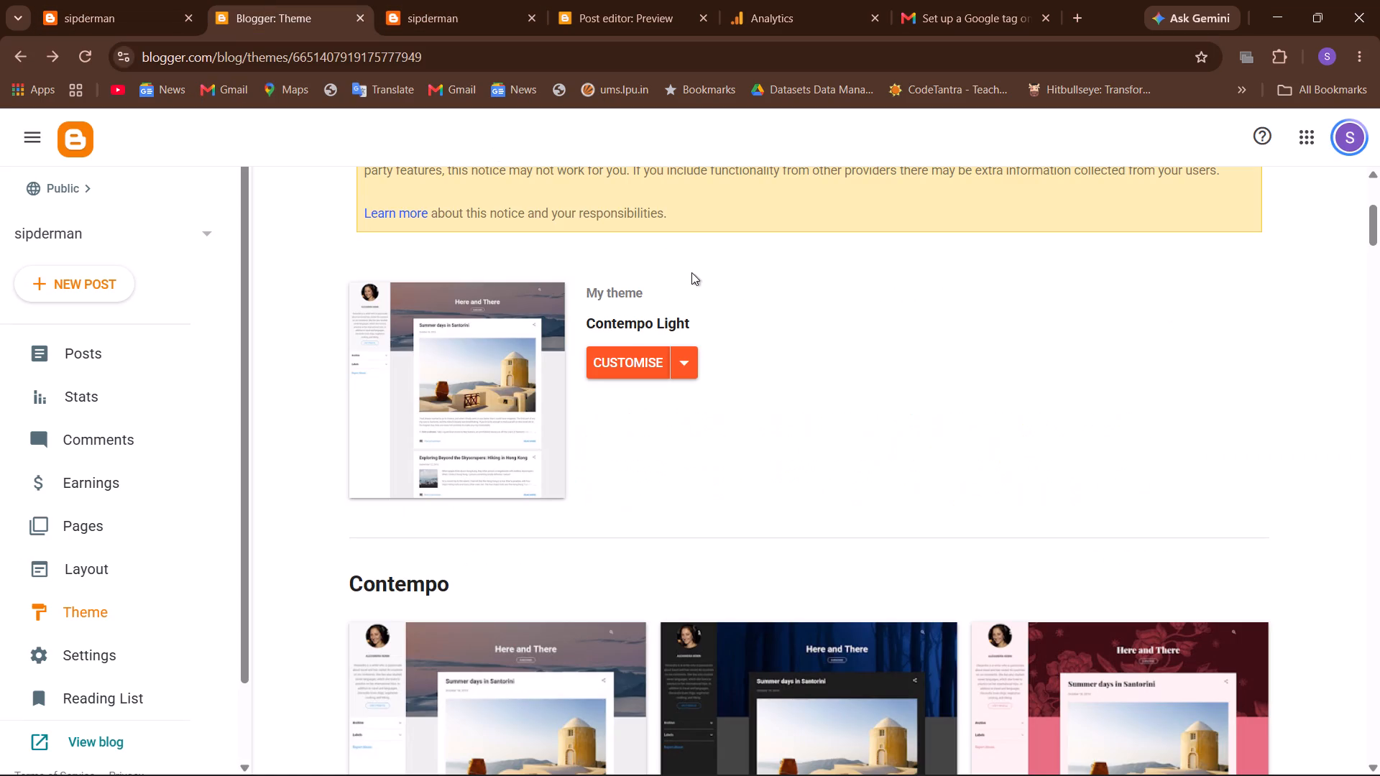
left_click(693, 348)
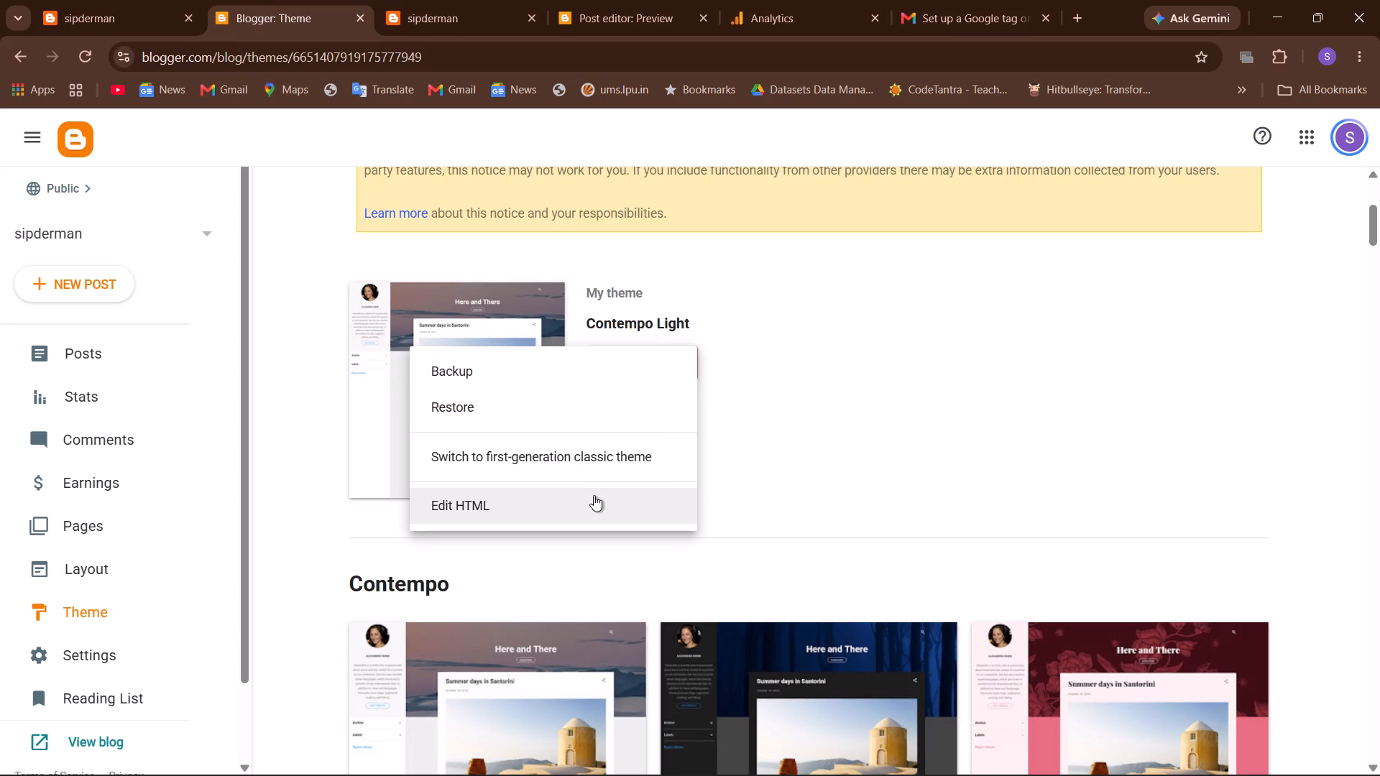
left_click(594, 495)
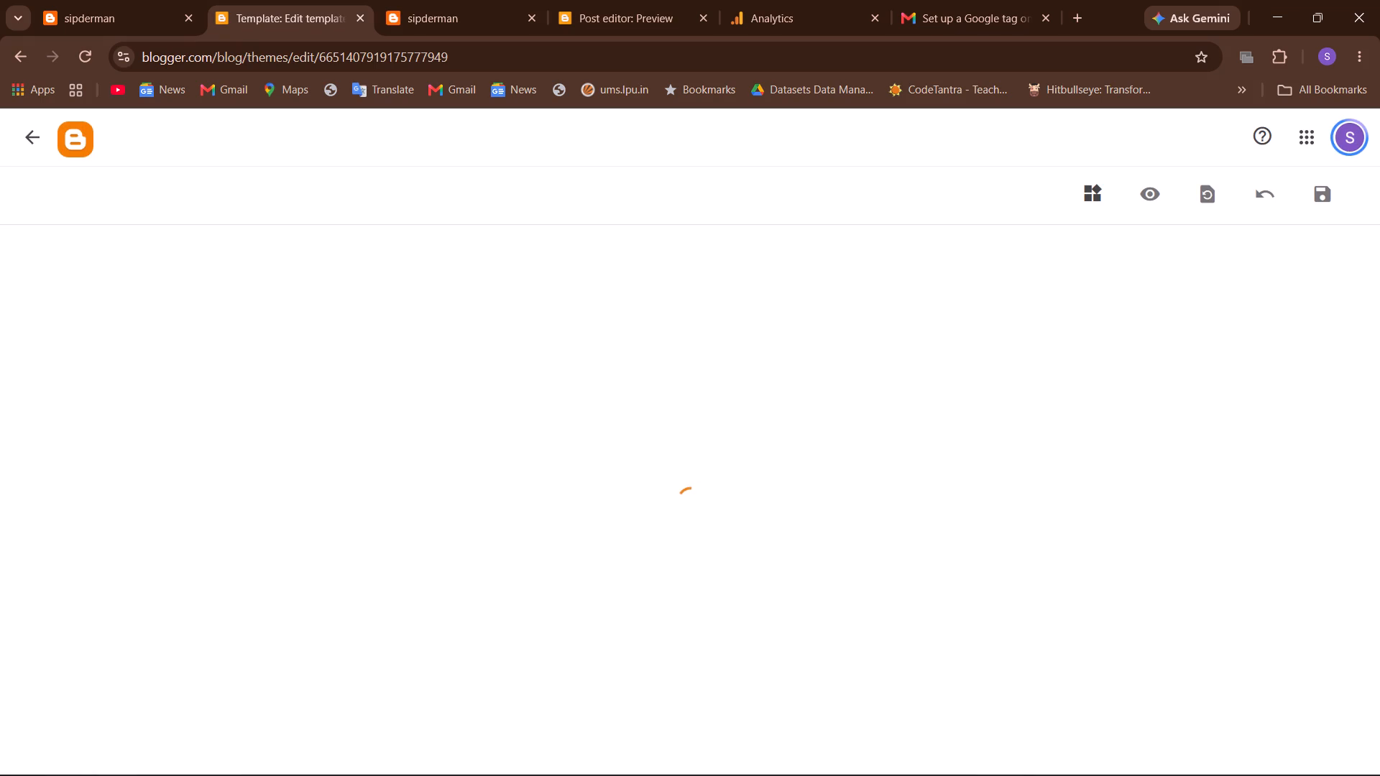
left_click_drag(70, 359, 245, 479)
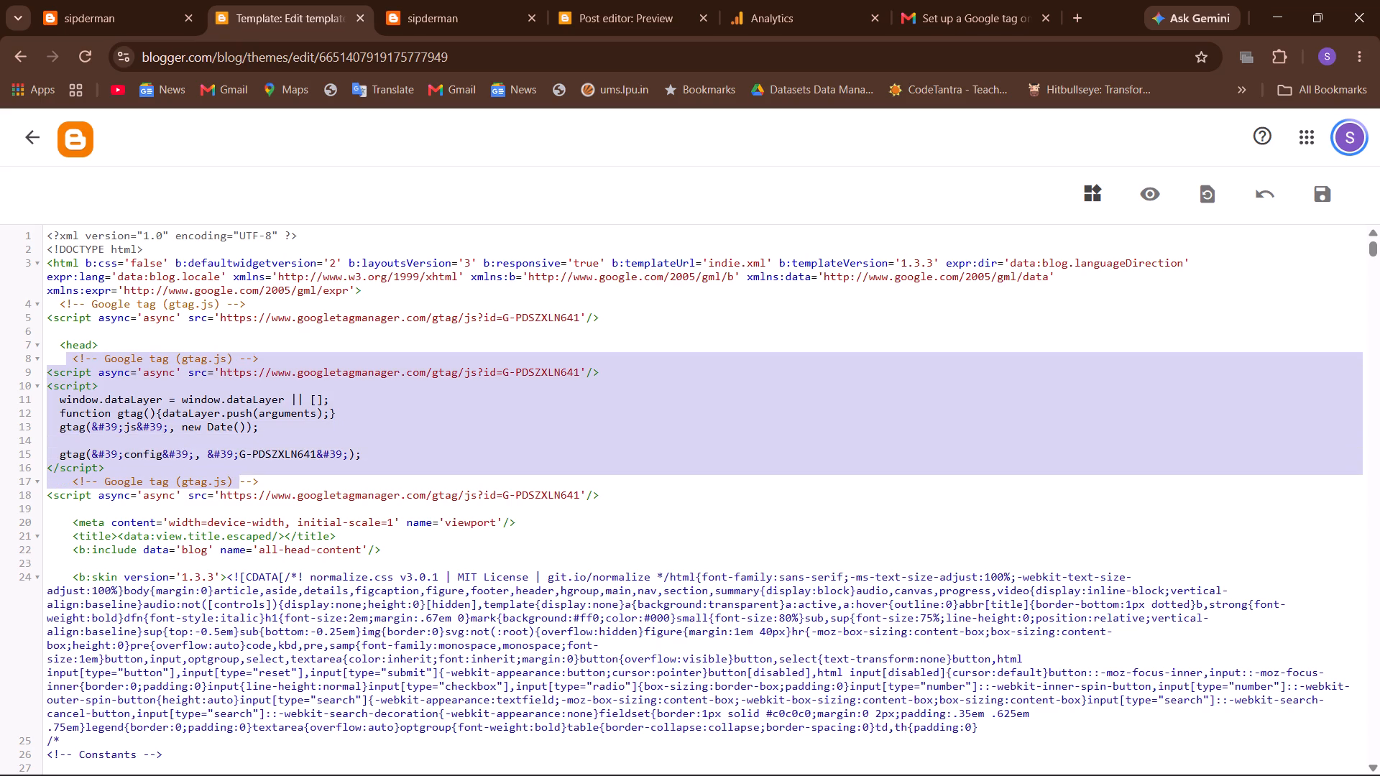
left_click_drag(245, 479, 732, 504)
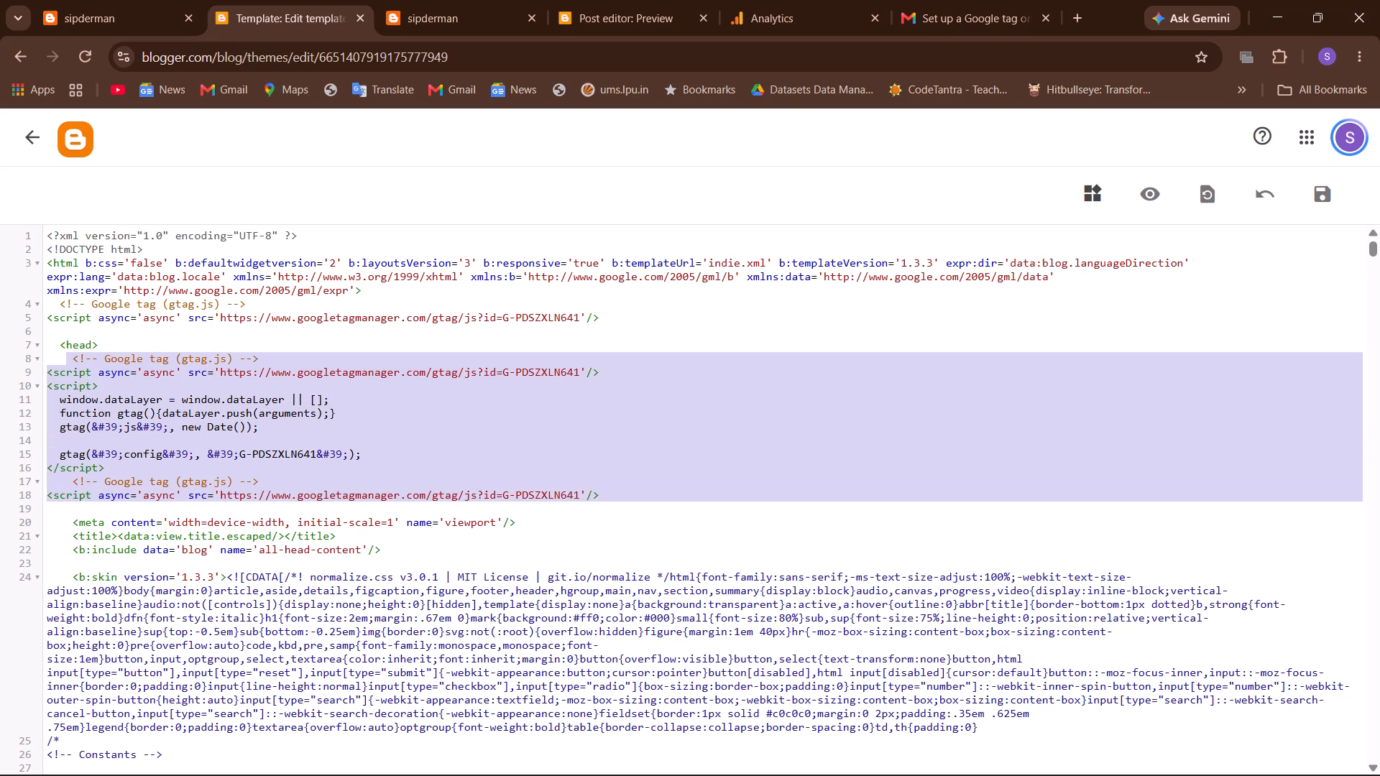
left_click_drag(732, 504, 788, 506)
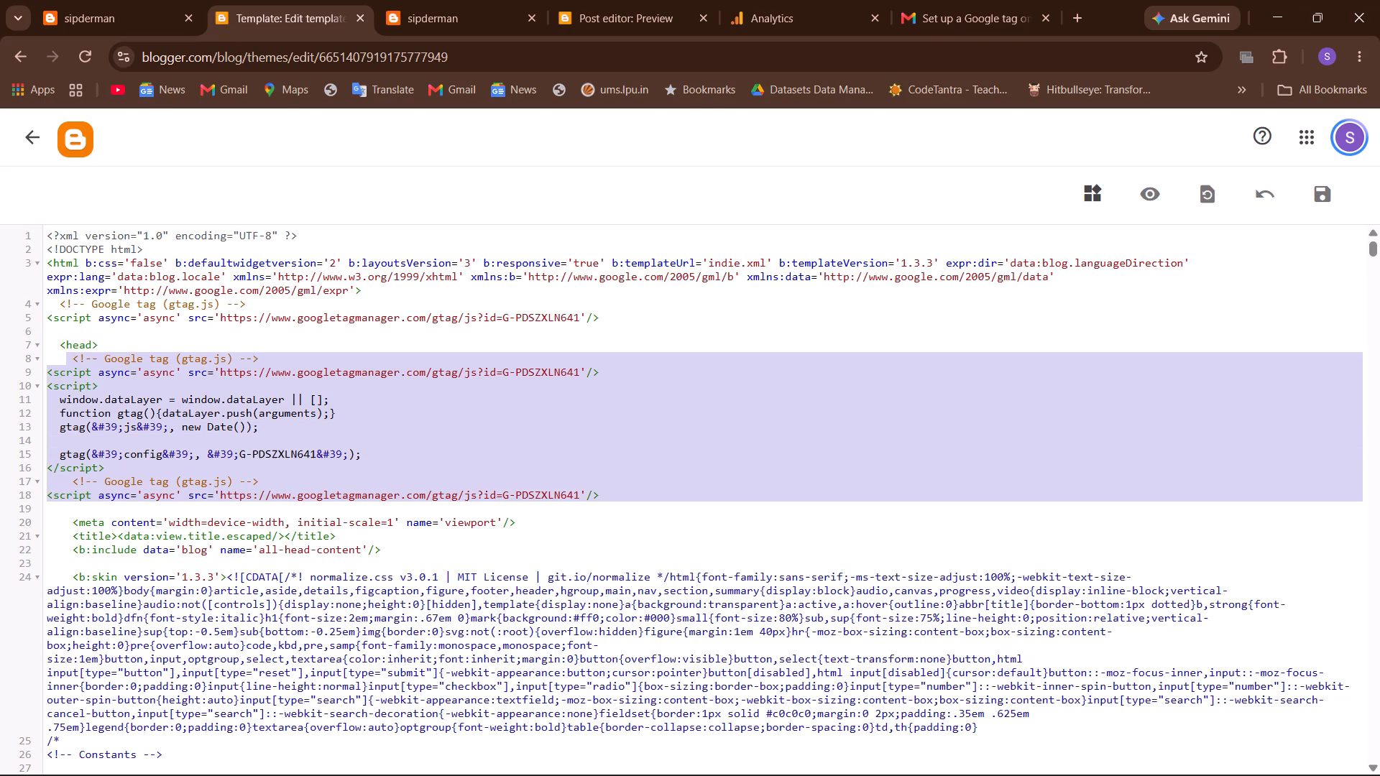
key("ctrl+z")
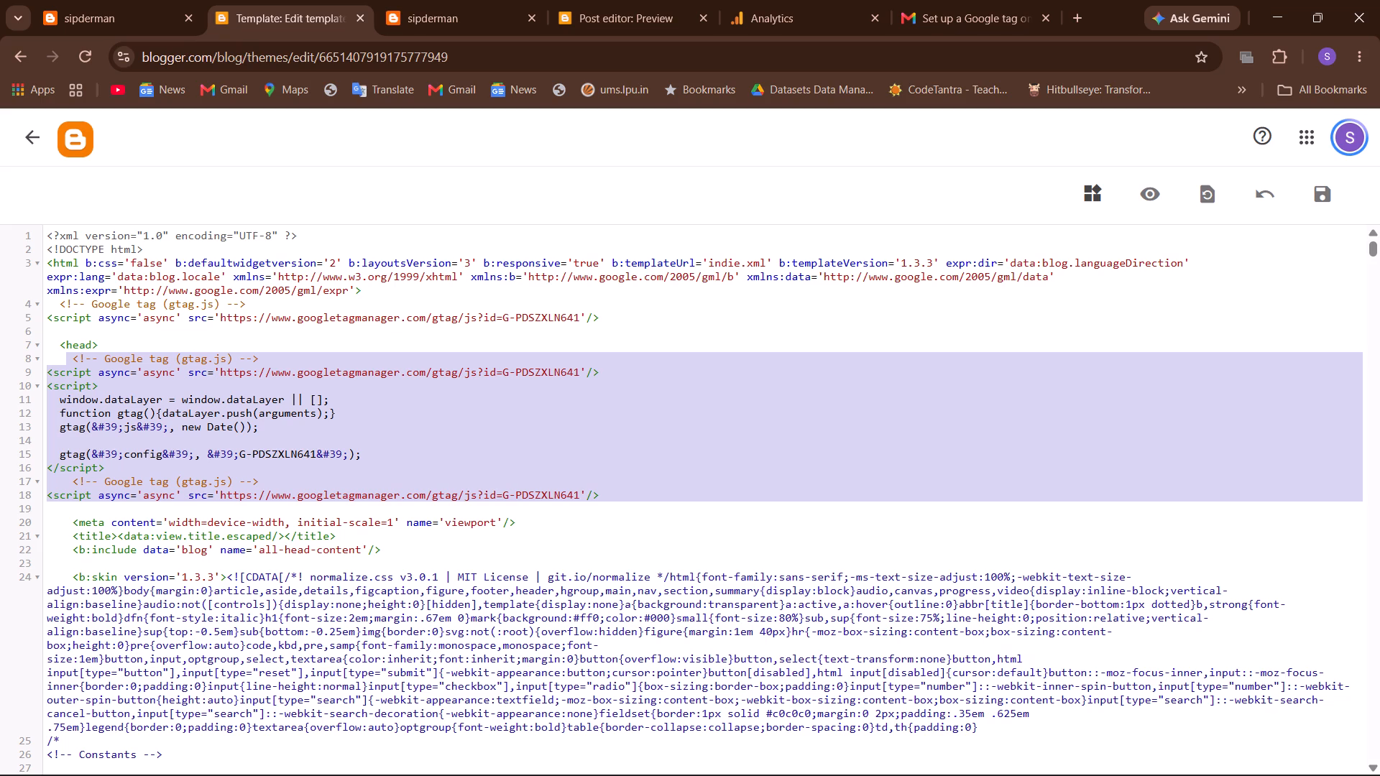
key("BackSpace")
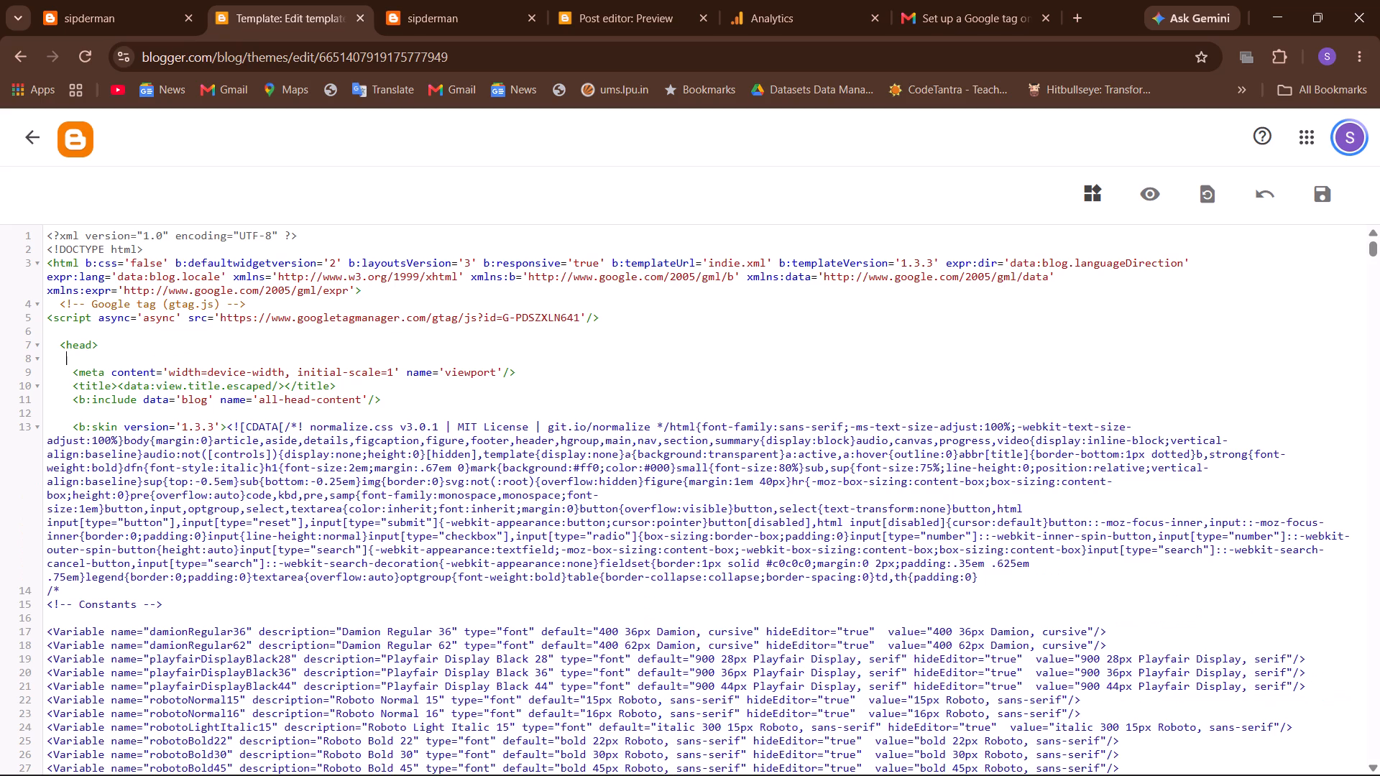
key("ctrl+v")
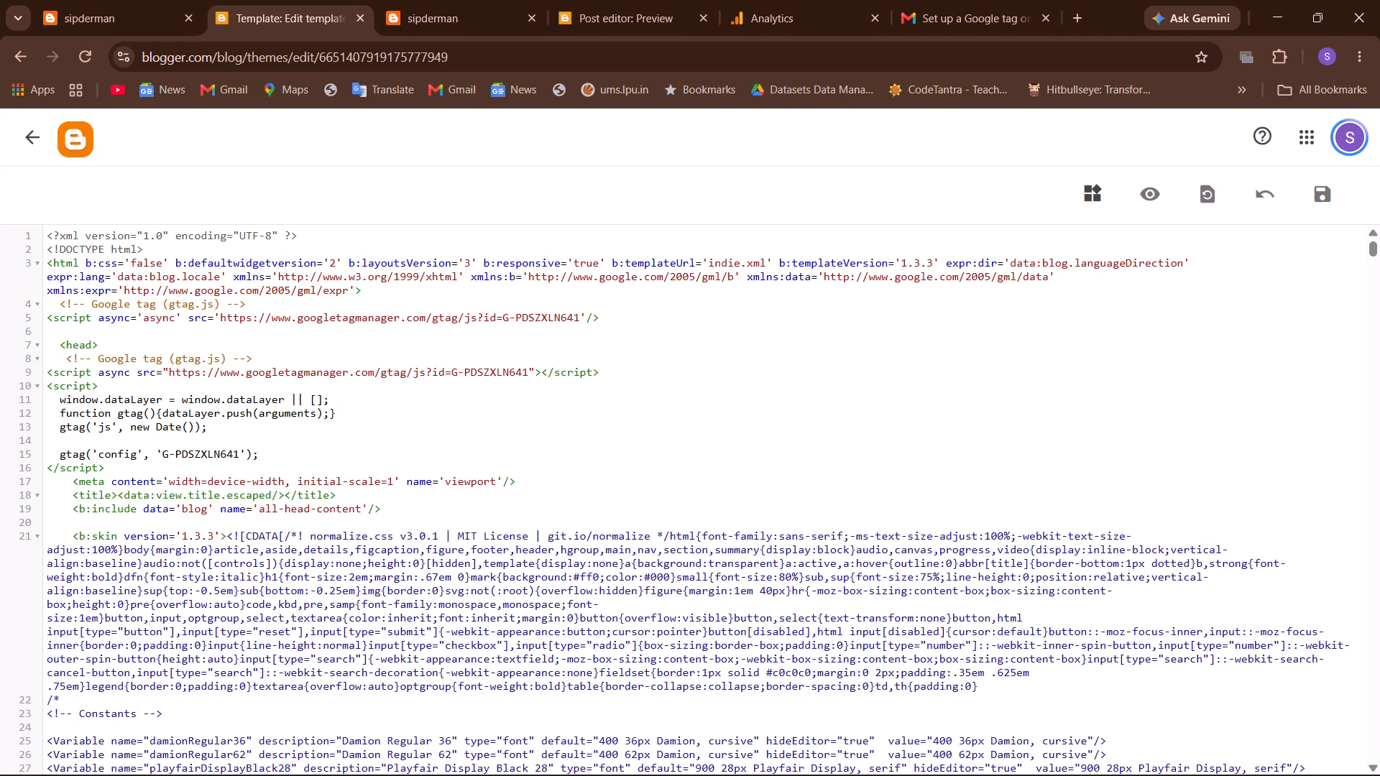
left_click(1312, 199)
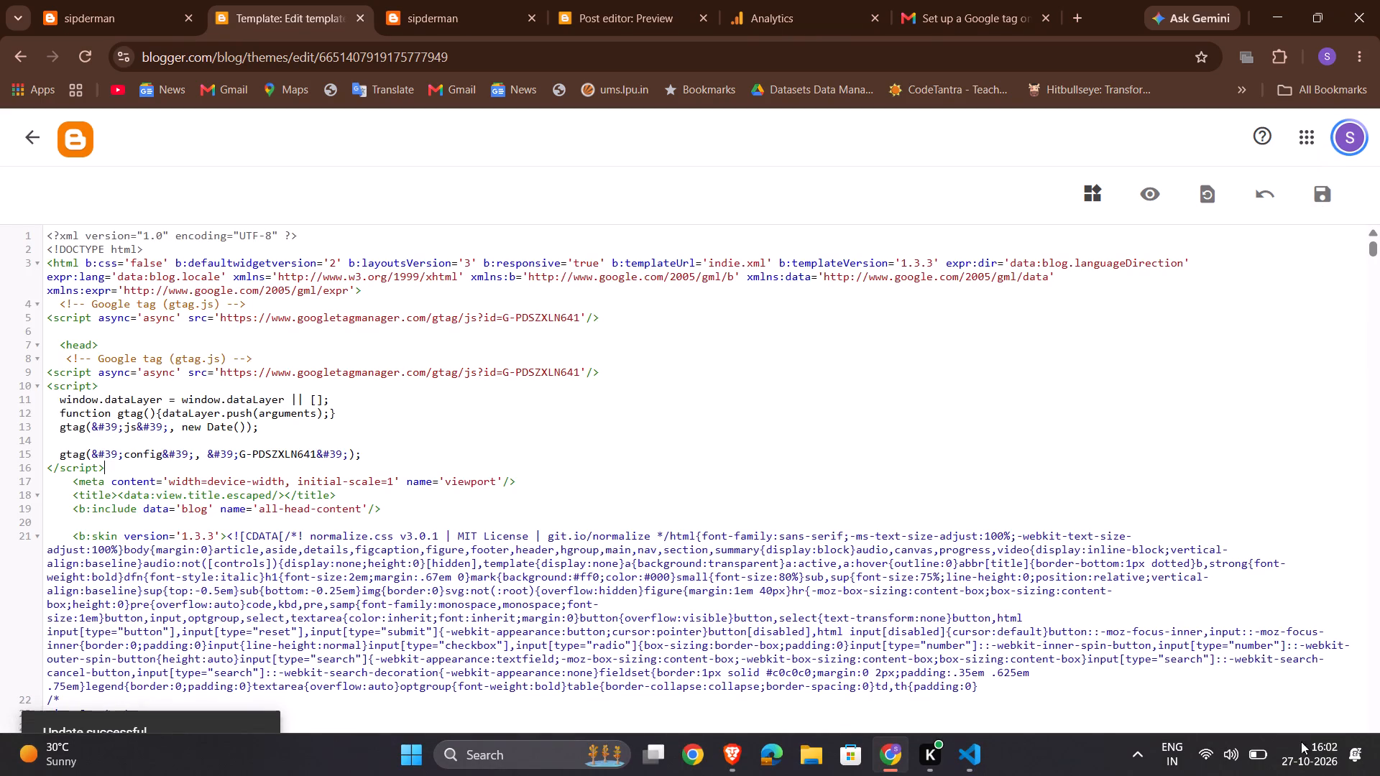
Retest the Google tag detection in Analytics with the updated theme.
left_click(770, 0)
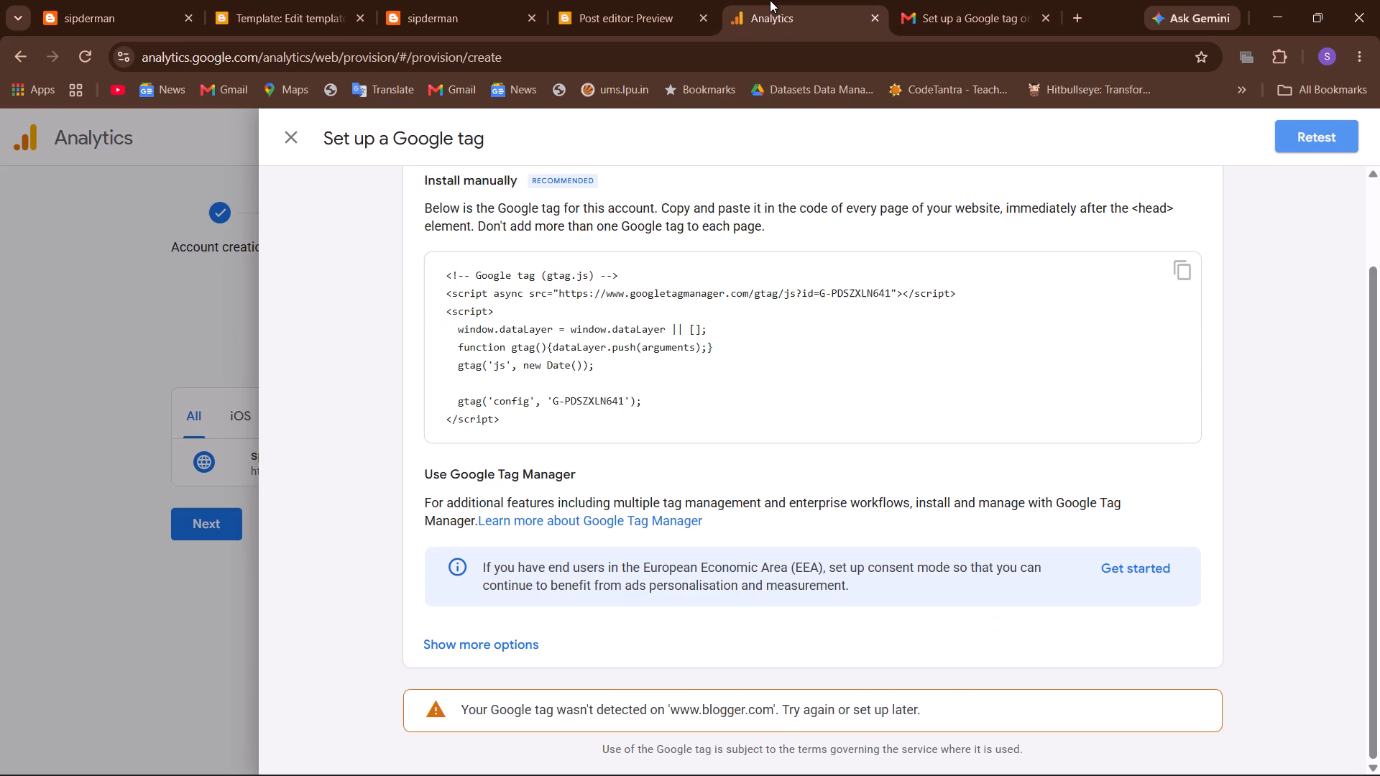
left_click(1305, 131)
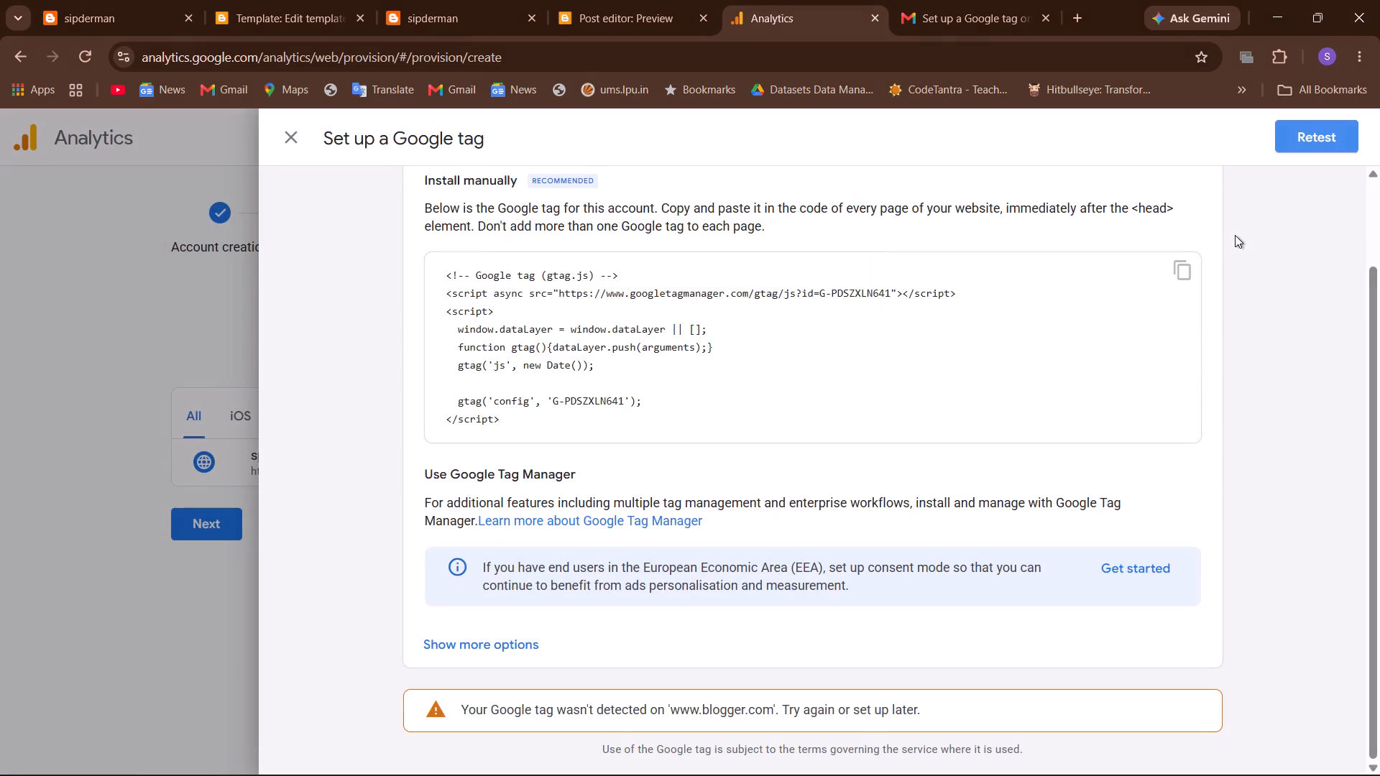
Start the consent mode setup for the Google tag and continue with a consent banner from a third-party platform.
left_click(1144, 576)
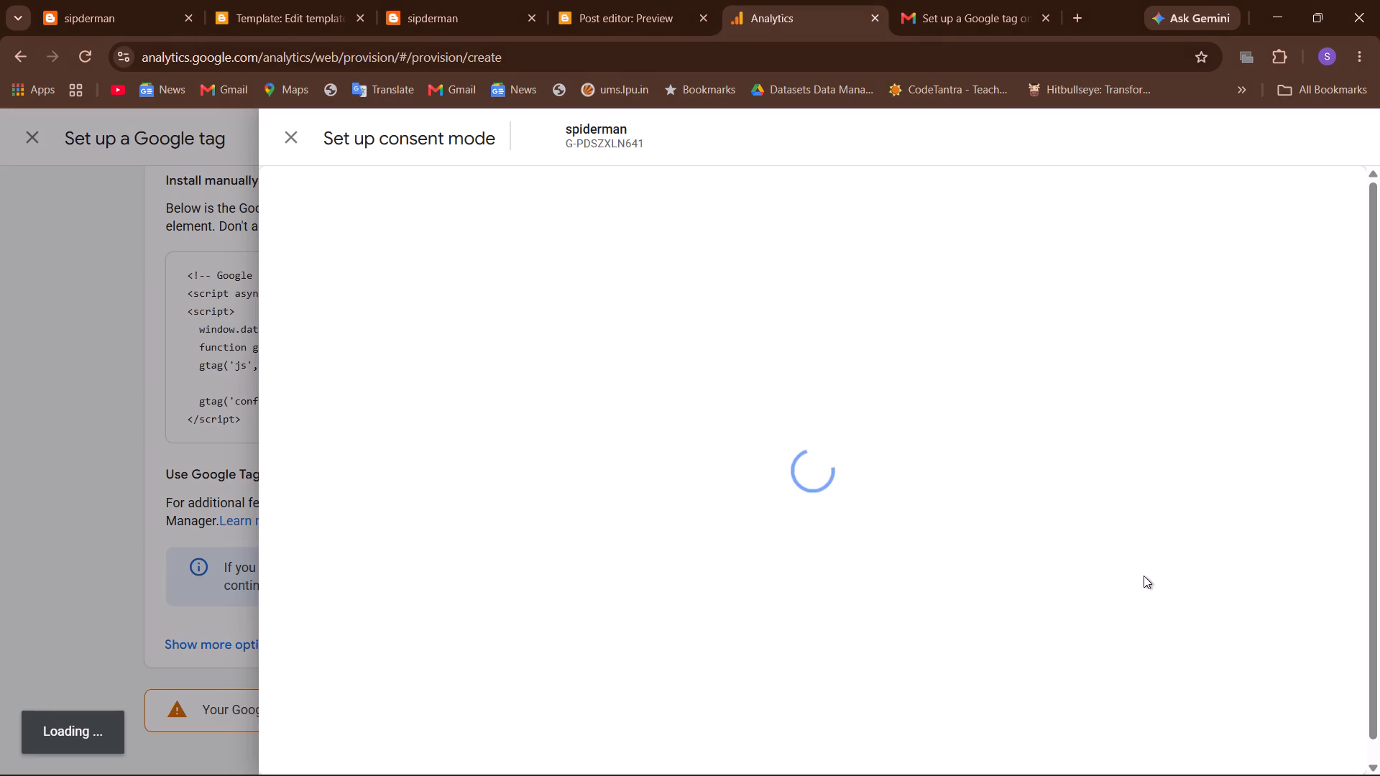
scroll(990, 619, "down", 1)
left_click(1070, 583)
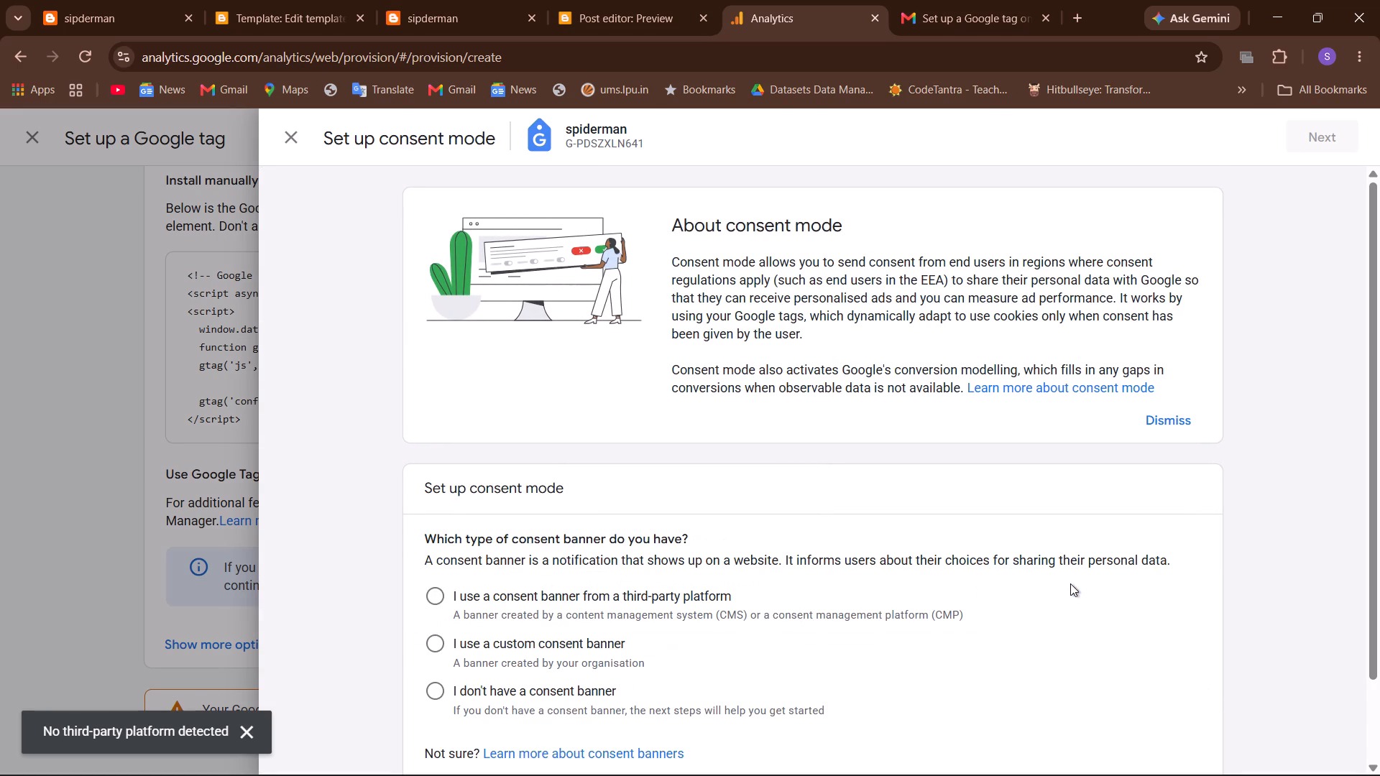
scroll(1070, 583, "down", 2)
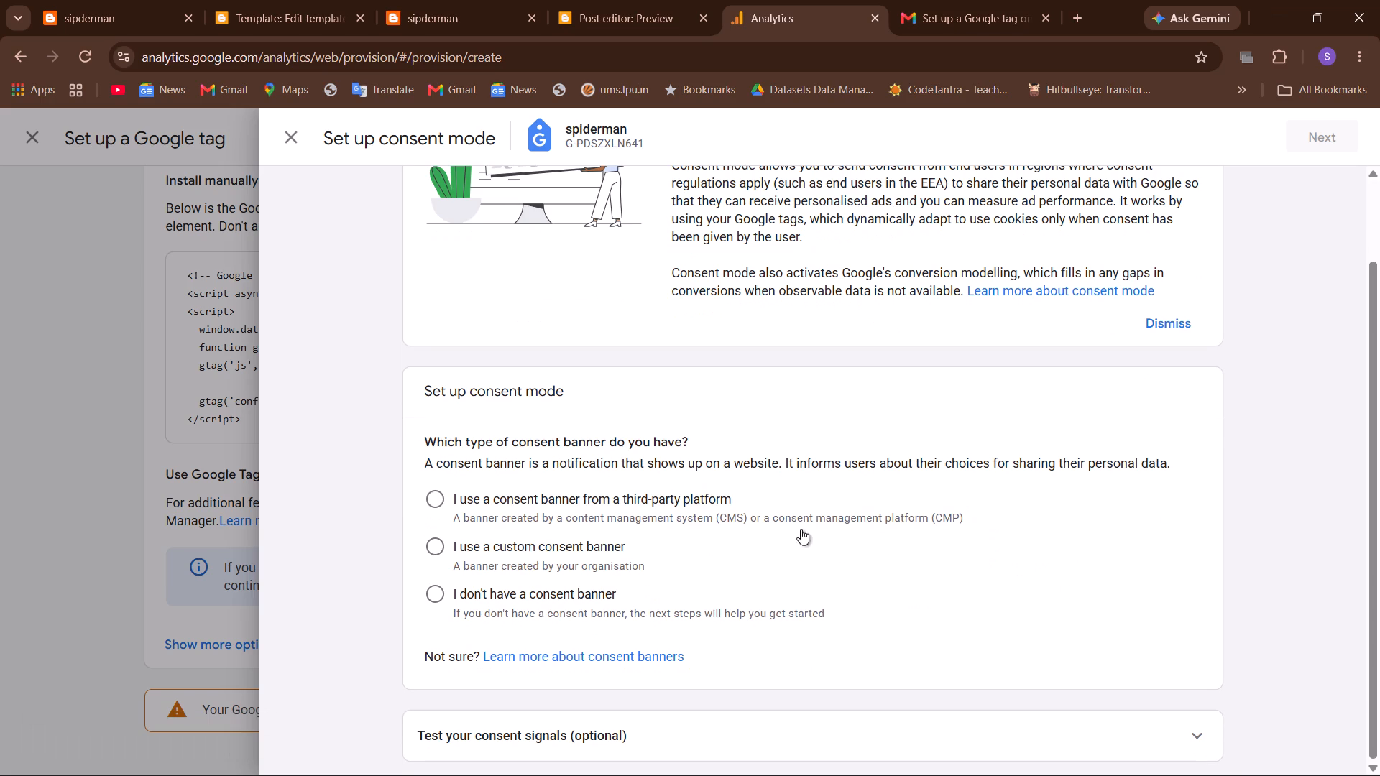
left_click(749, 527)
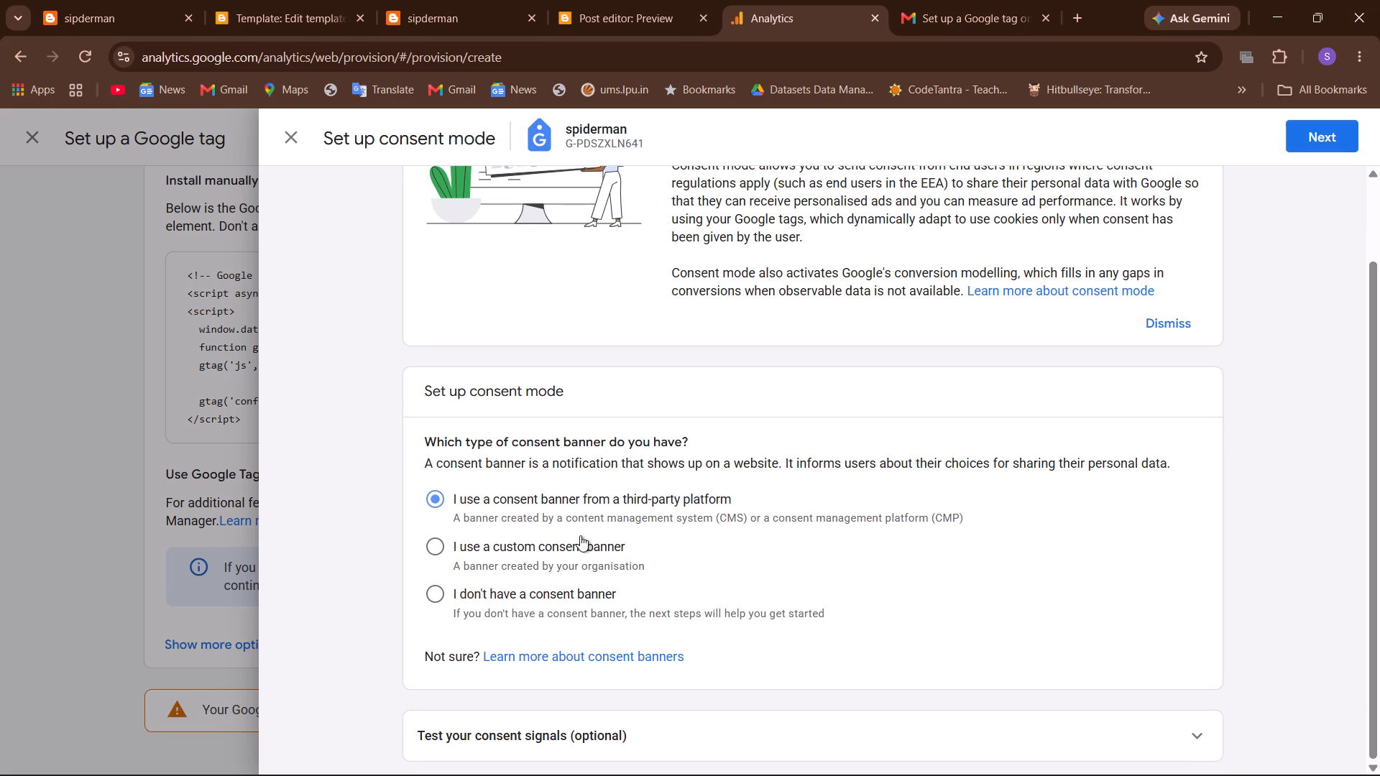
scroll(730, 519, "up", 4)
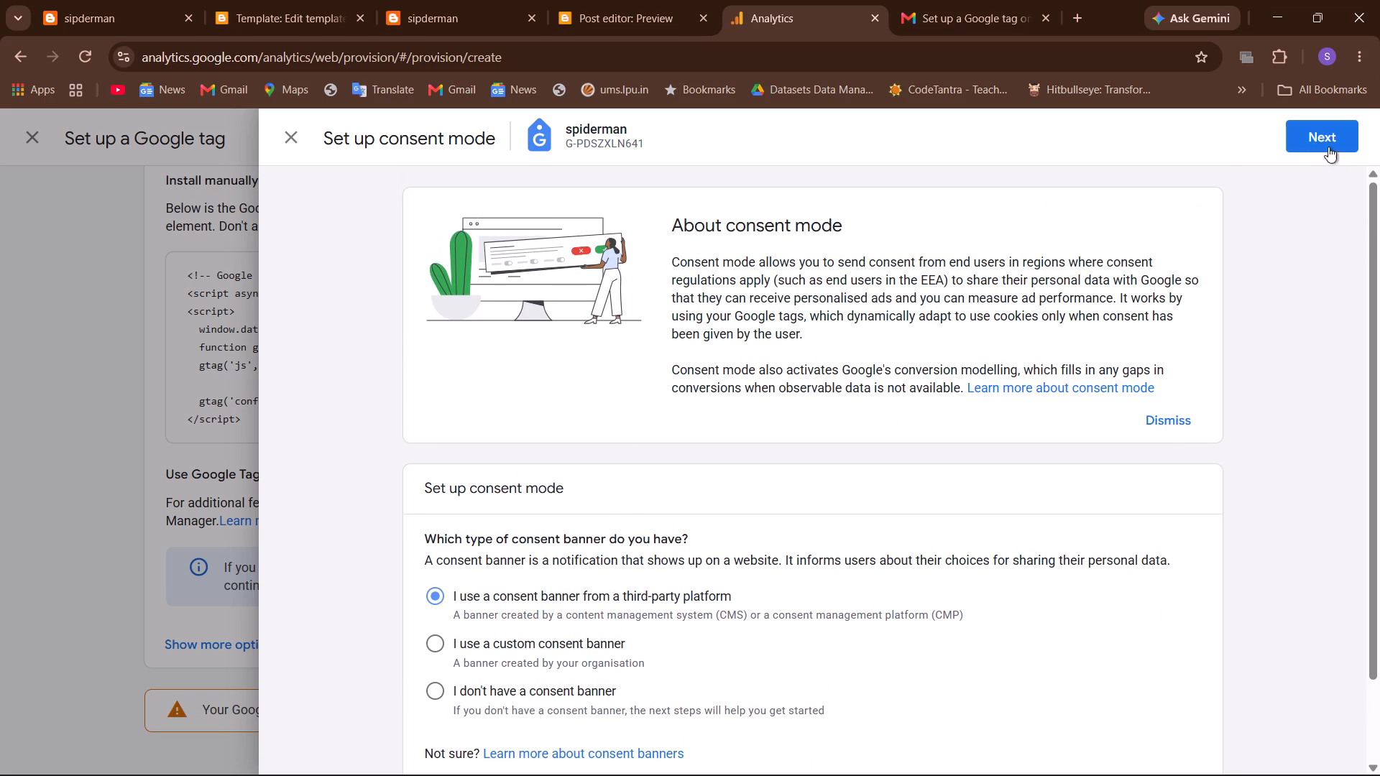
left_click(1324, 133)
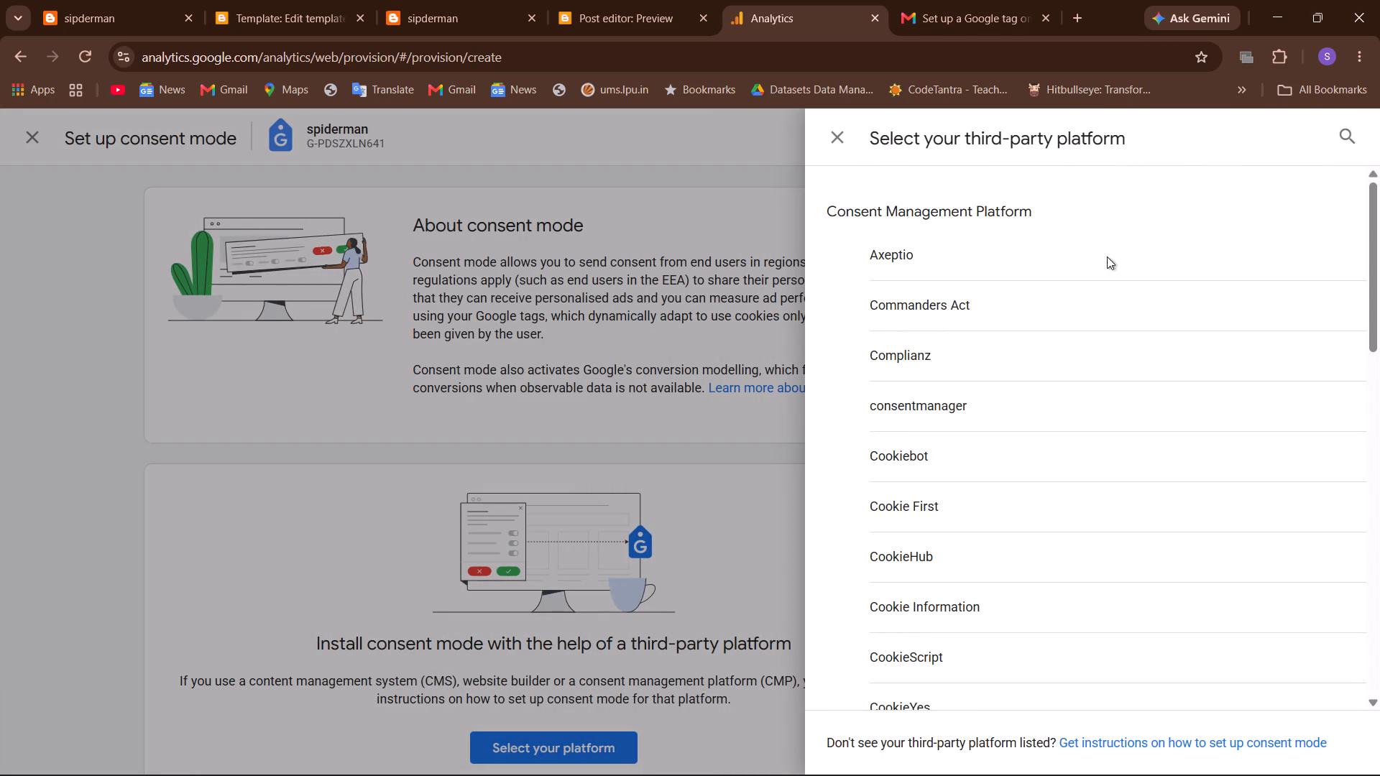
Look through the available third-party consent platforms, close the list, and review the consent mode installation page.
scroll(1015, 412, "down", 9)
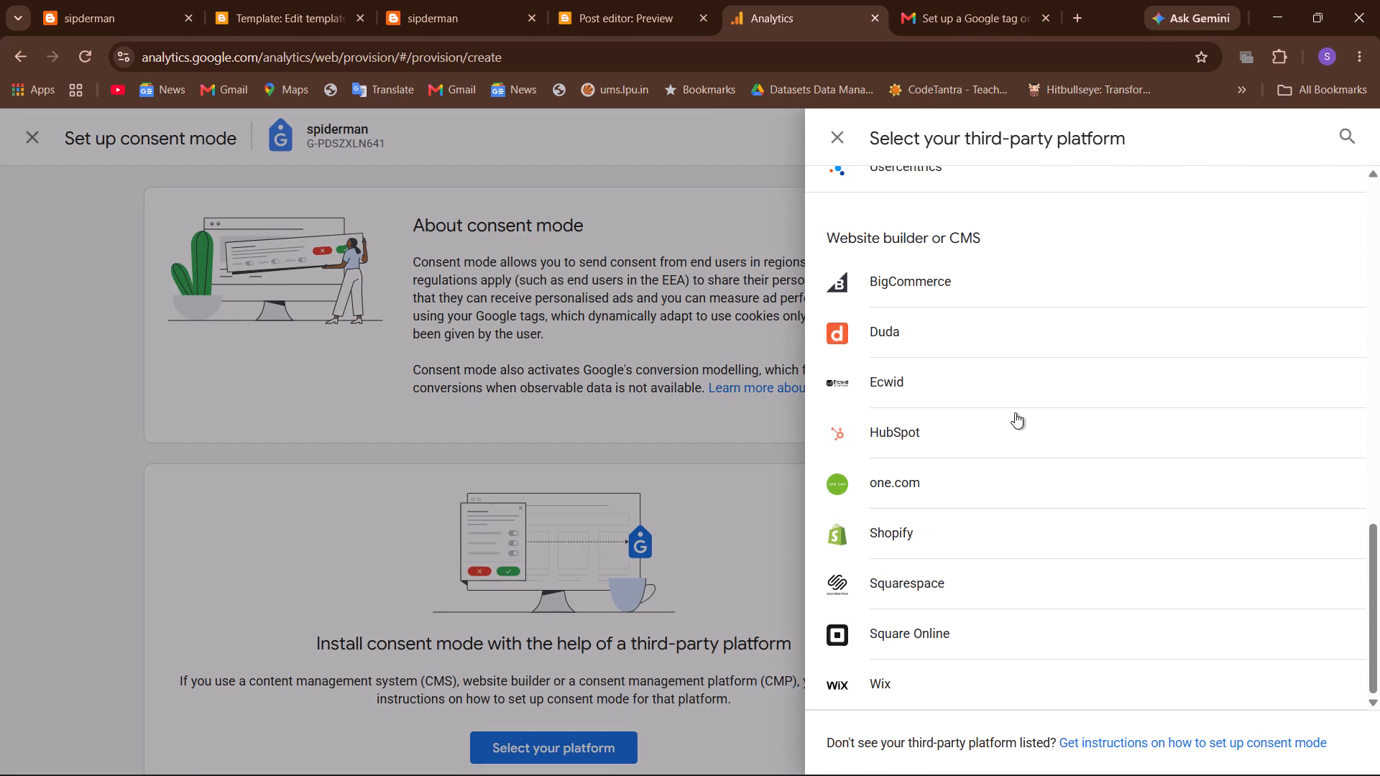
scroll(1015, 412, "up", 10)
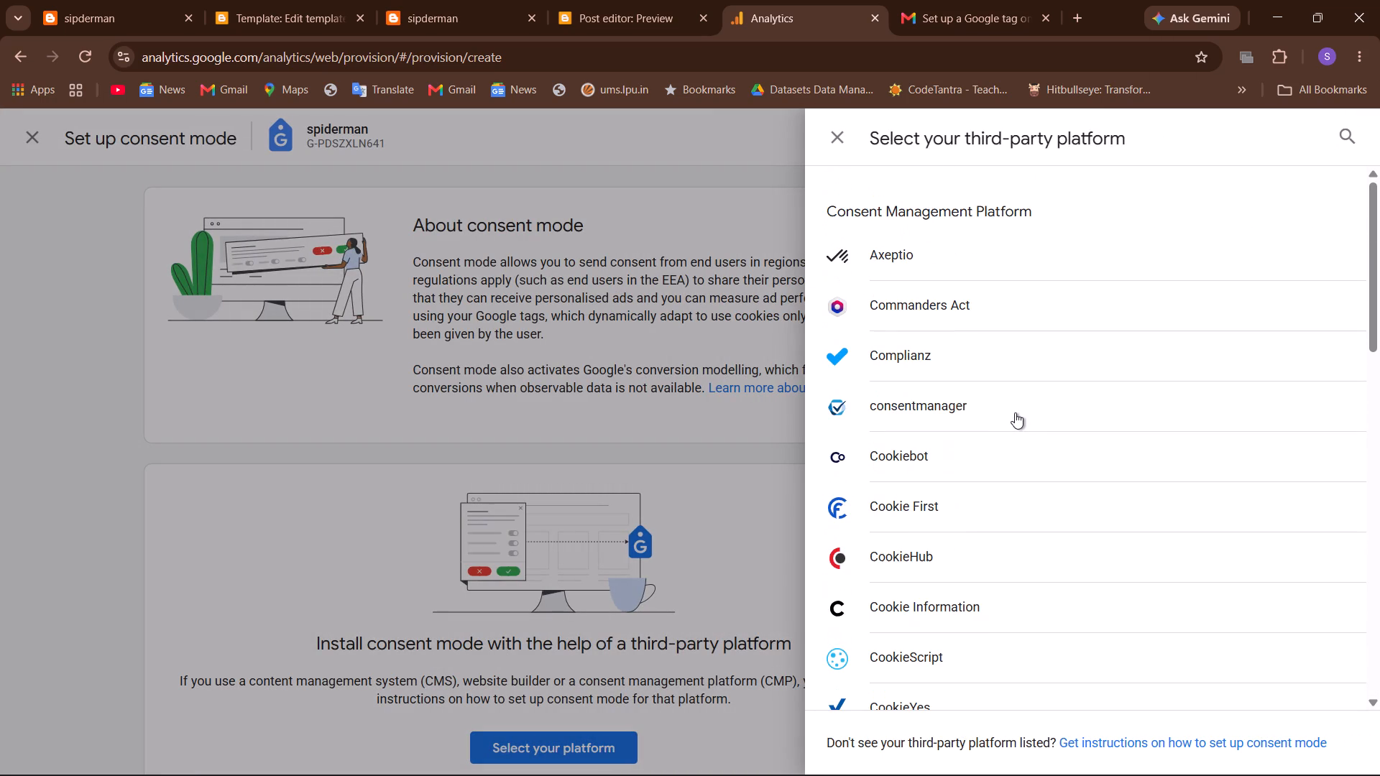
left_click(614, 398)
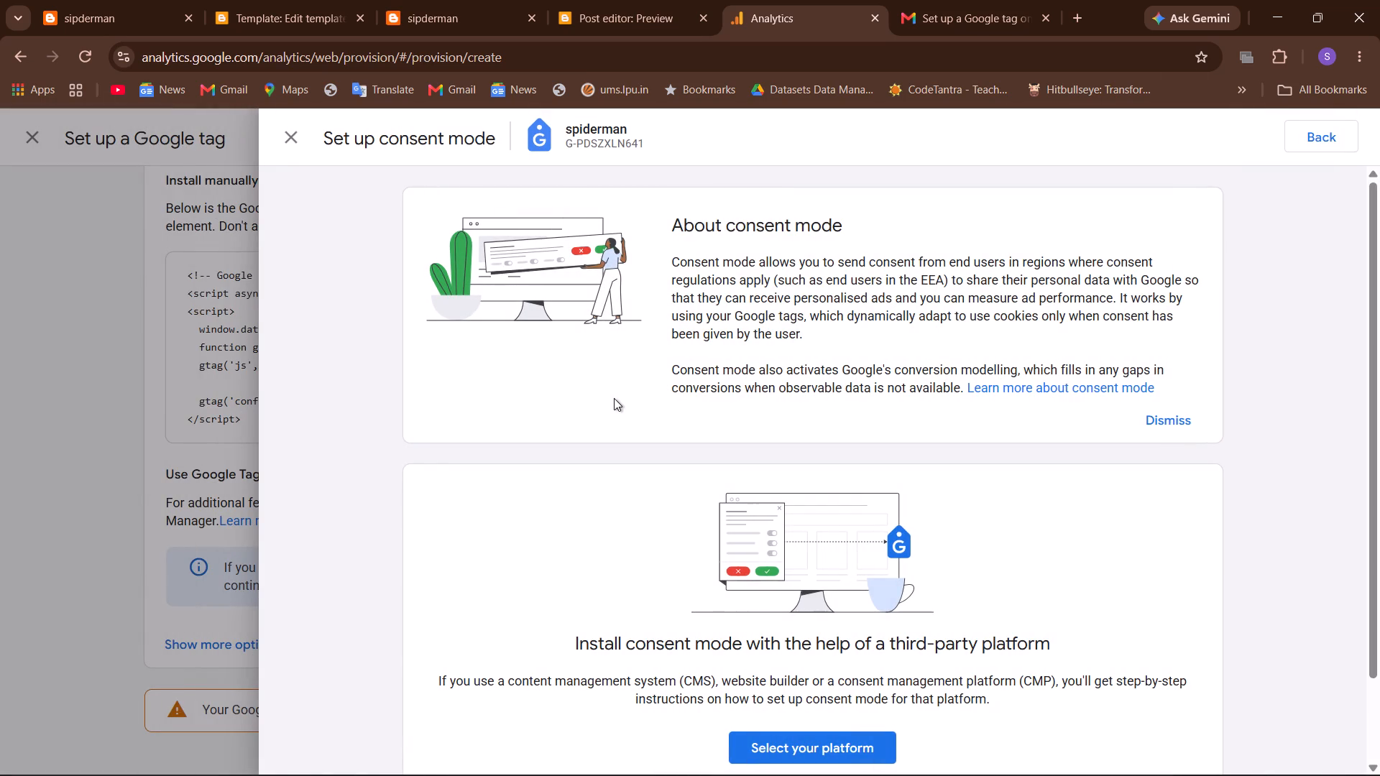
scroll(614, 398, "down", 2)
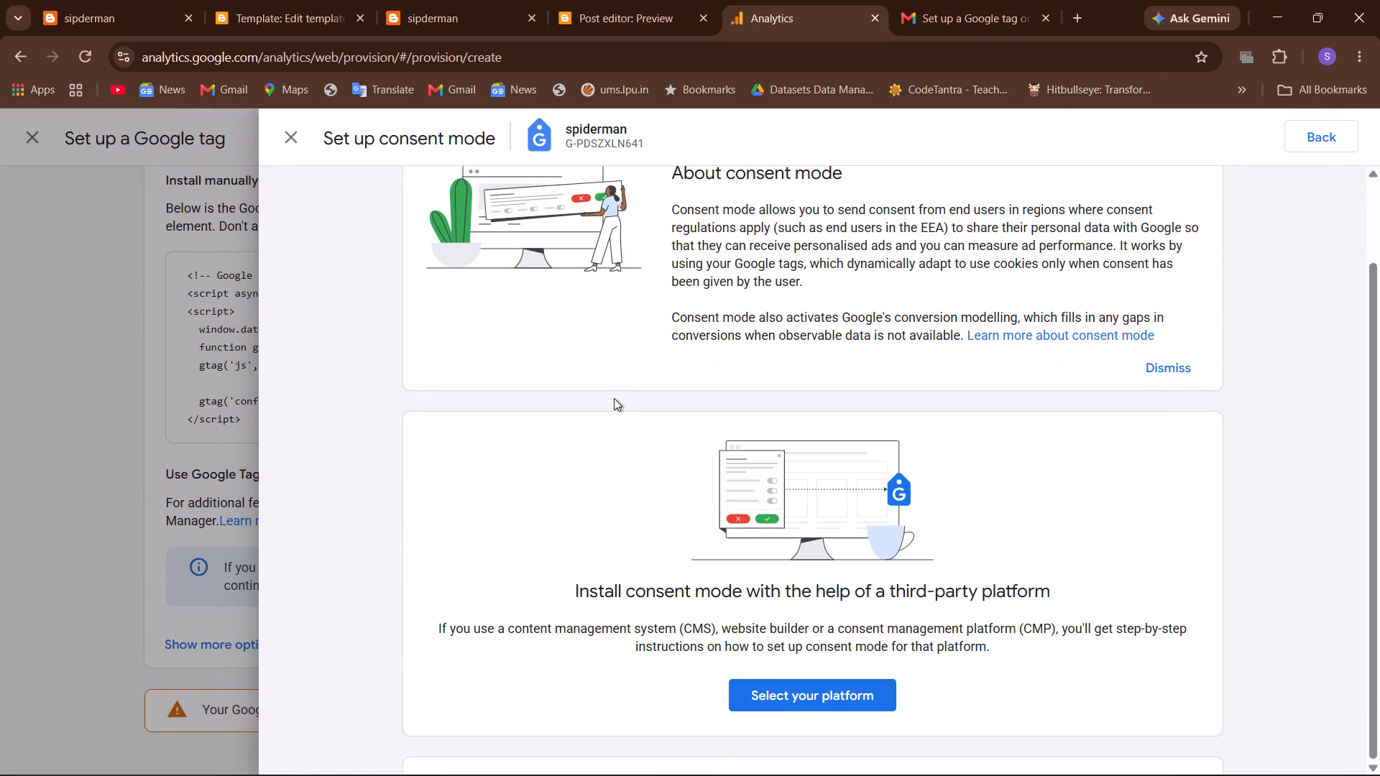
scroll(614, 398, "down", 2)
scroll(719, 339, "right", 1)
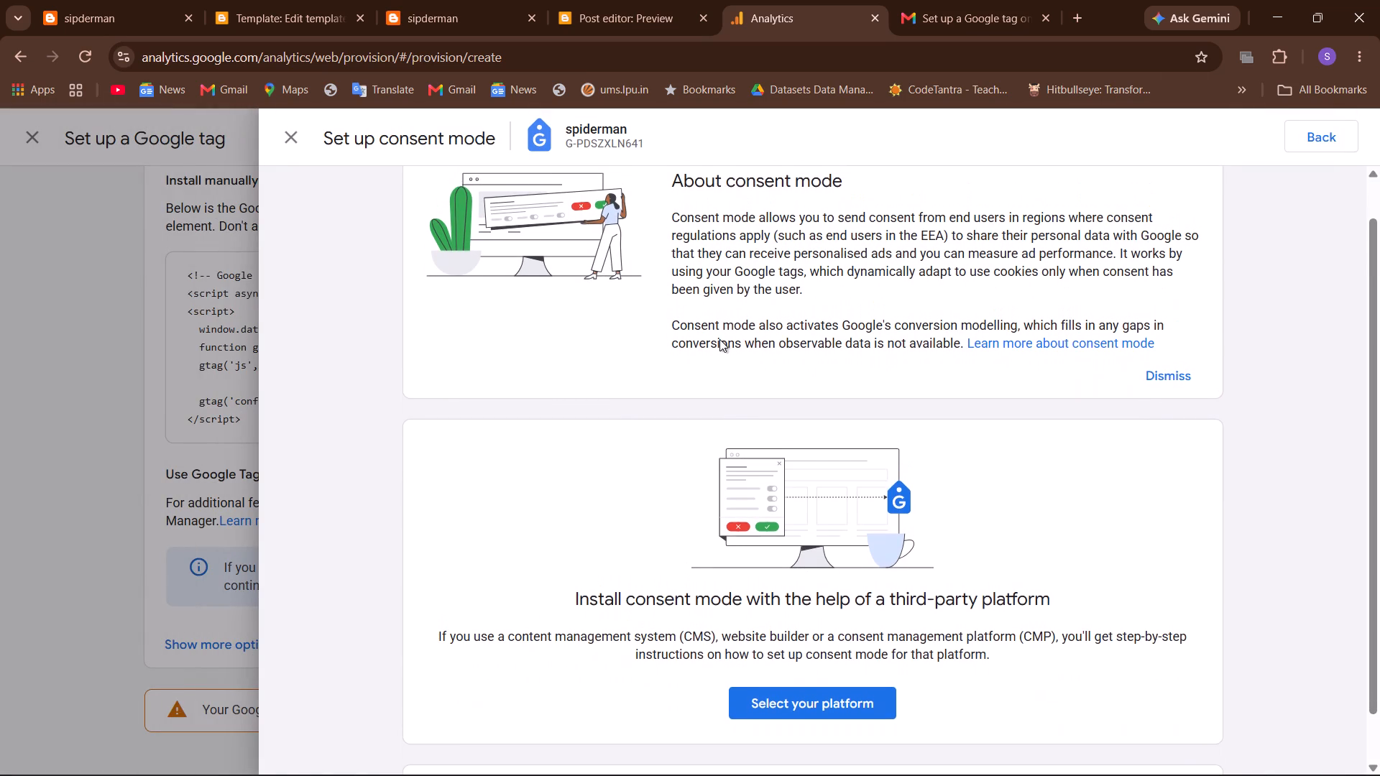
scroll(719, 339, "right", 1)
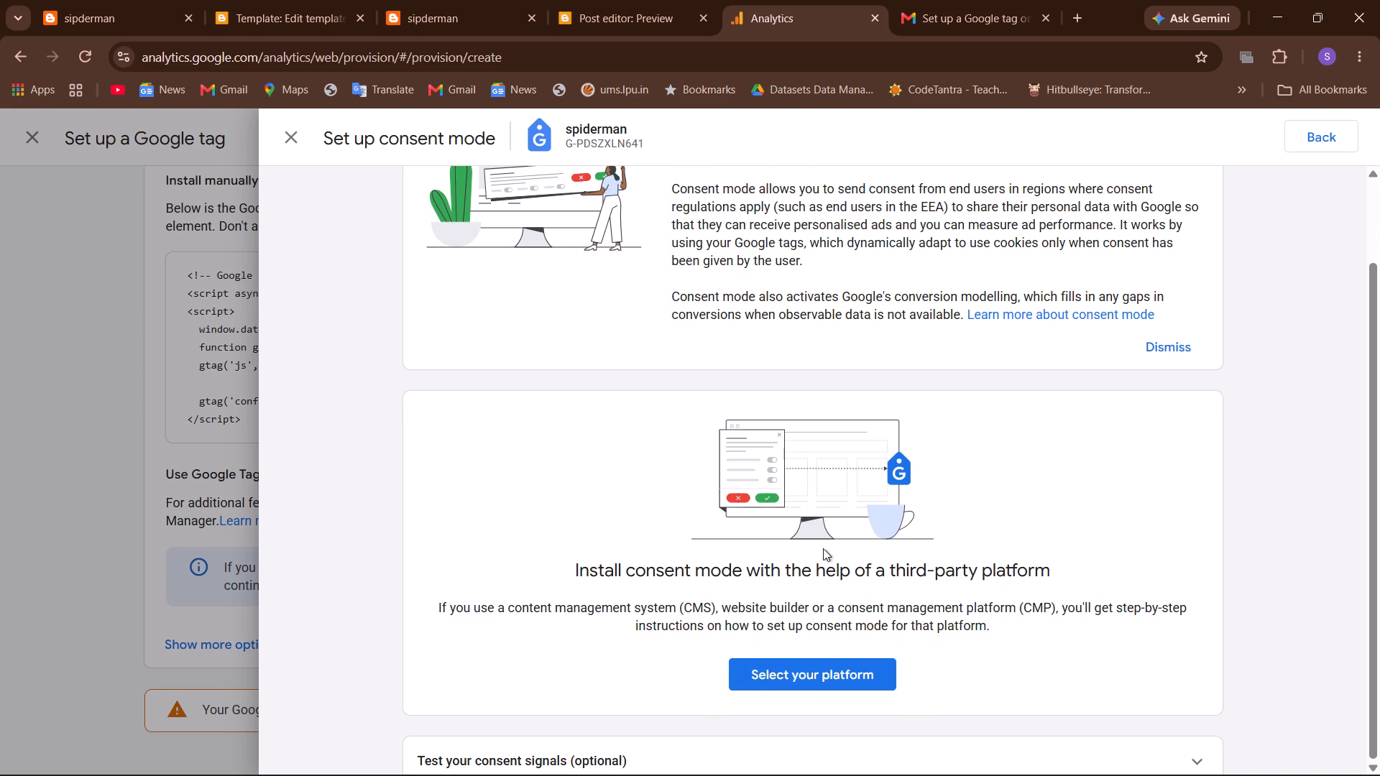
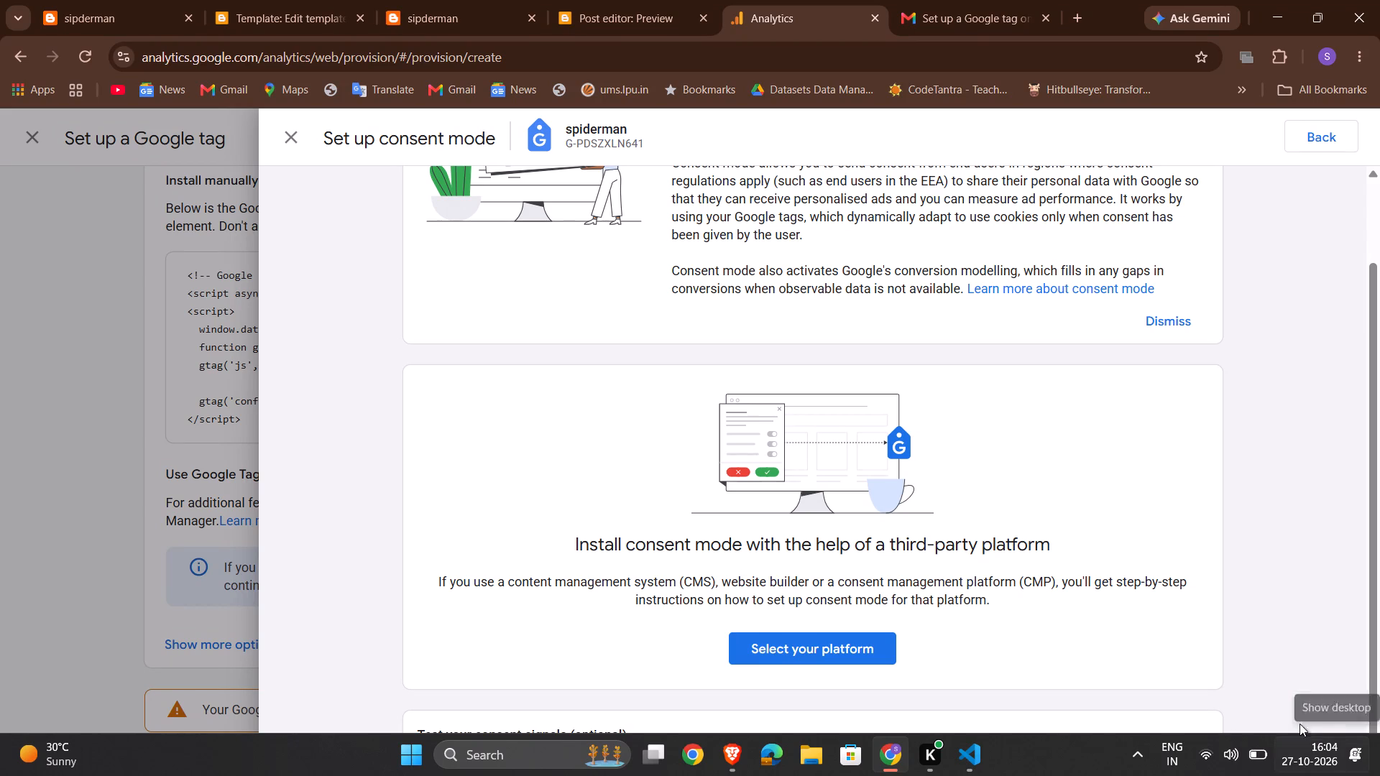
Select Axeptio as the third-party platform for the consent mode installation.
left_click(860, 647)
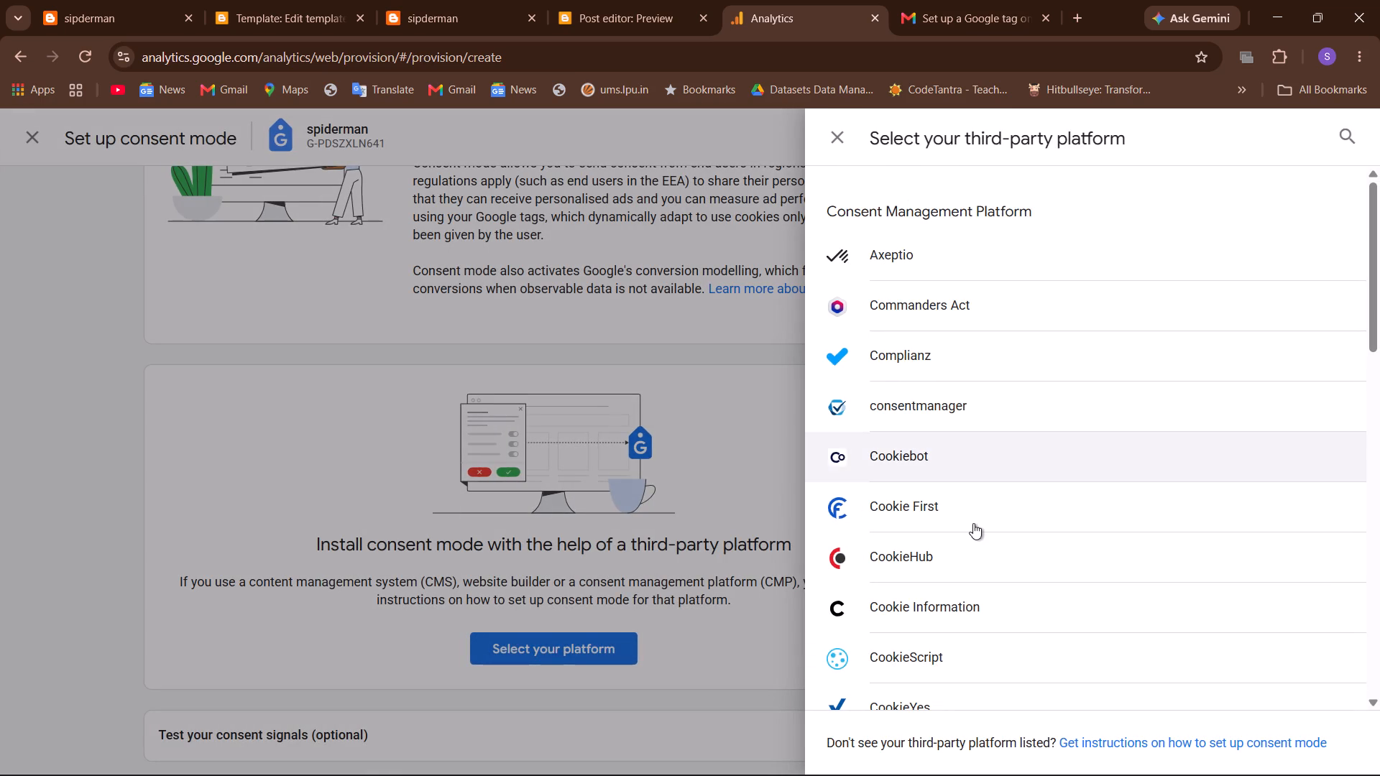
scroll(973, 523, "down", 11)
scroll(973, 523, "up", 6)
left_click(874, 242)
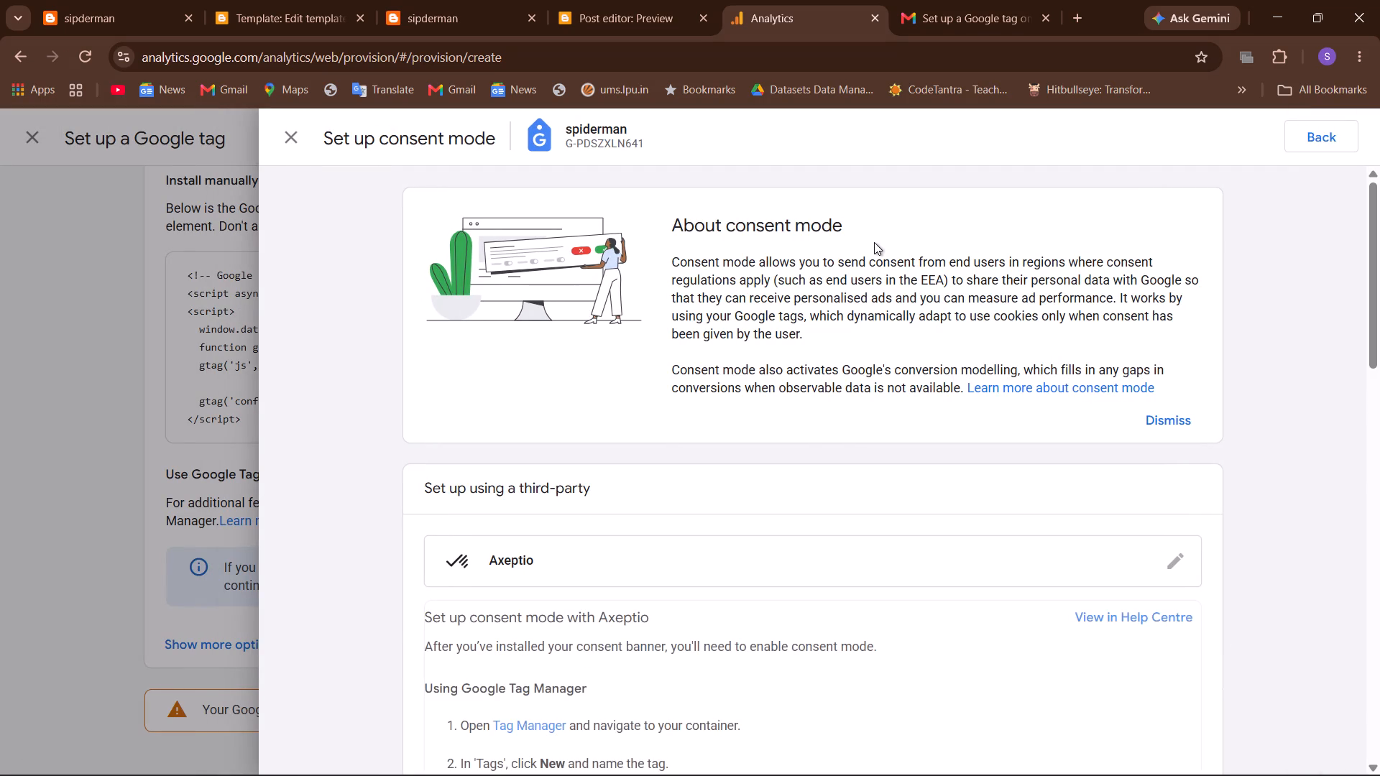
Review the Axeptio consent mode instructions and code, and close the consent mode setup.
scroll(874, 242, "down", 13)
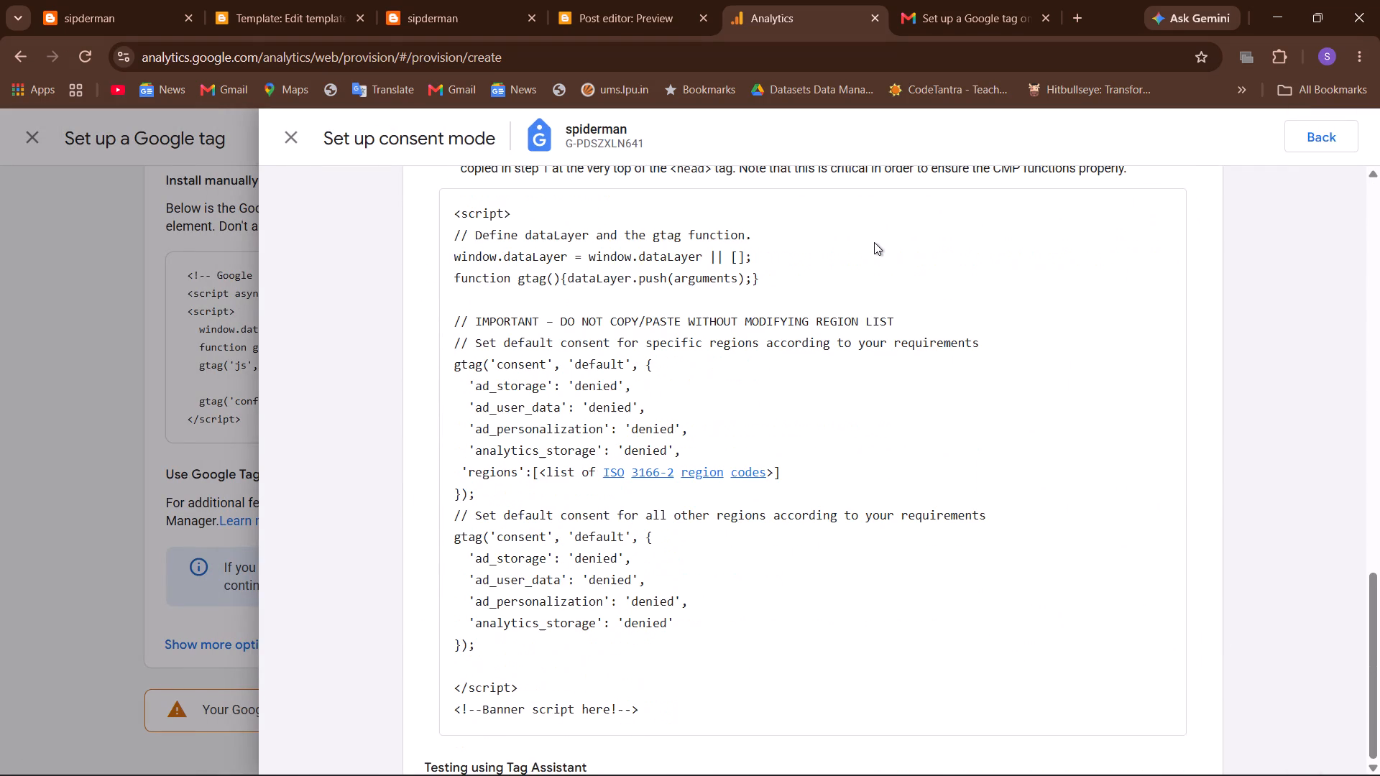
scroll(874, 242, "up", 10)
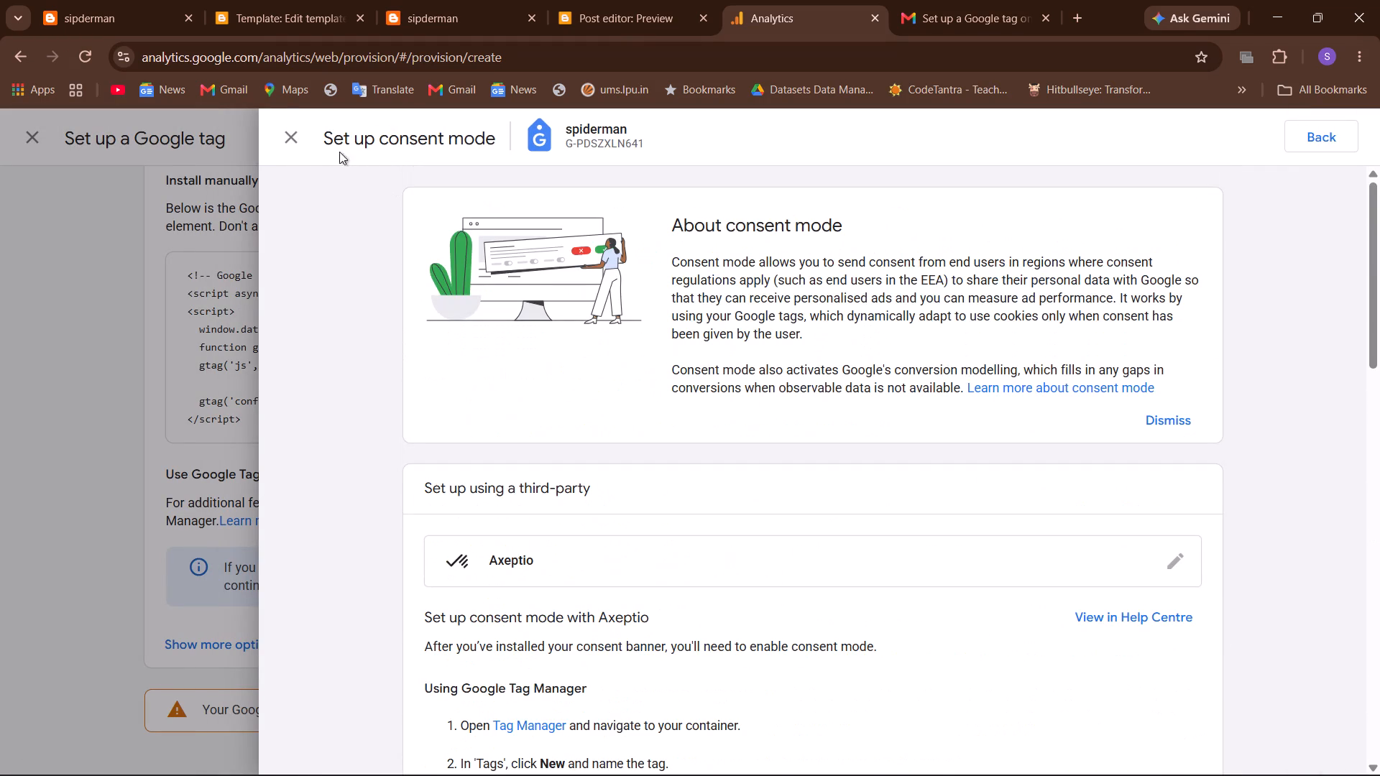
left_click(293, 128)
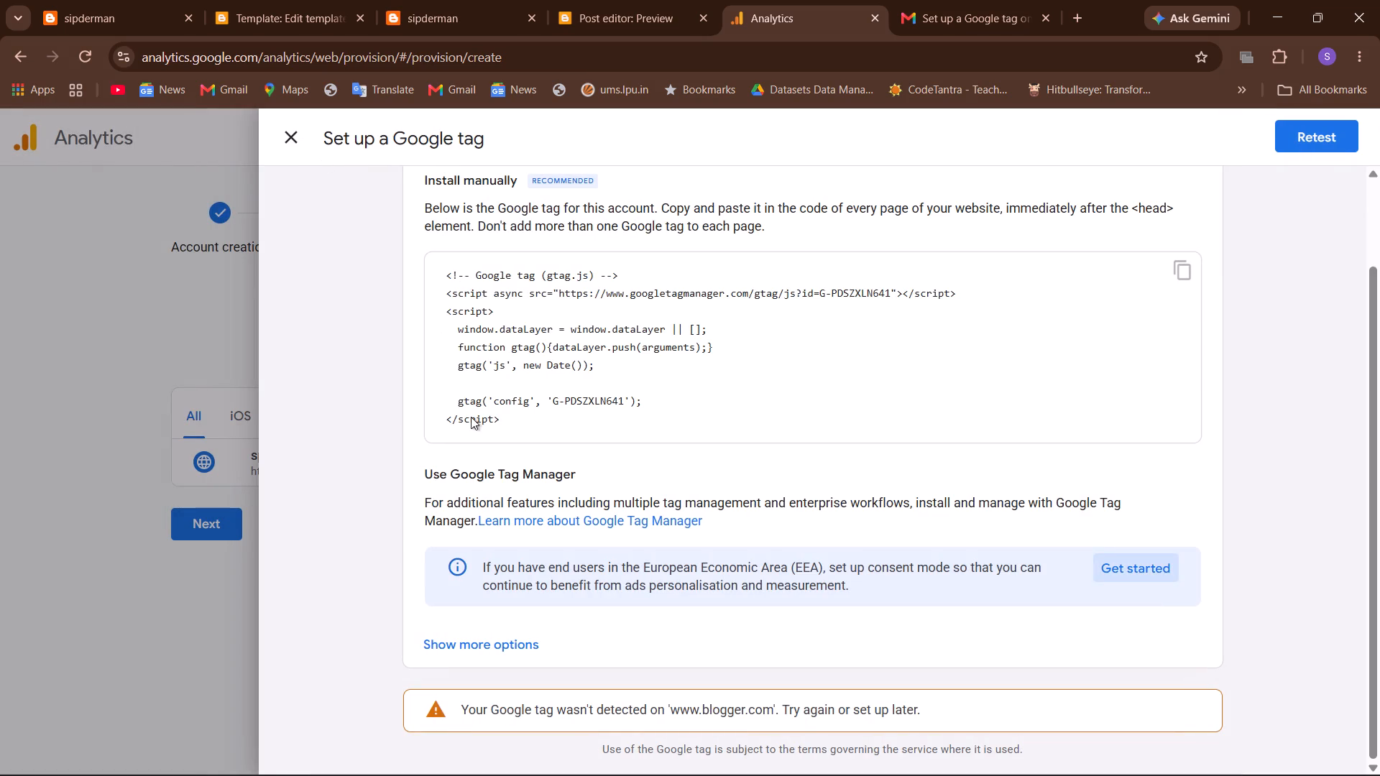
Retest the Google tag detection on the Google tag setup page.
scroll(471, 417, "down", 2)
left_click(1307, 131)
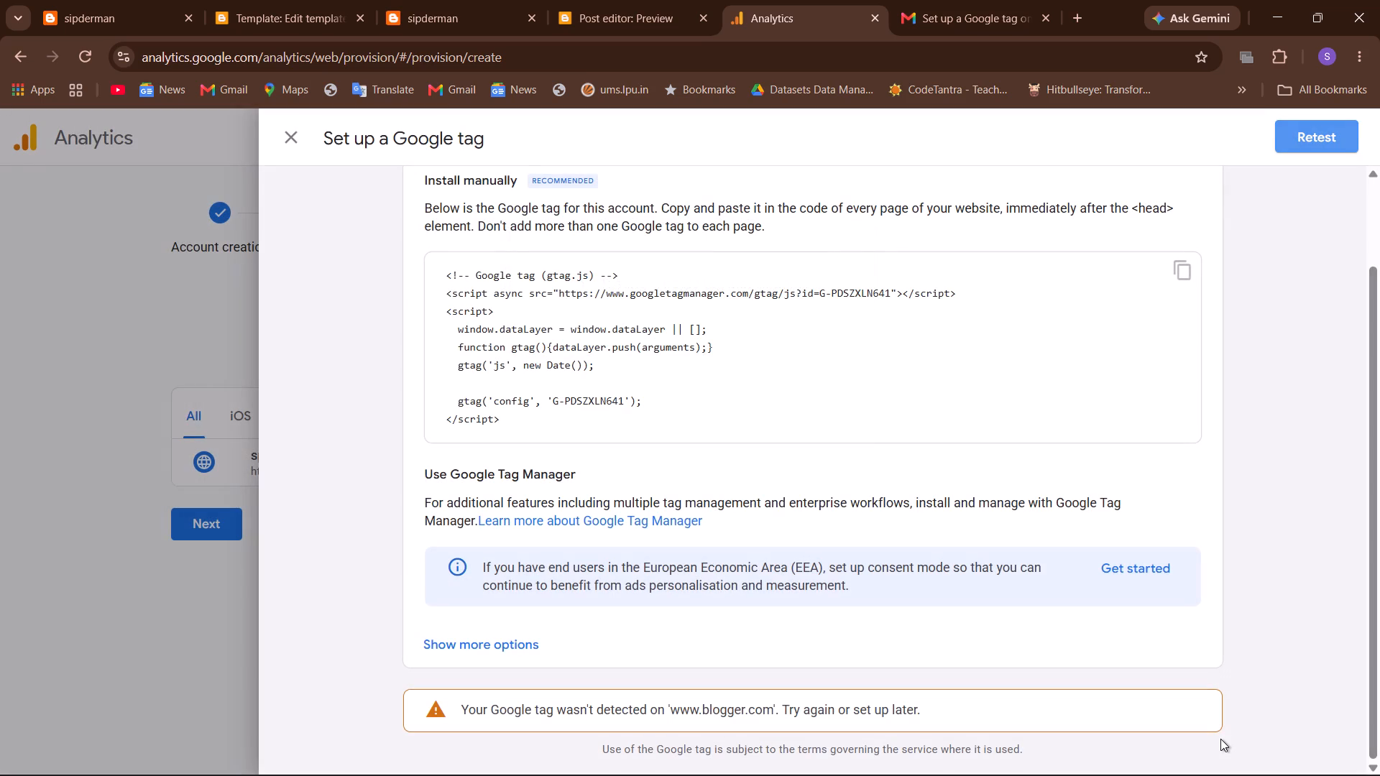
Switch to the Blogger theme editor, go back to the sipderman blog's Posts page and reload it.
left_click(296, 0)
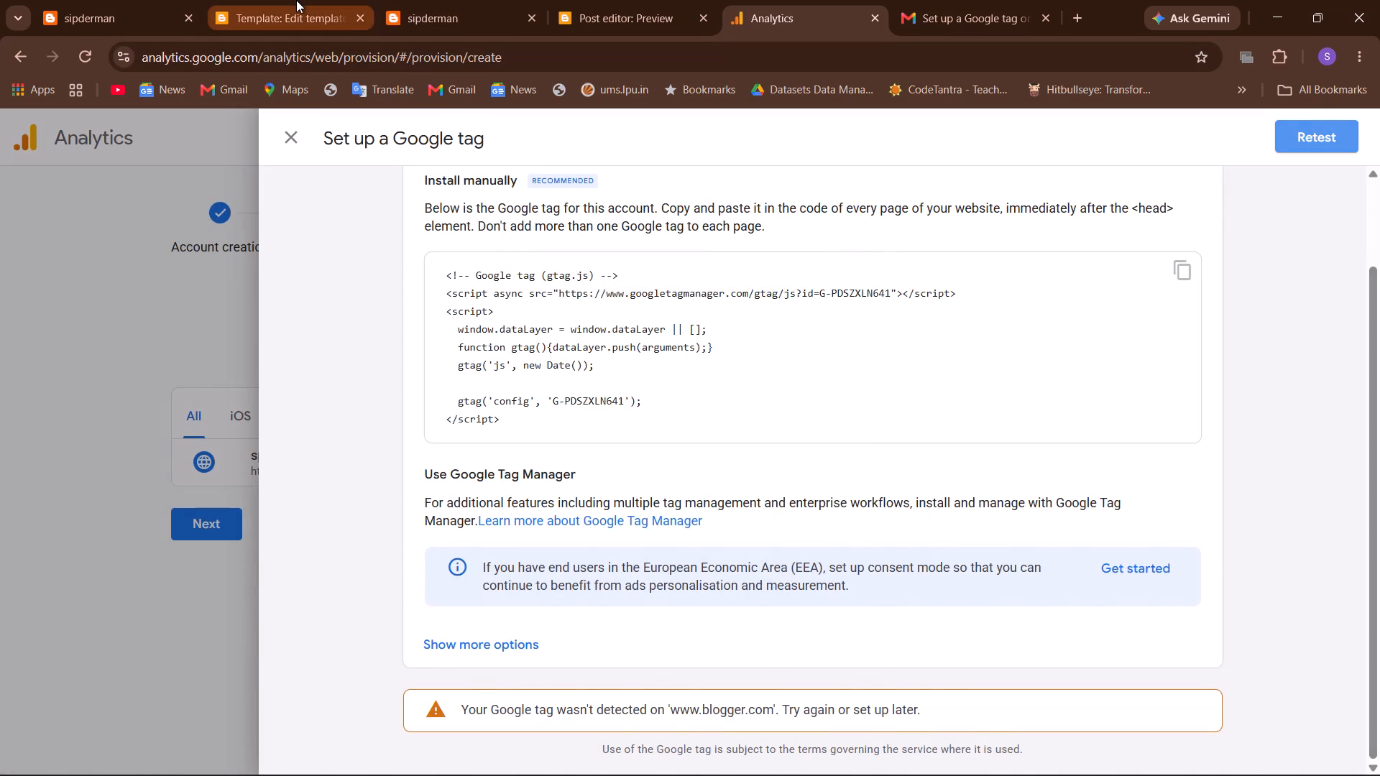
left_click(17, 49)
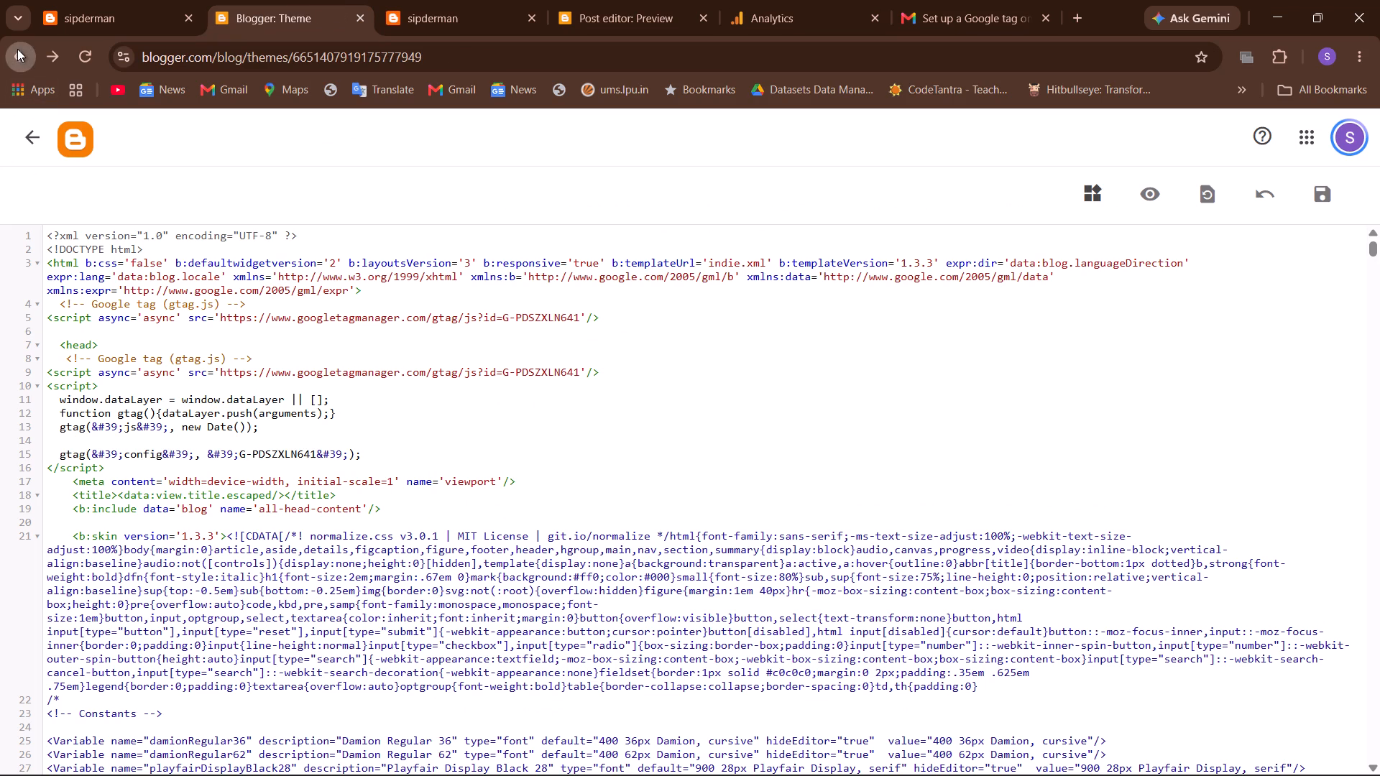
left_click(17, 49)
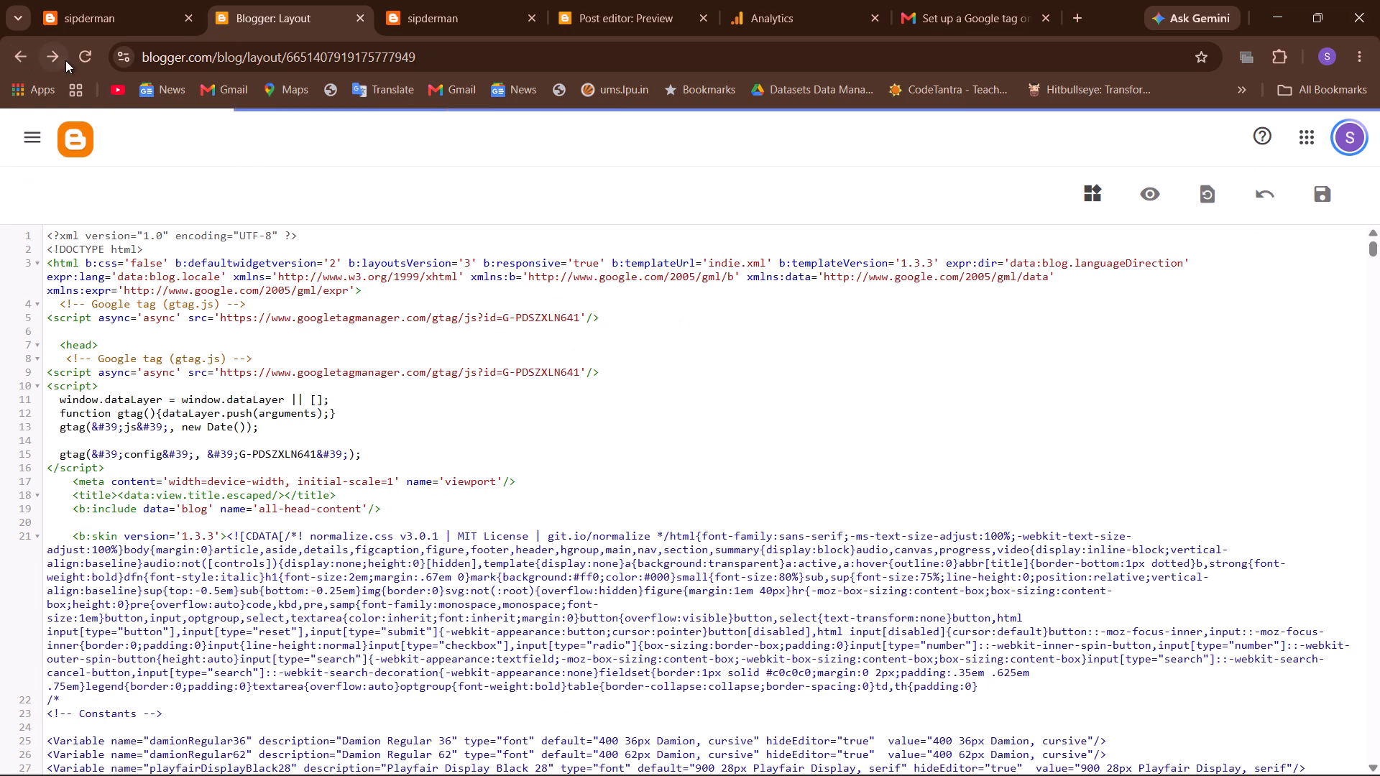
left_click(14, 60)
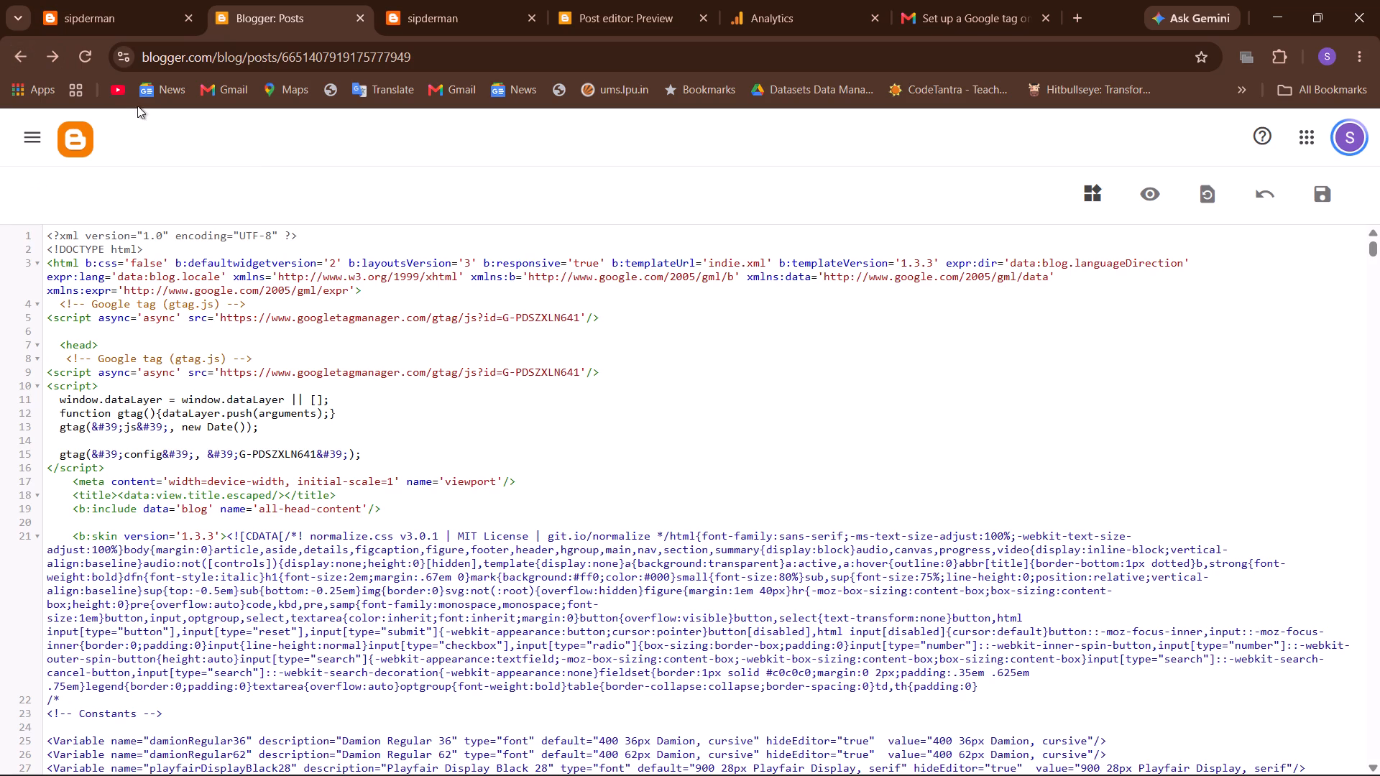
left_click(76, 62)
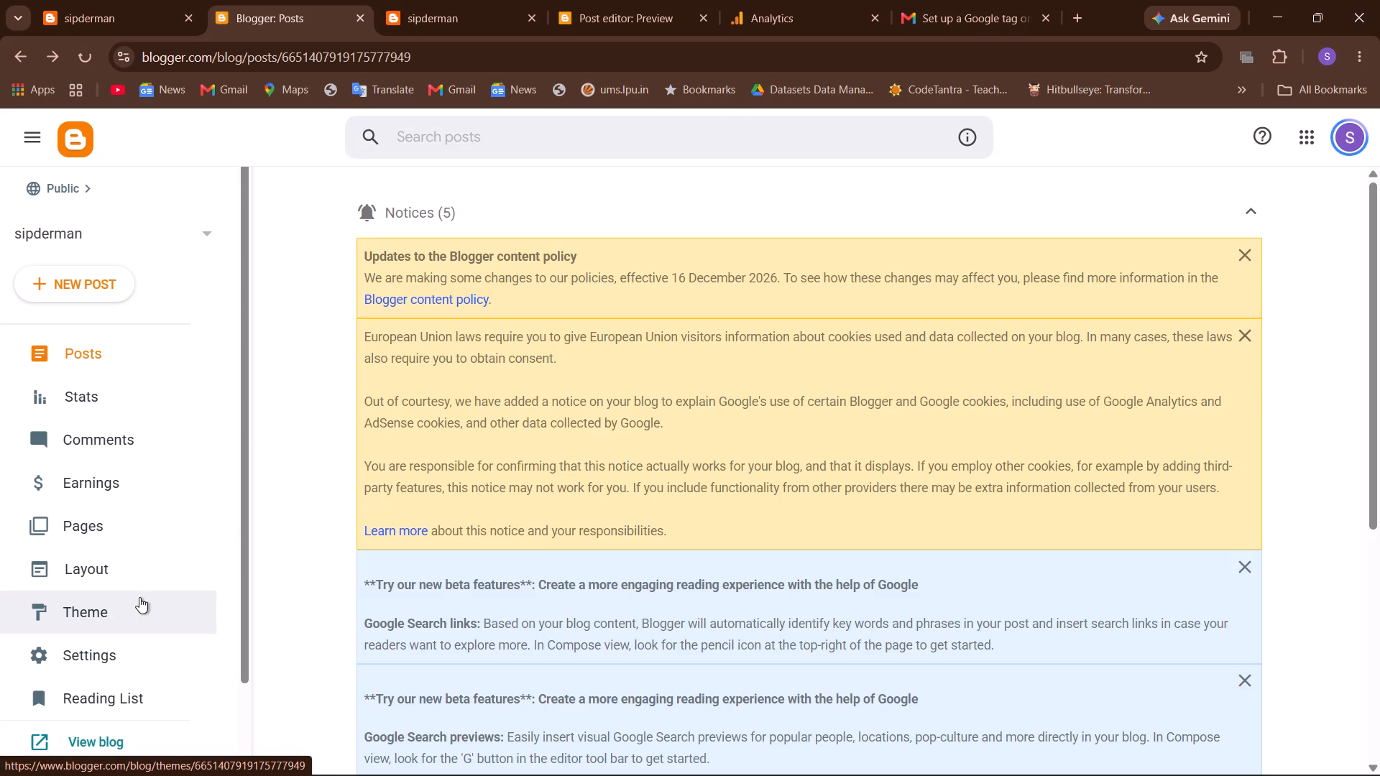
Open the Layout page of the sipderman blog.
left_click(124, 562)
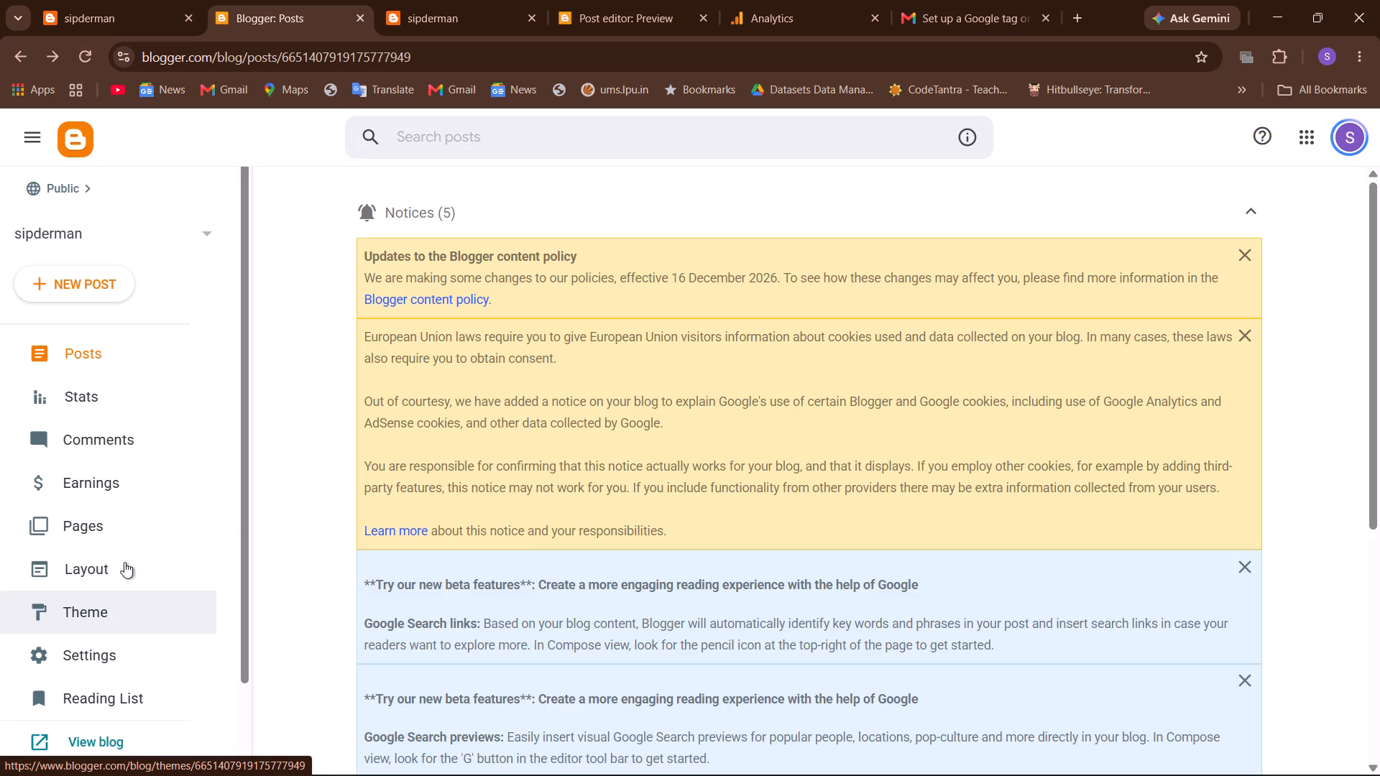
right_click(124, 562)
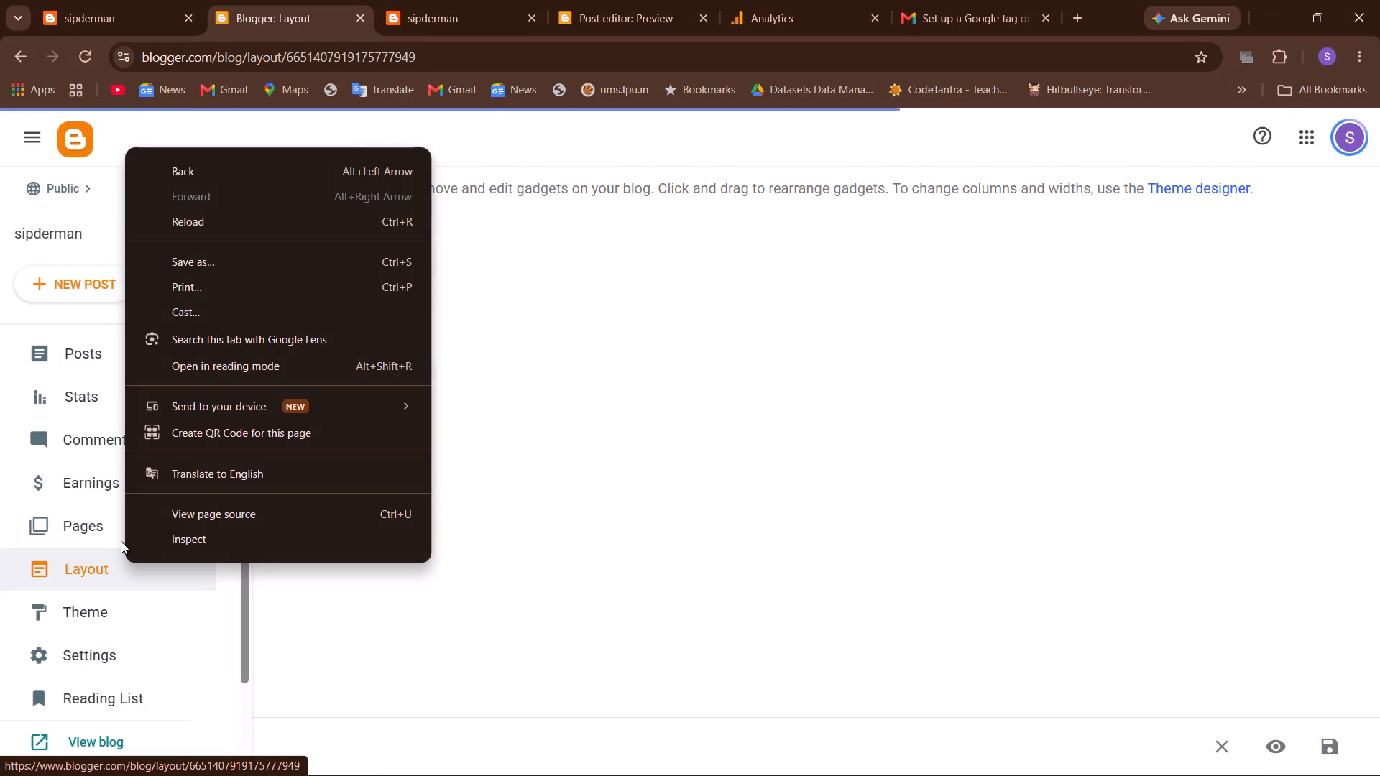
left_click(103, 567)
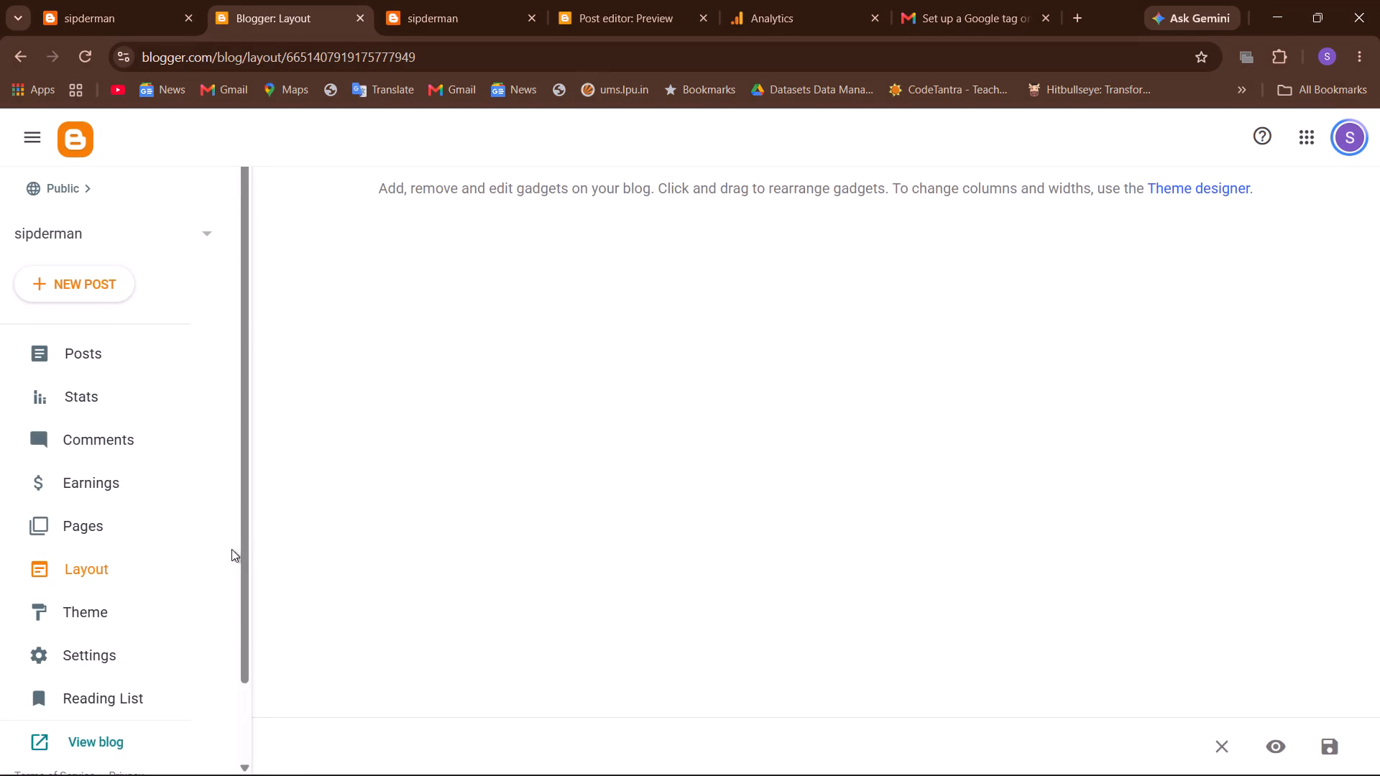
Open the blog's custom (Modified) theme in the HTML editor from the Theme page.
left_click(175, 599)
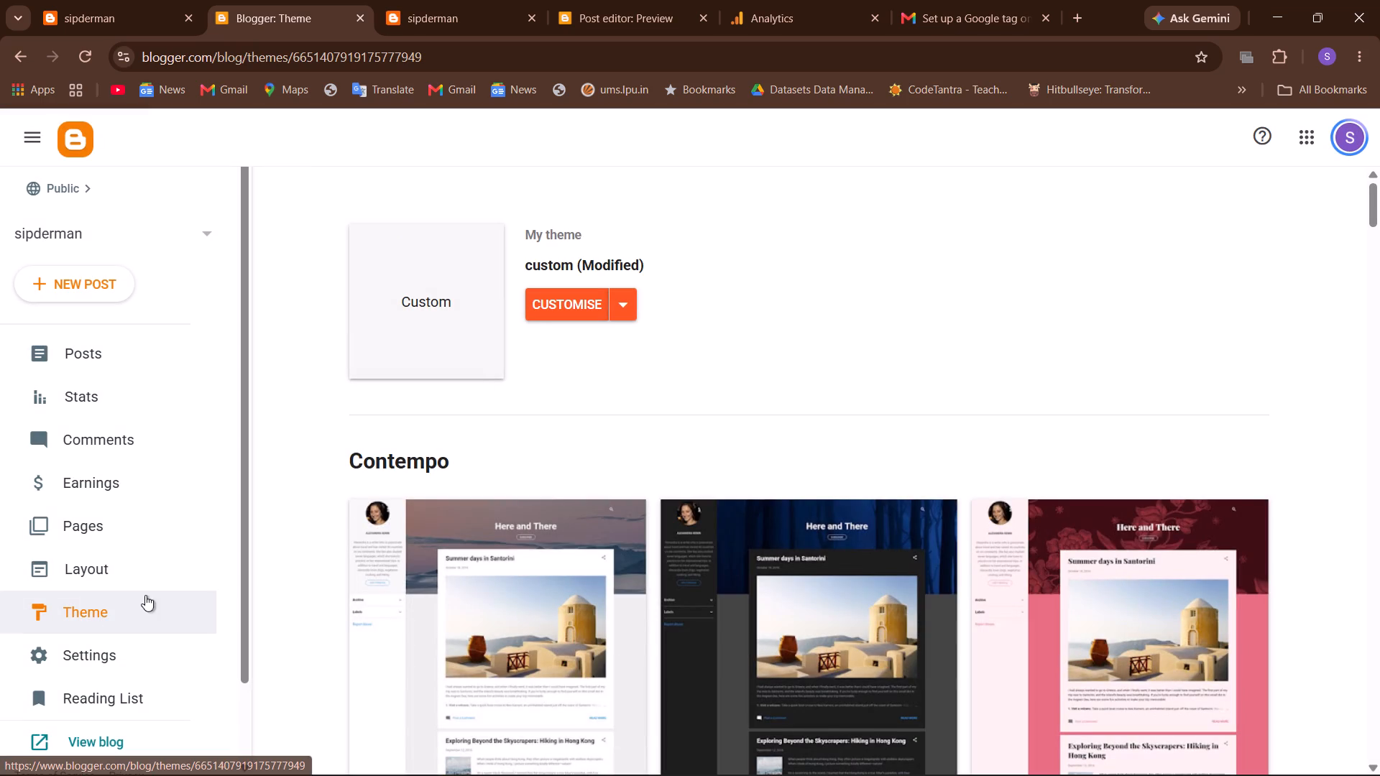
left_click(626, 314)
left_click(623, 685)
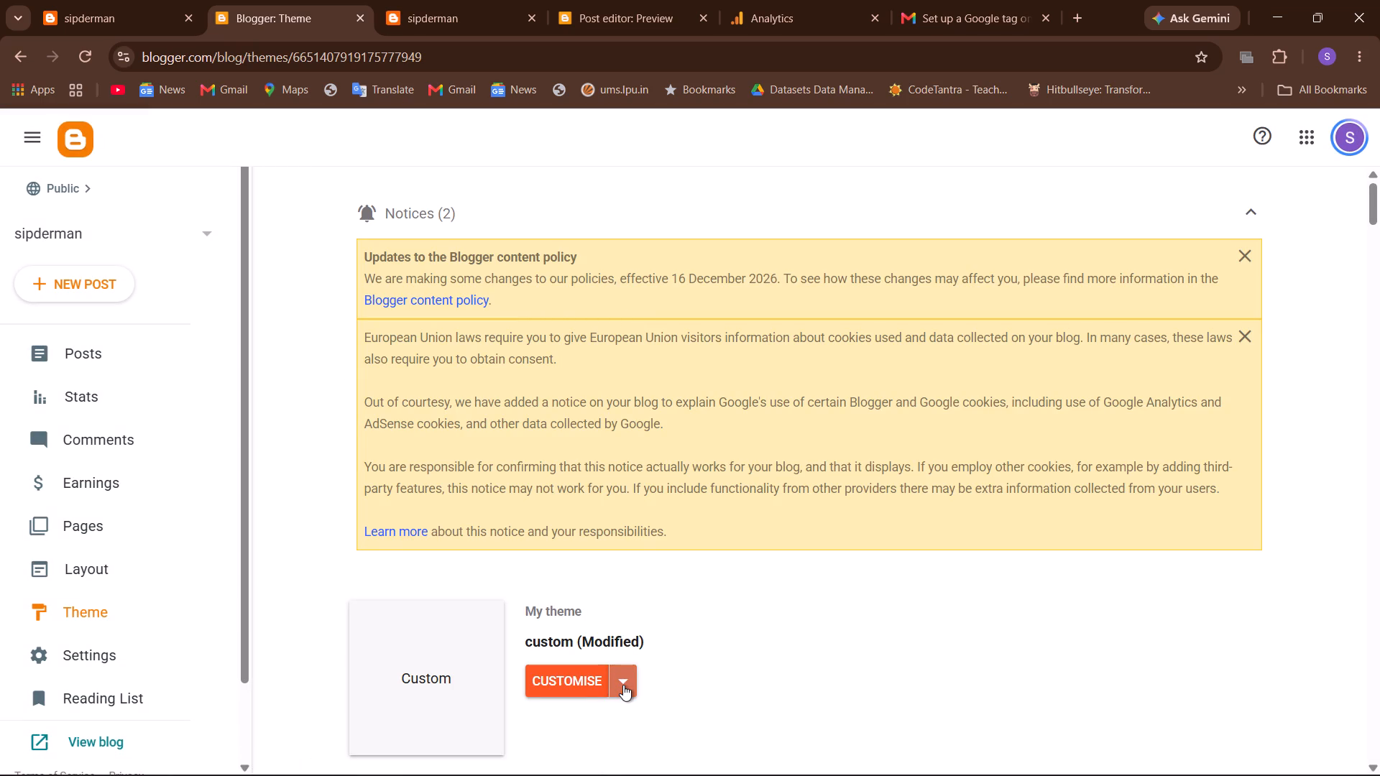
left_click(523, 685)
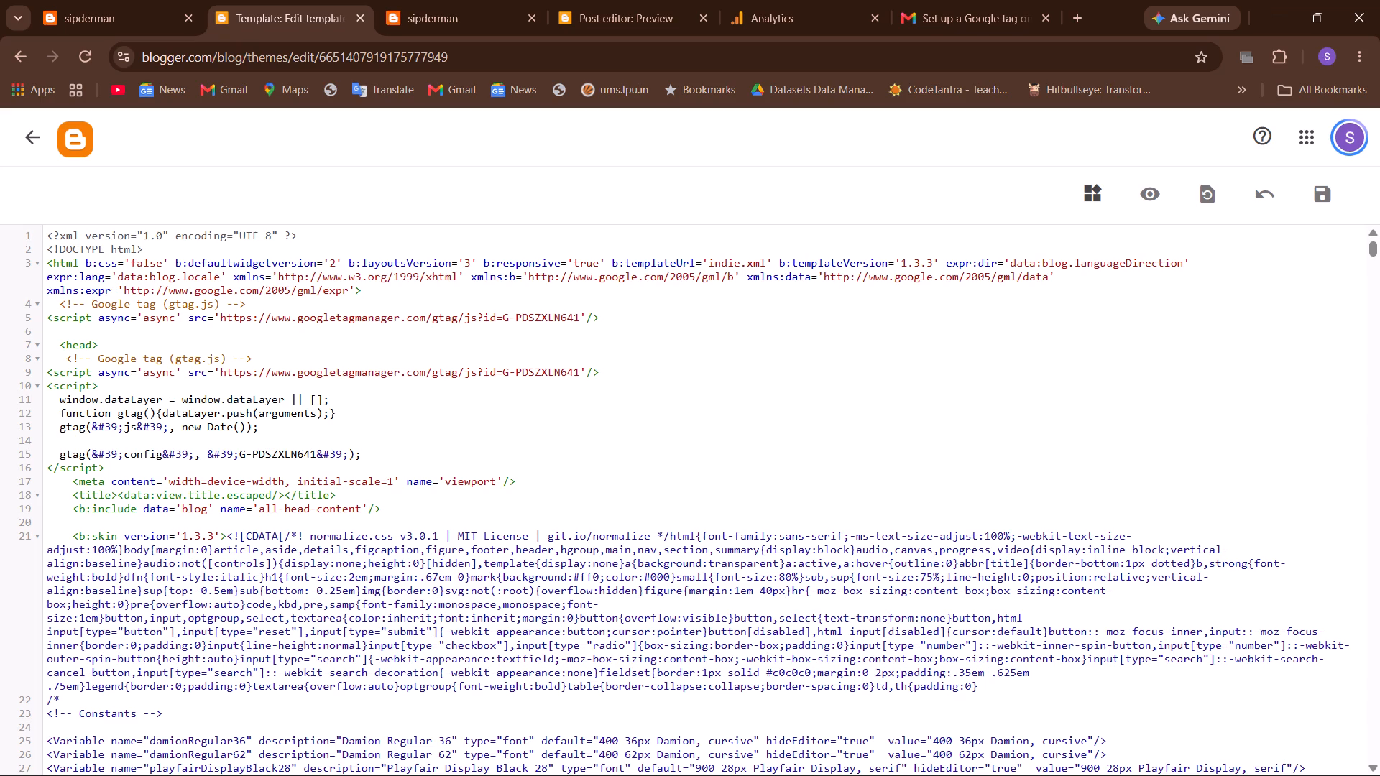
Place the text cursor on the blank line just above <head> in the theme HTML.
left_click(428, 328)
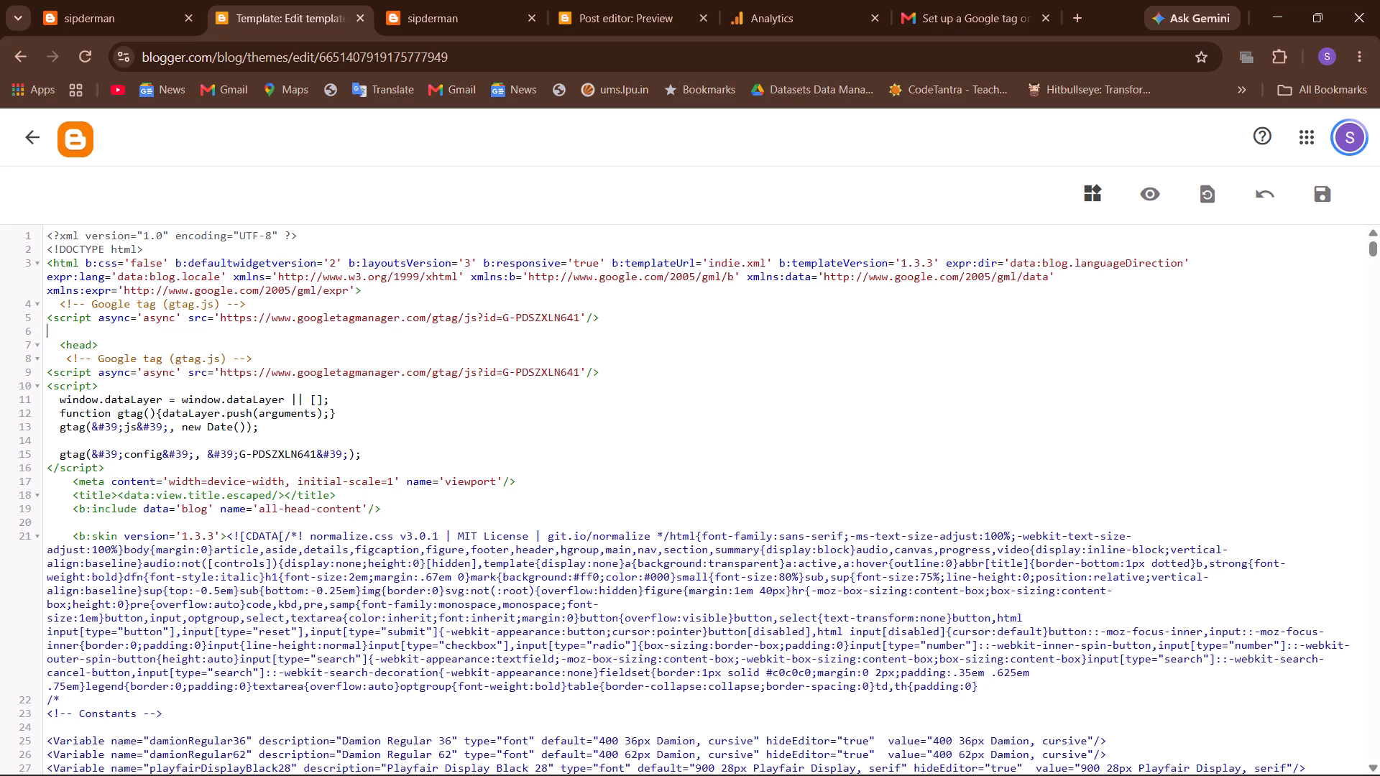
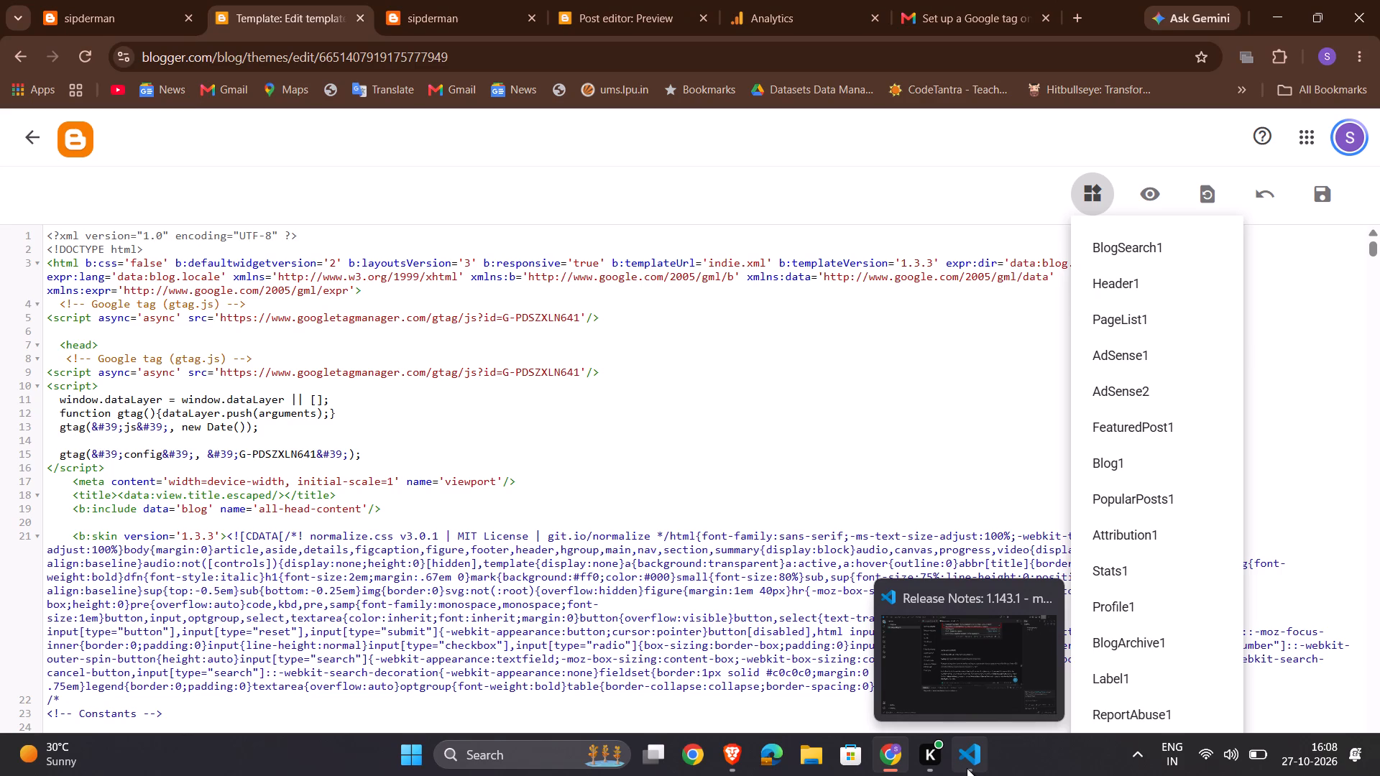
Choose to uninstall DBeaver from the full list of recommended apps and files.
left_click(405, 759)
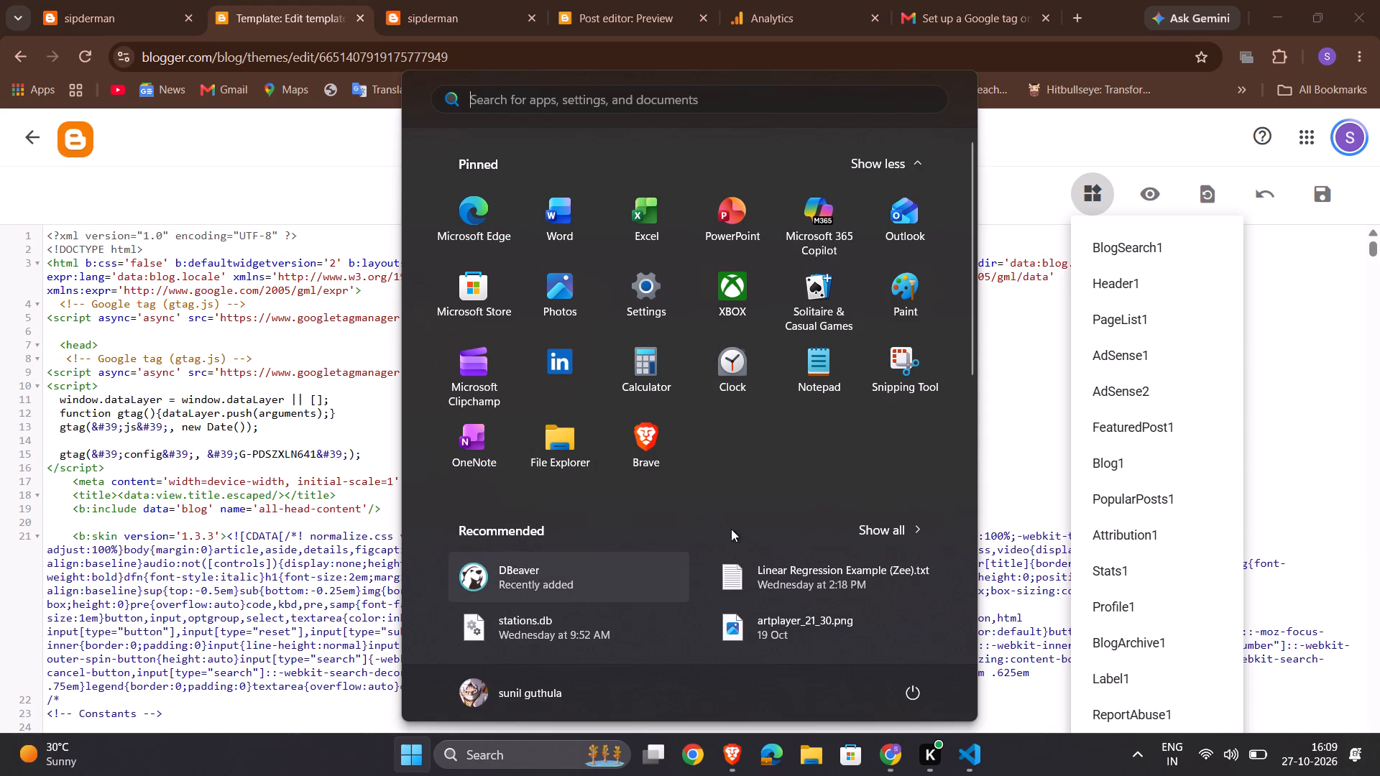
left_click(880, 529)
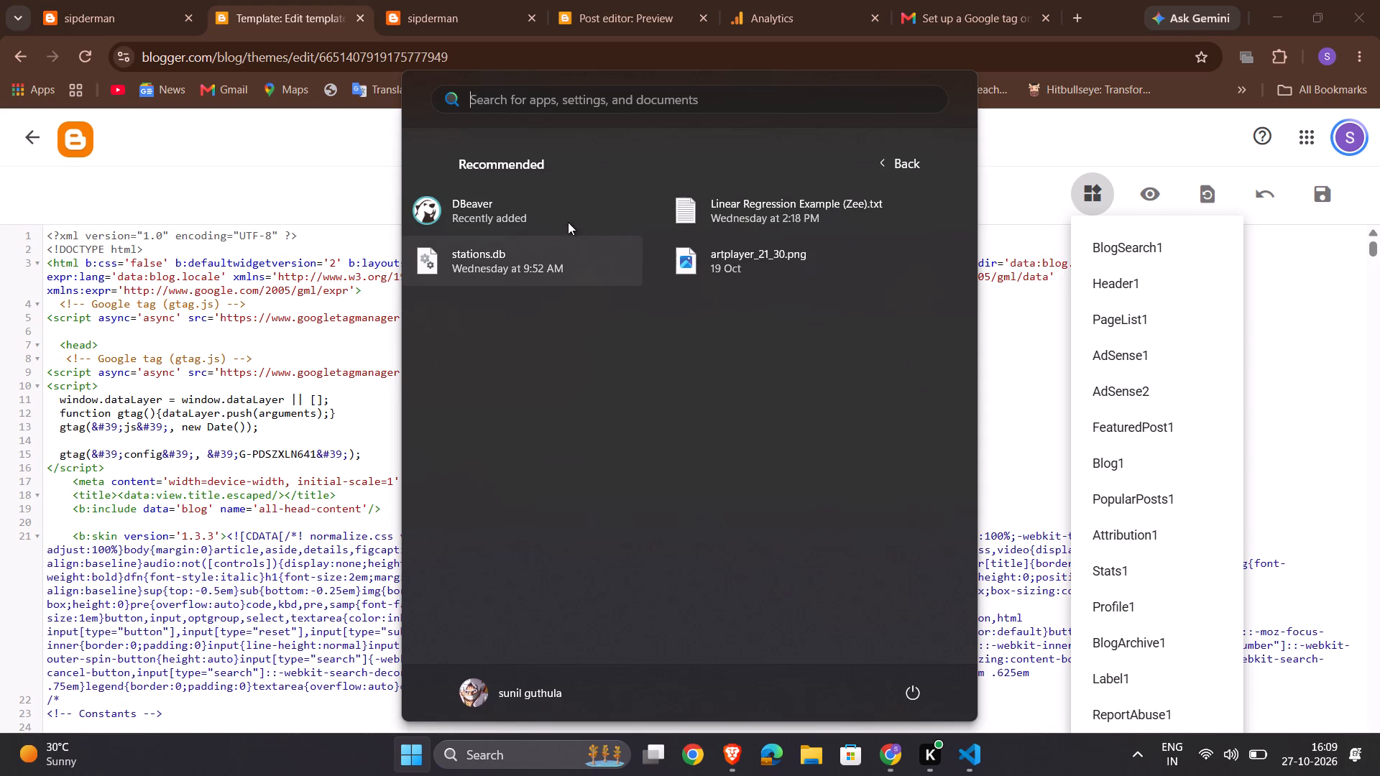
right_click(519, 216)
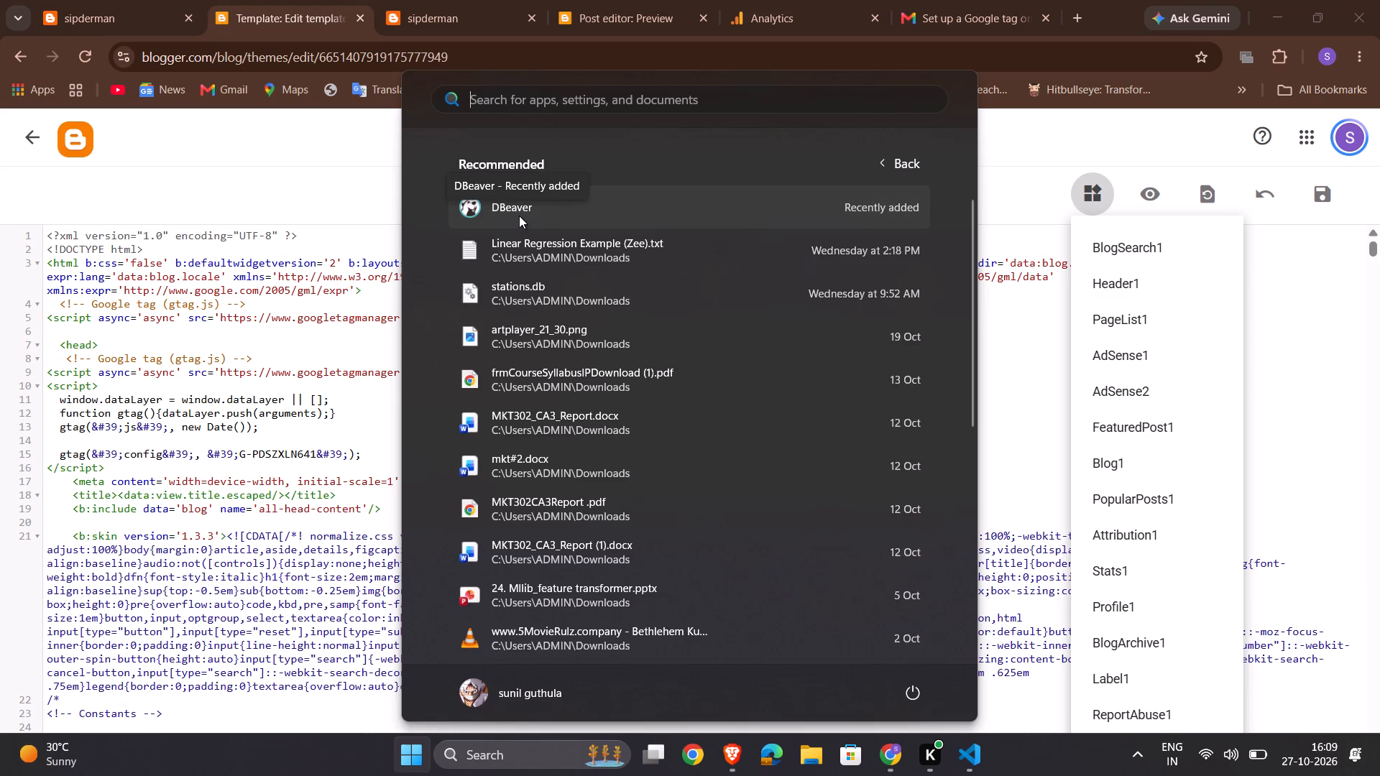
right_click(519, 216)
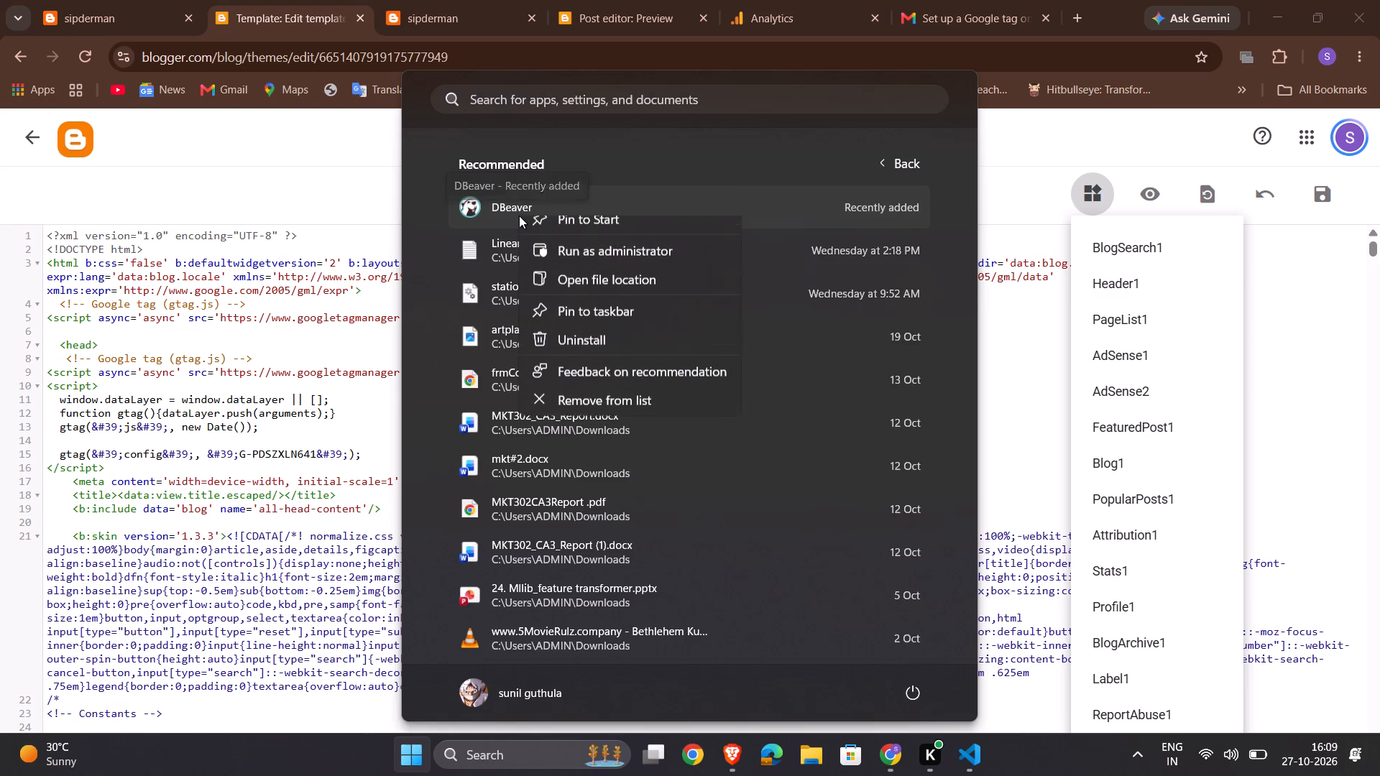
left_click(551, 349)
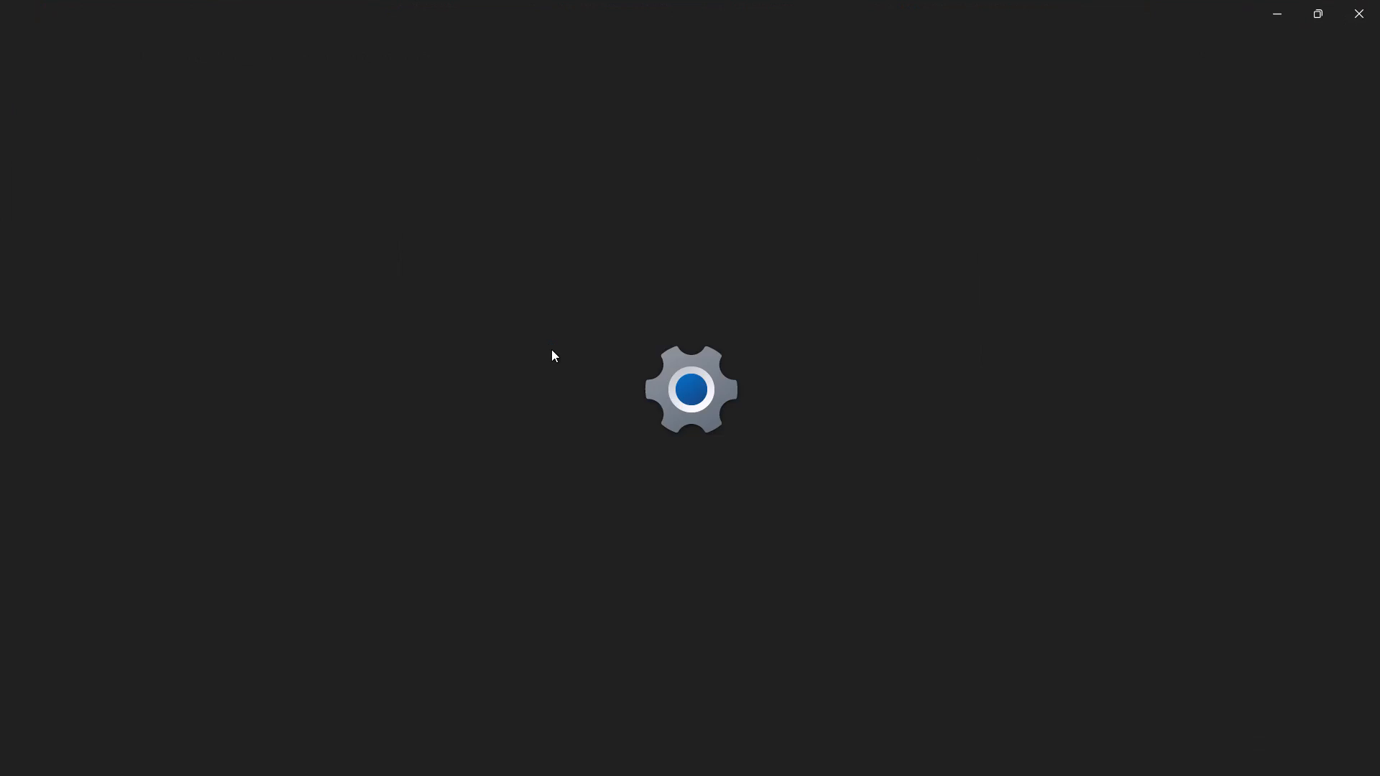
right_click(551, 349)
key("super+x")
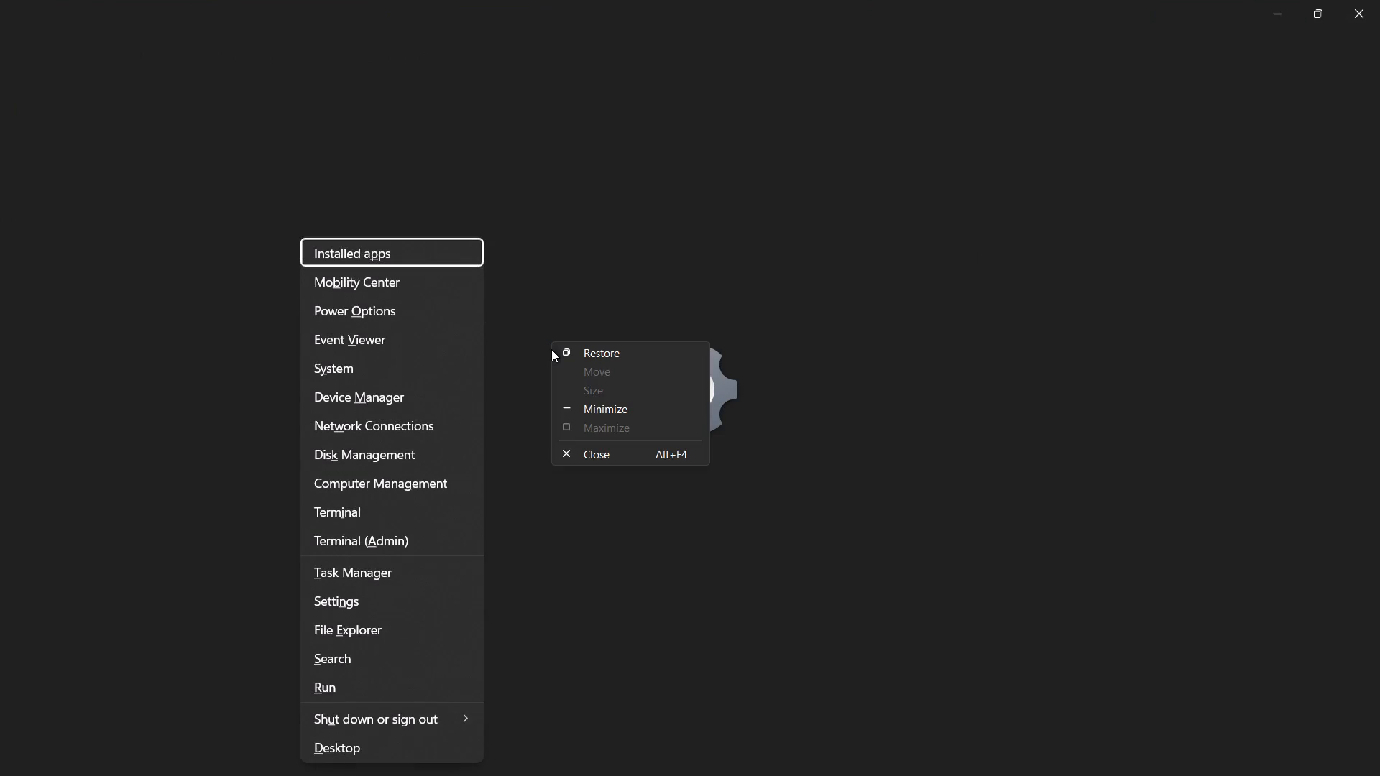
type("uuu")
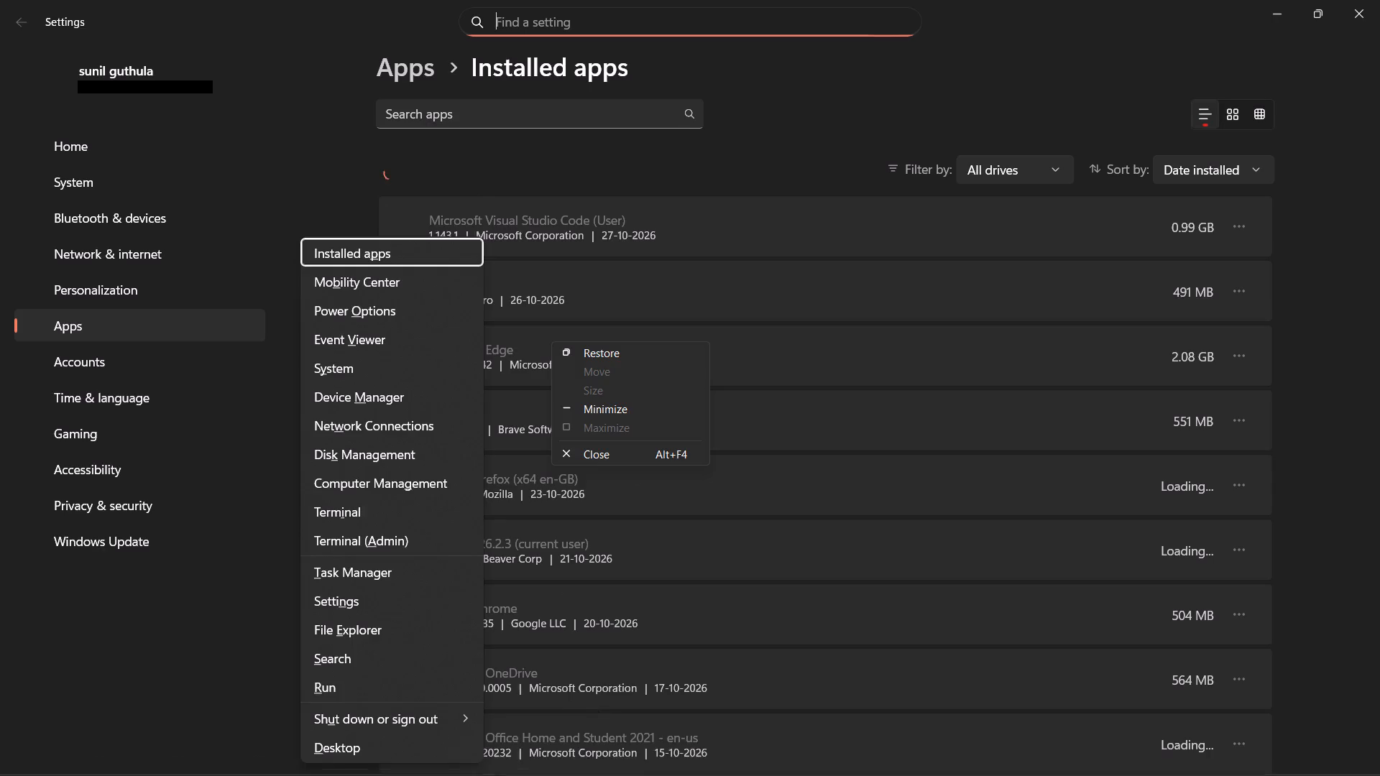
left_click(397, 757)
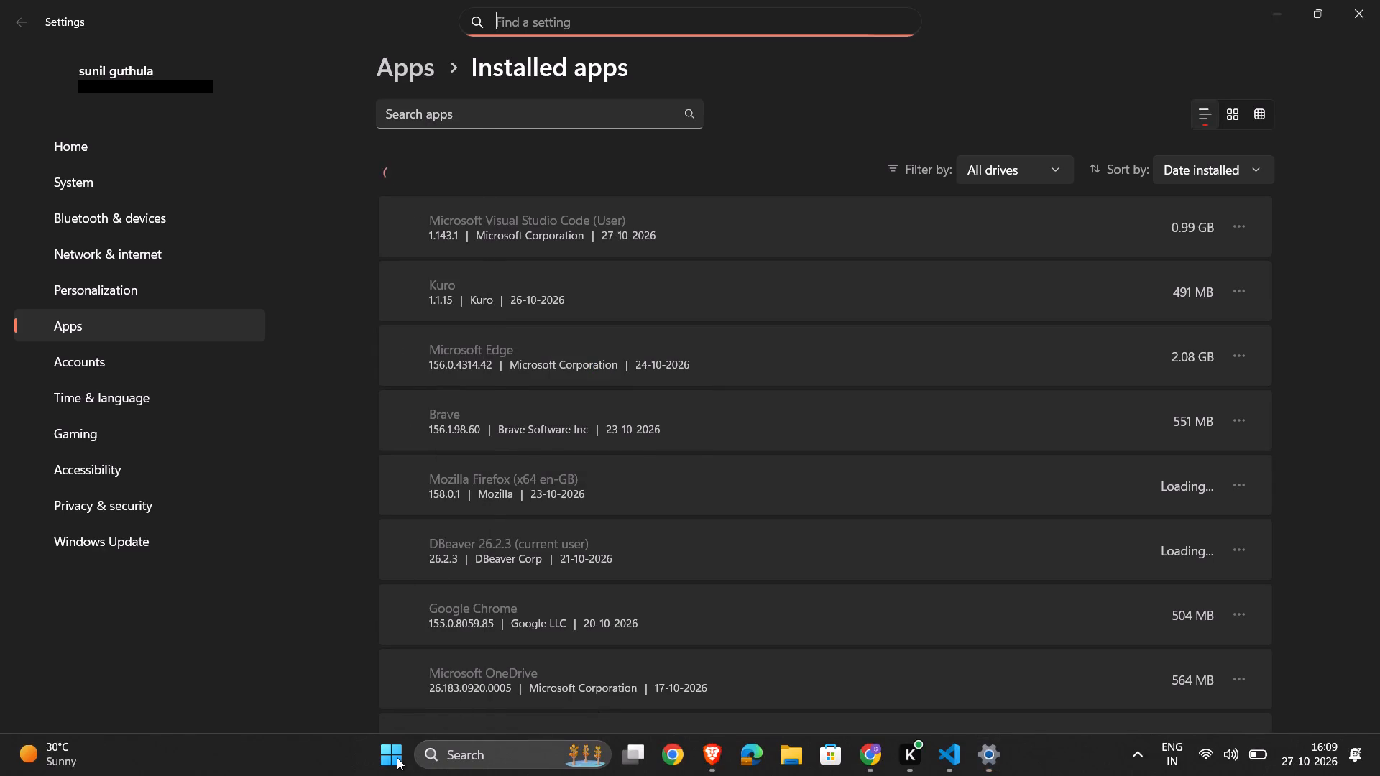
Shut down the computer.
left_click(397, 757)
left_click(394, 762)
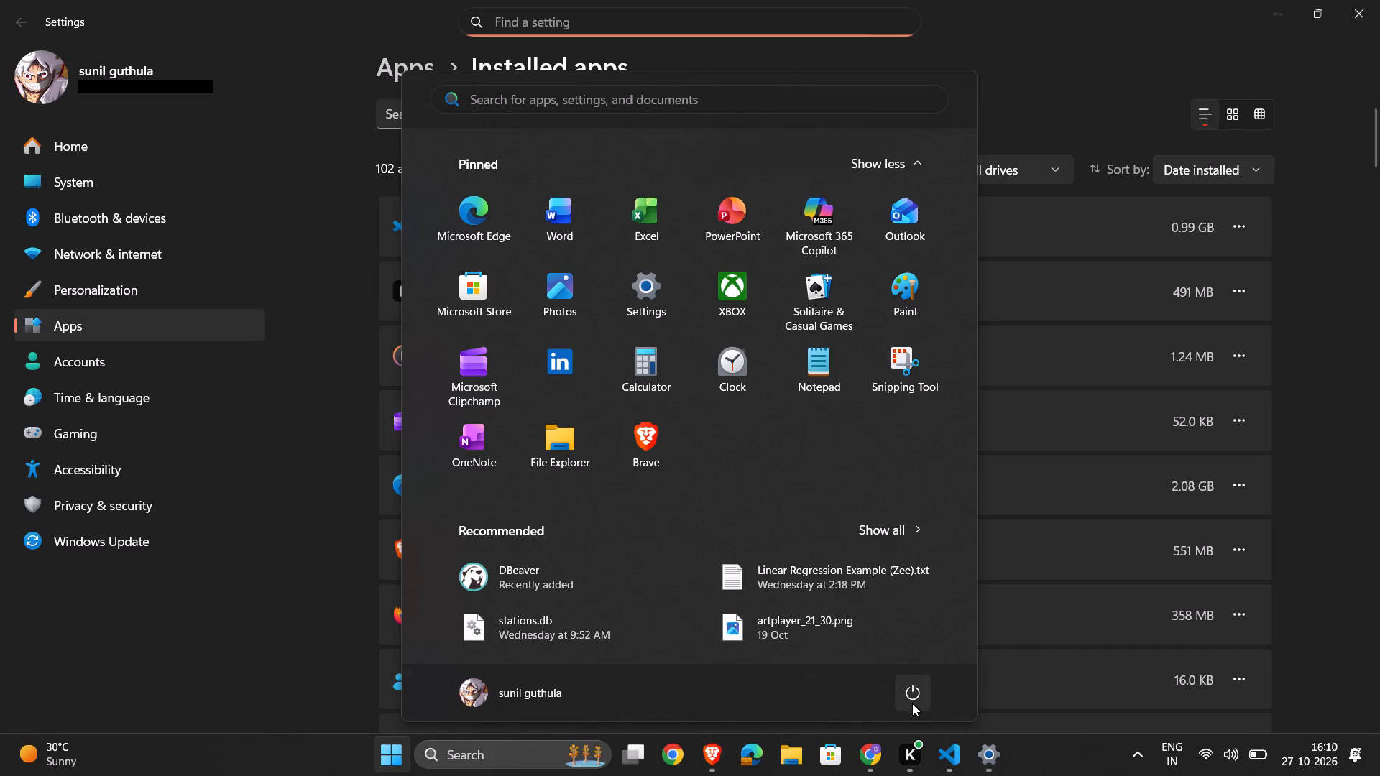
left_click(914, 703)
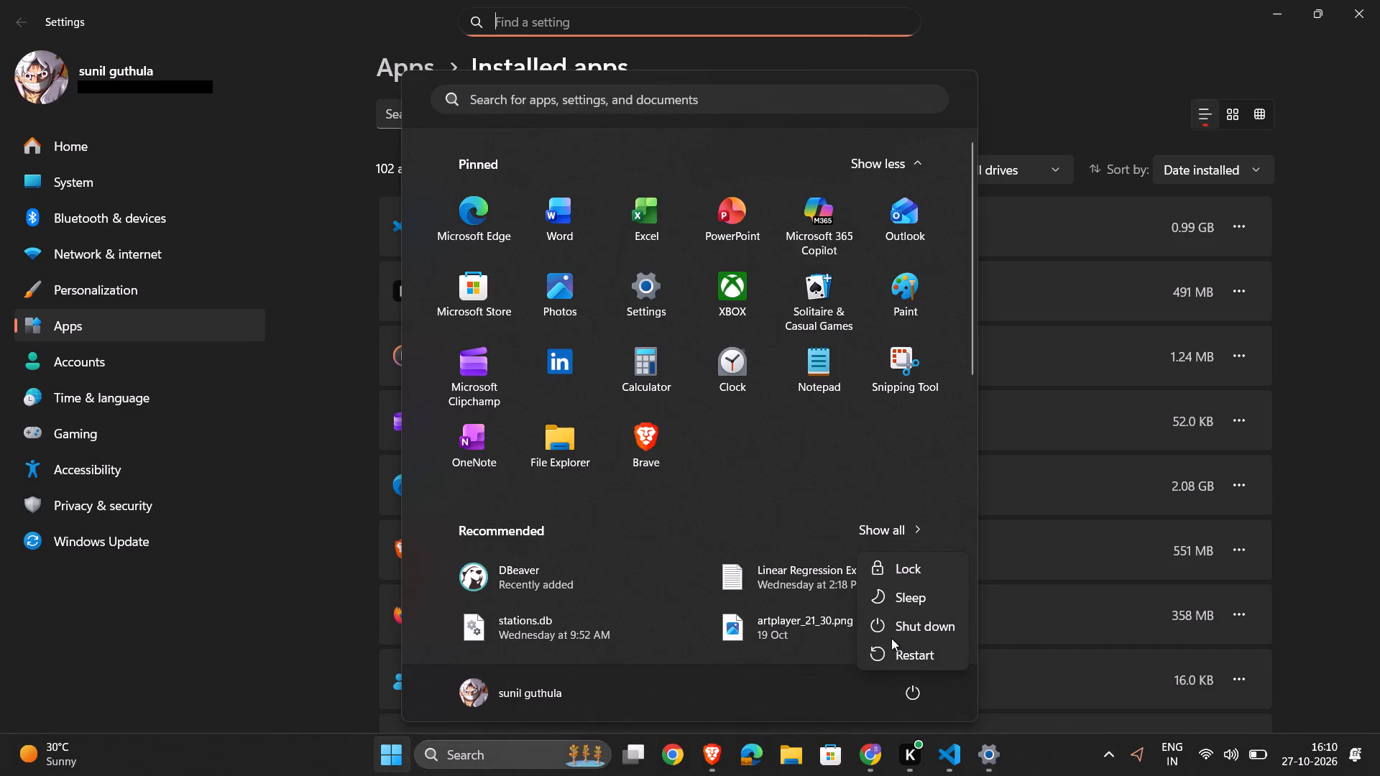
left_click(891, 638)
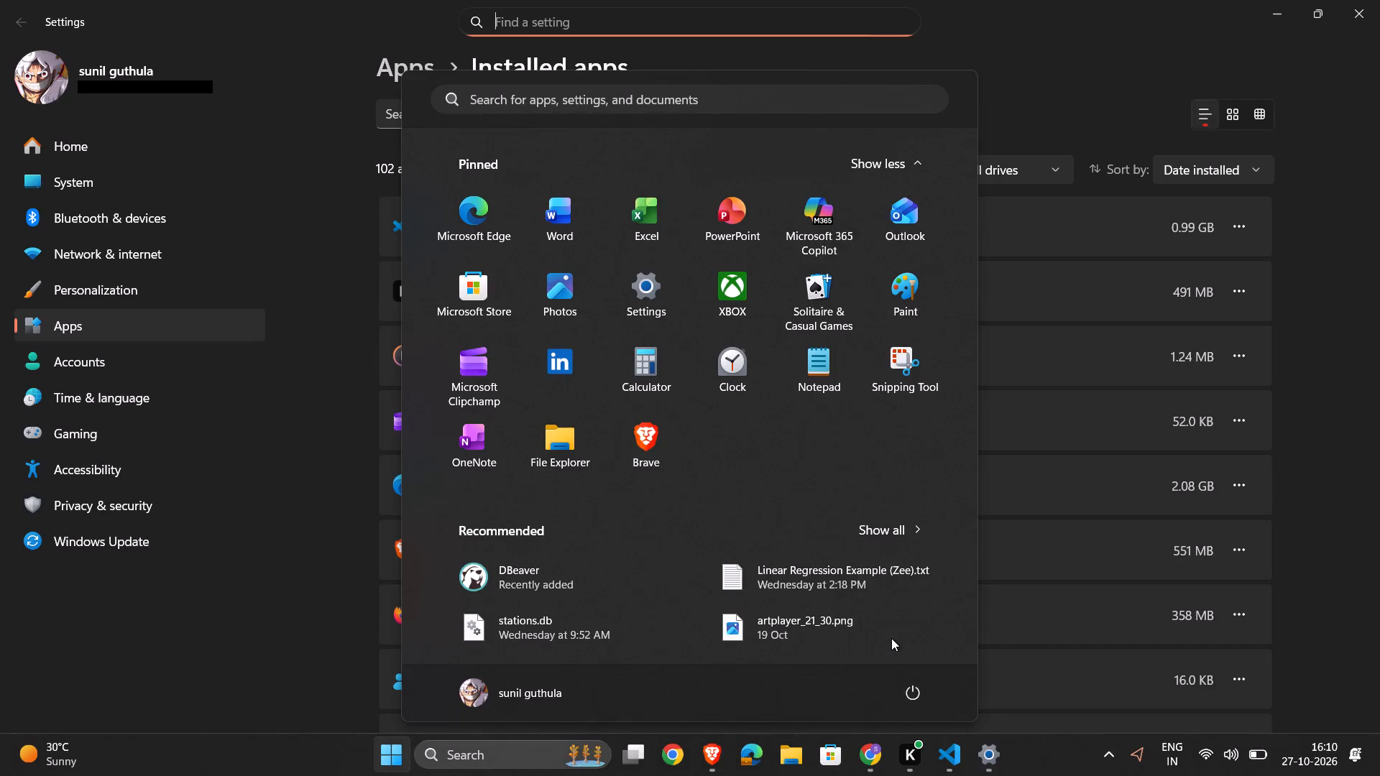